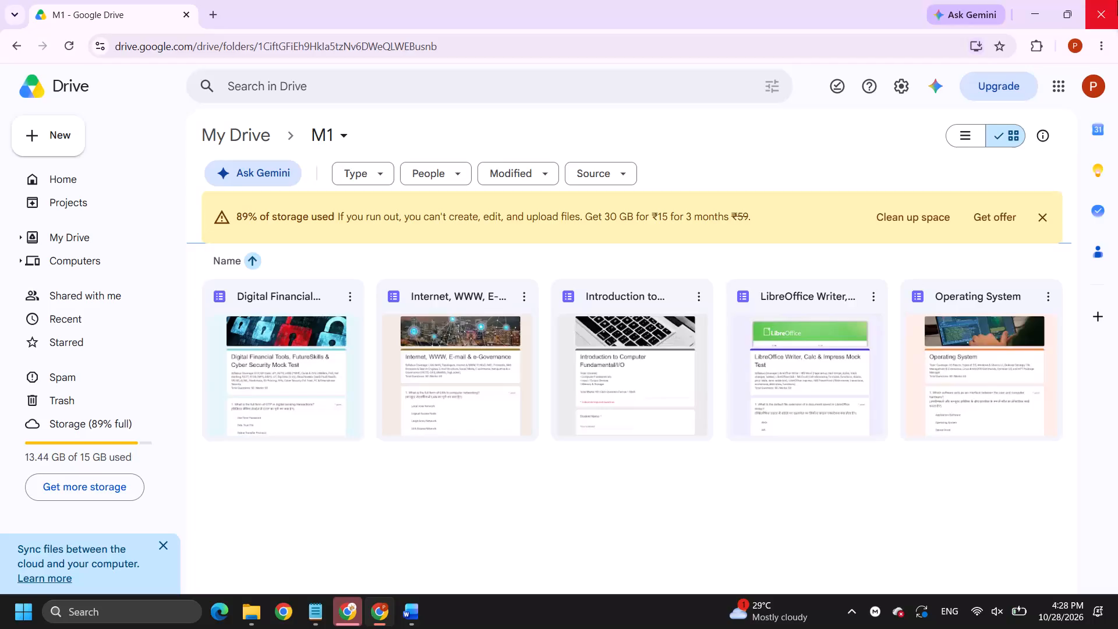
Close the Google Drive window showing the M1 folder and the File Explorer window showing the IOT folder.
left_click(1117, 0)
key("alt+Tab")
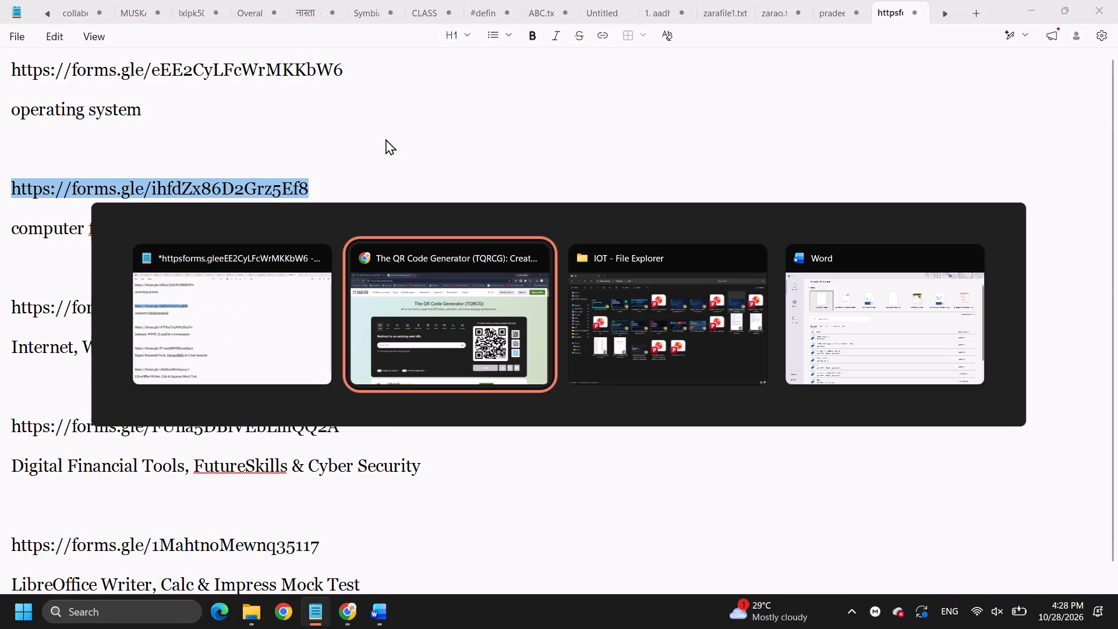
key("alt+Tab")
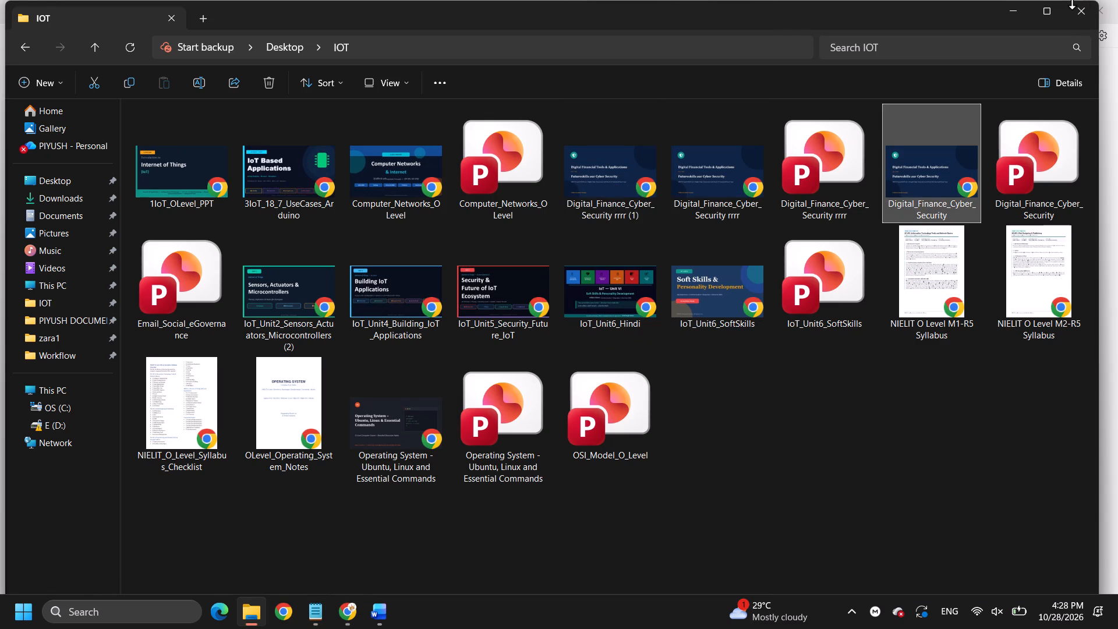
left_click(1072, 0)
left_click(1077, 13)
Switch to Word and create a new blank document.
key("alt+Tab")
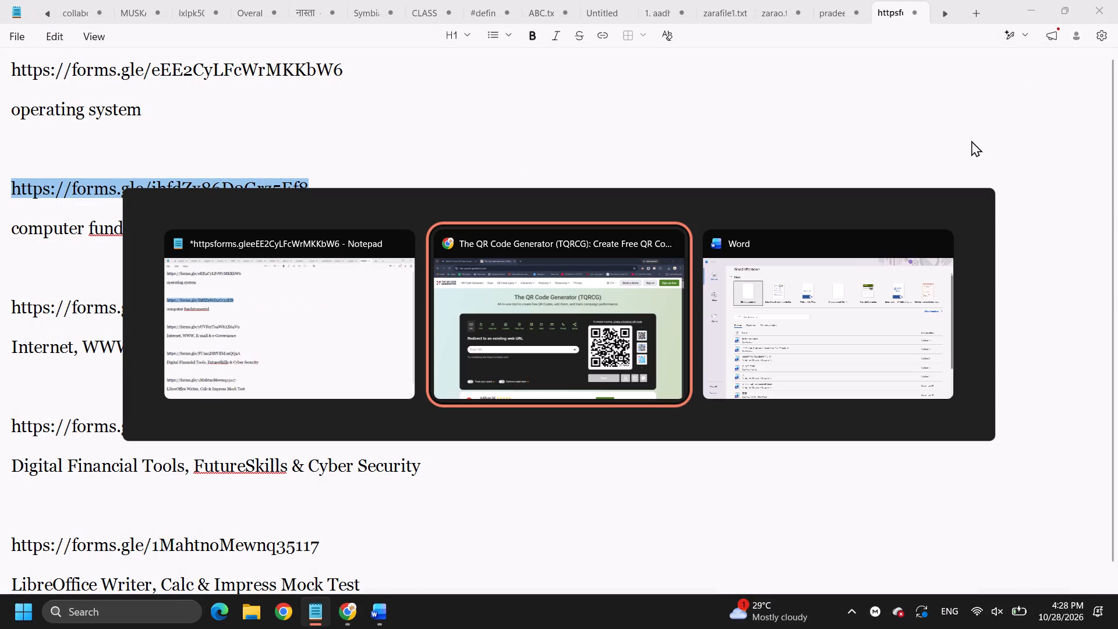
key("alt+Tab")
key("alt+Tab")
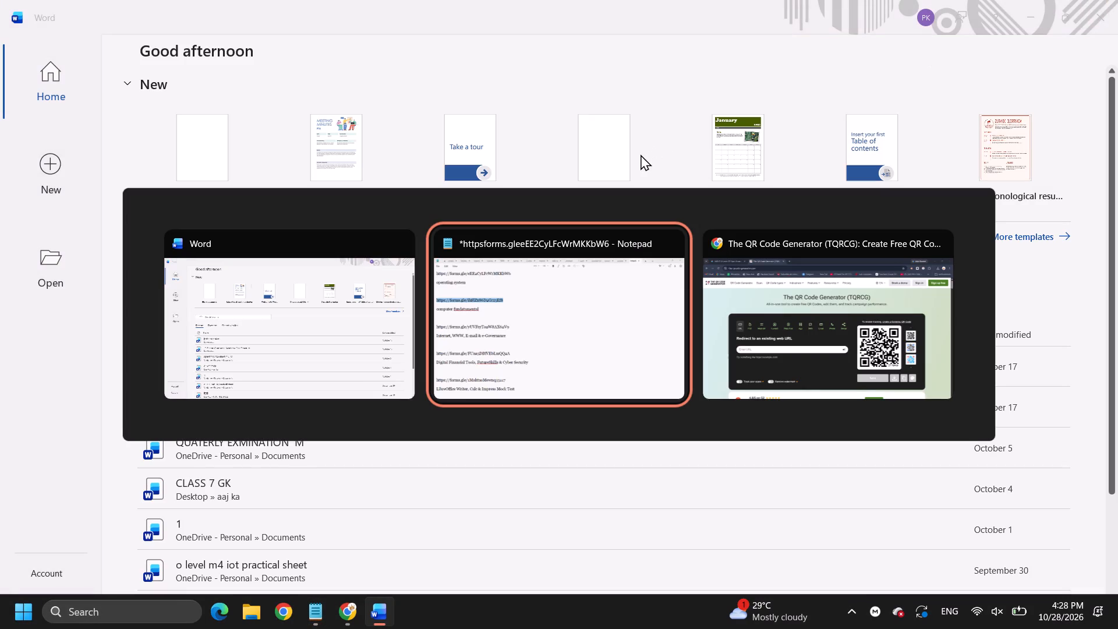
key("alt+Tab")
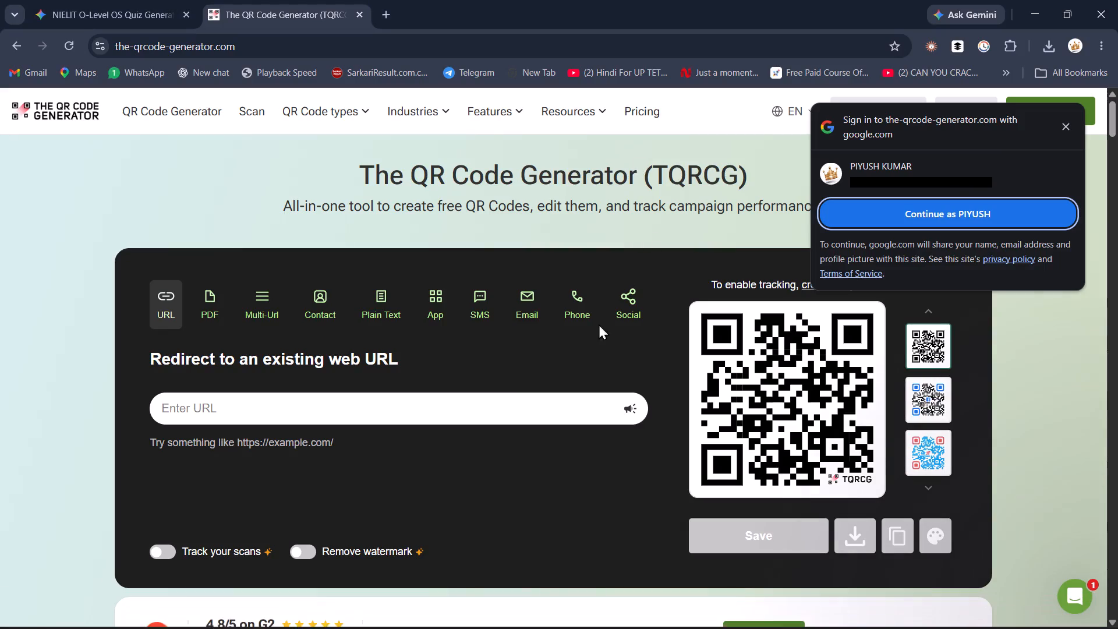
key("alt+Tab")
left_click(202, 137)
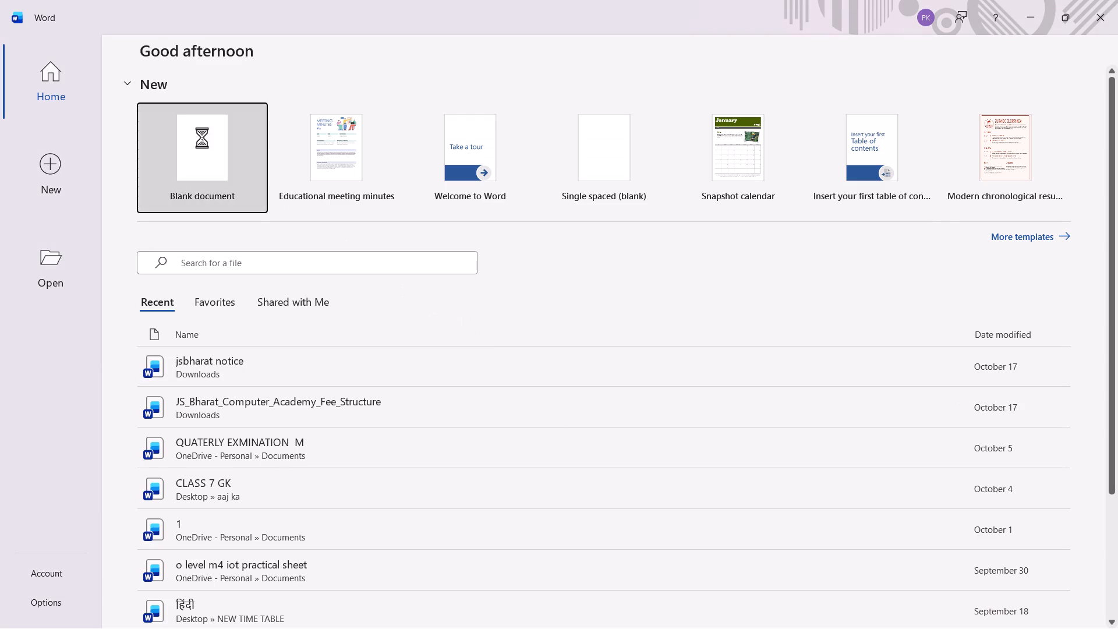
key("alt+Tab")
key("alt+Tab")
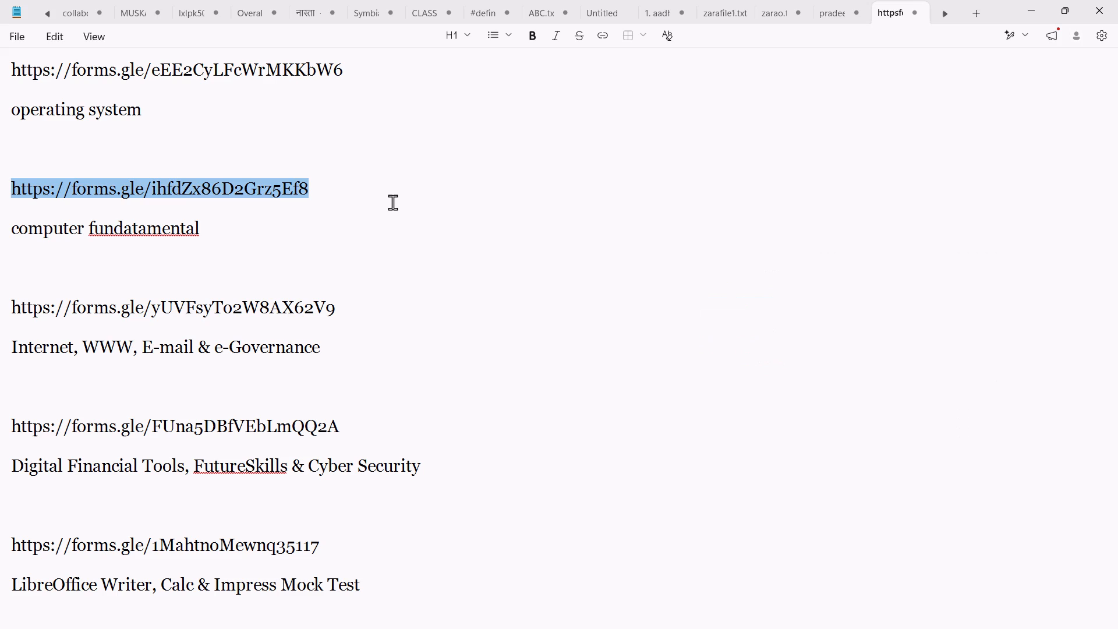
key("ctrl+c")
key("Tab")
key("ctrl+z")
key("ctrl+c")
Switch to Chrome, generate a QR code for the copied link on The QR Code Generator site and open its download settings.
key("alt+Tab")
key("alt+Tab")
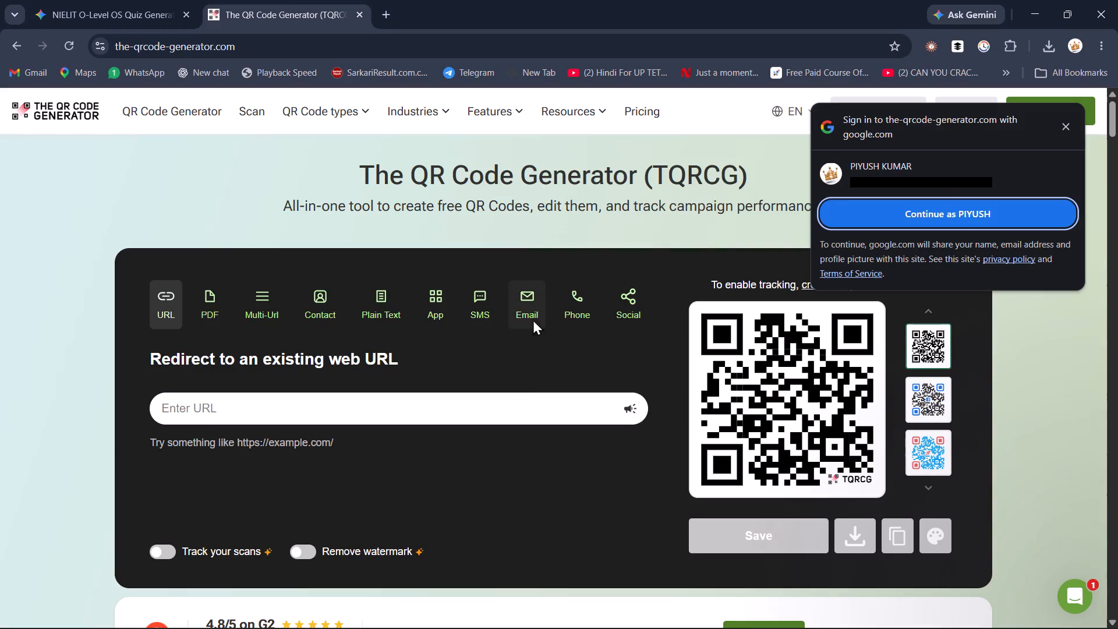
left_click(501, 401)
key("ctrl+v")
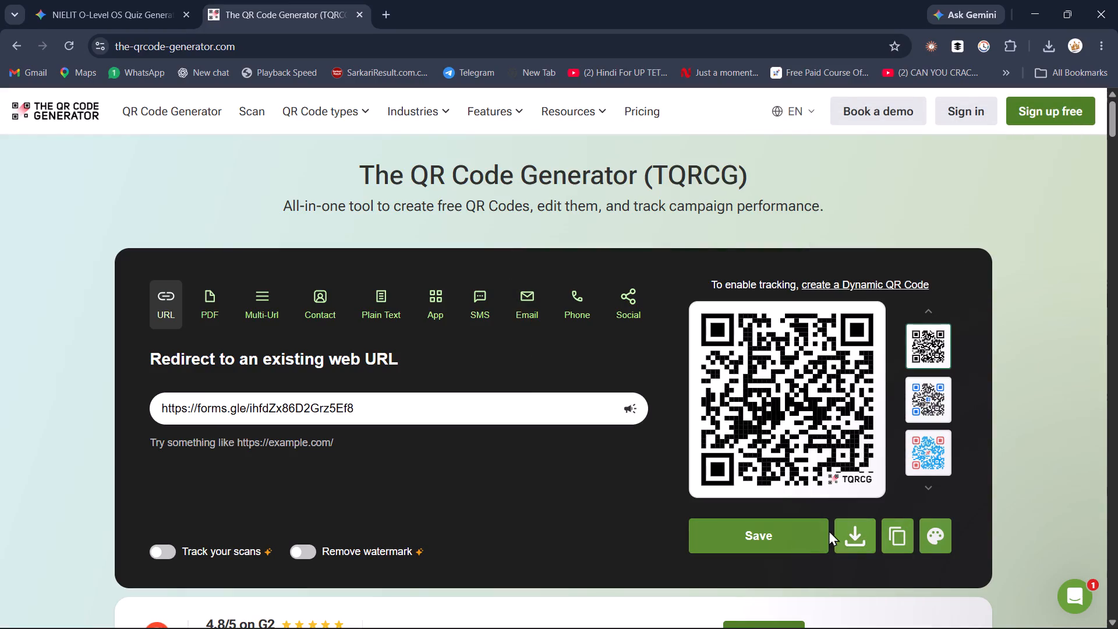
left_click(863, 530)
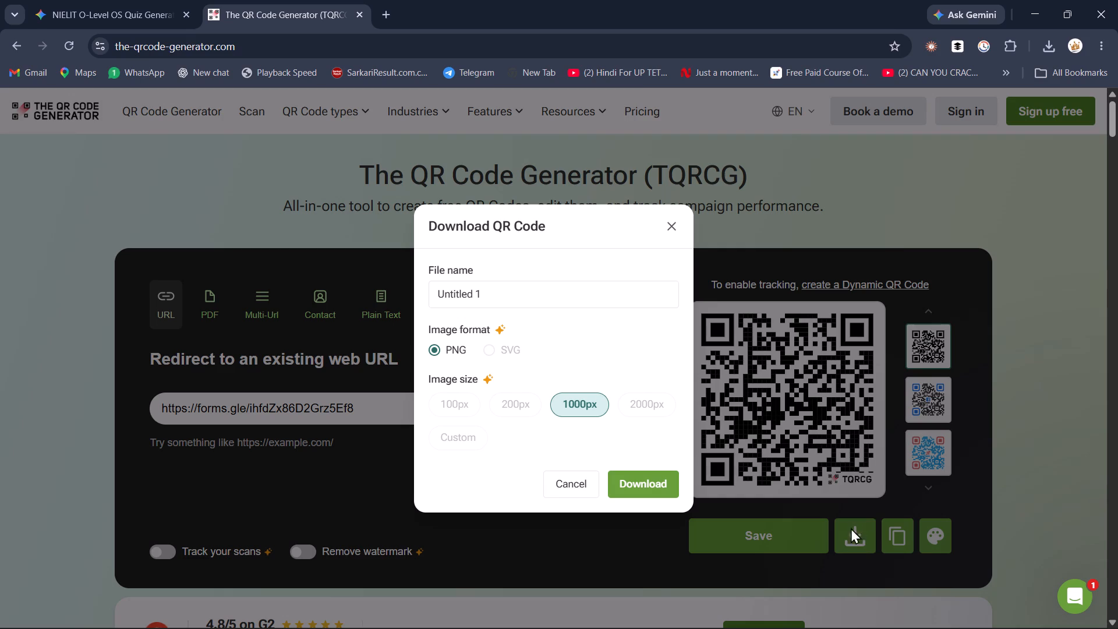
Return to the Google search results and open the QRFY QR code generator site.
left_click(14, 46)
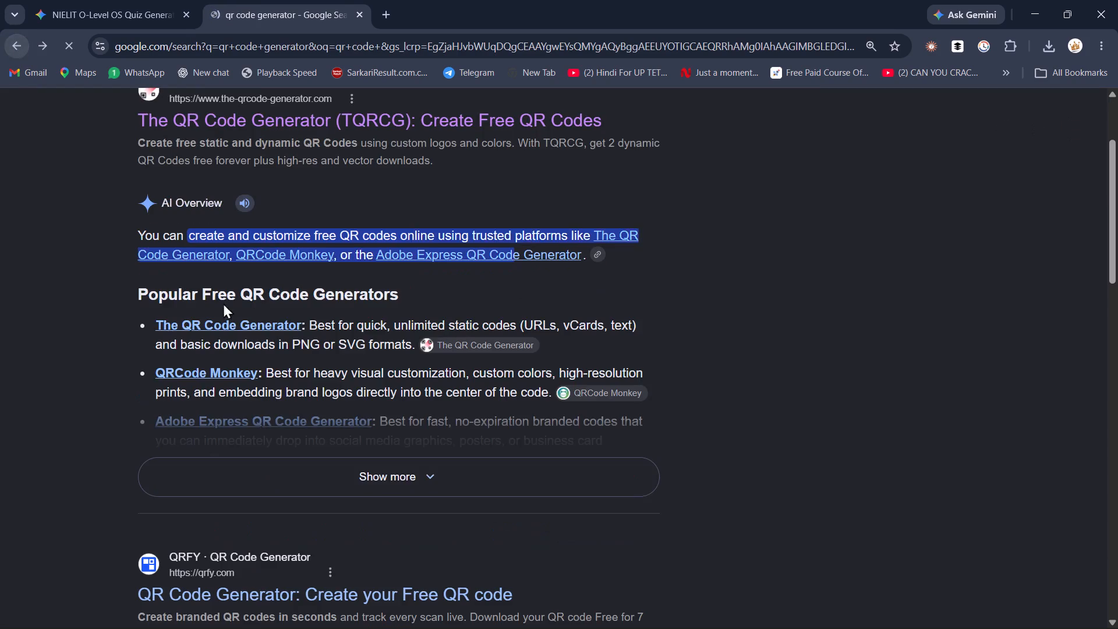
scroll(314, 377, "down", 4)
left_click(222, 296)
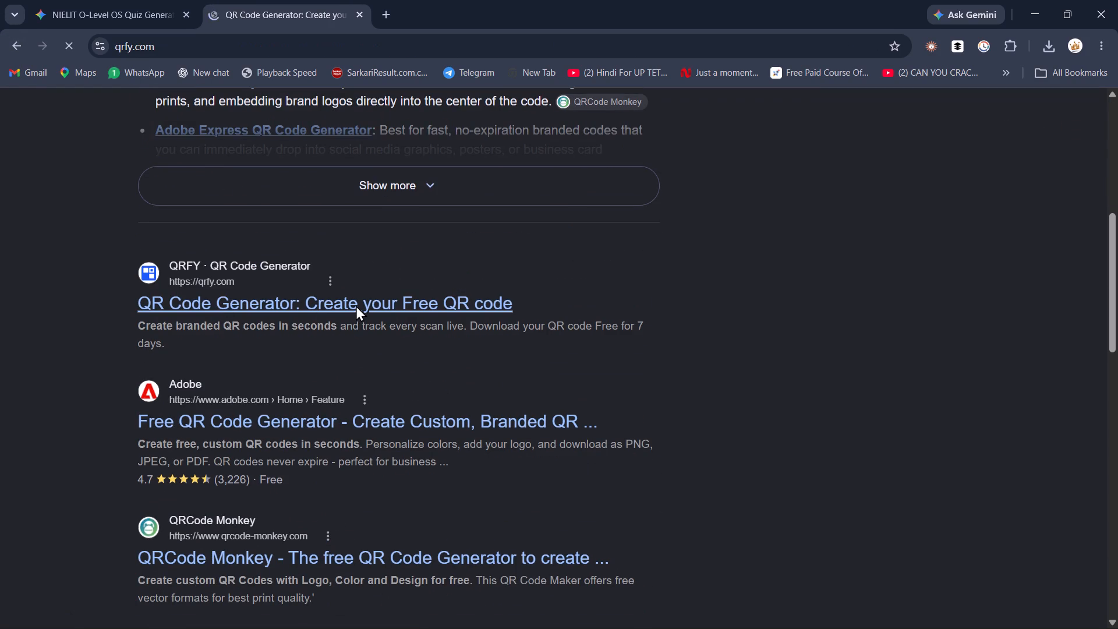
Generate a QR code on QRFY for the copied form link and open its download options.
scroll(352, 379, "down", 2)
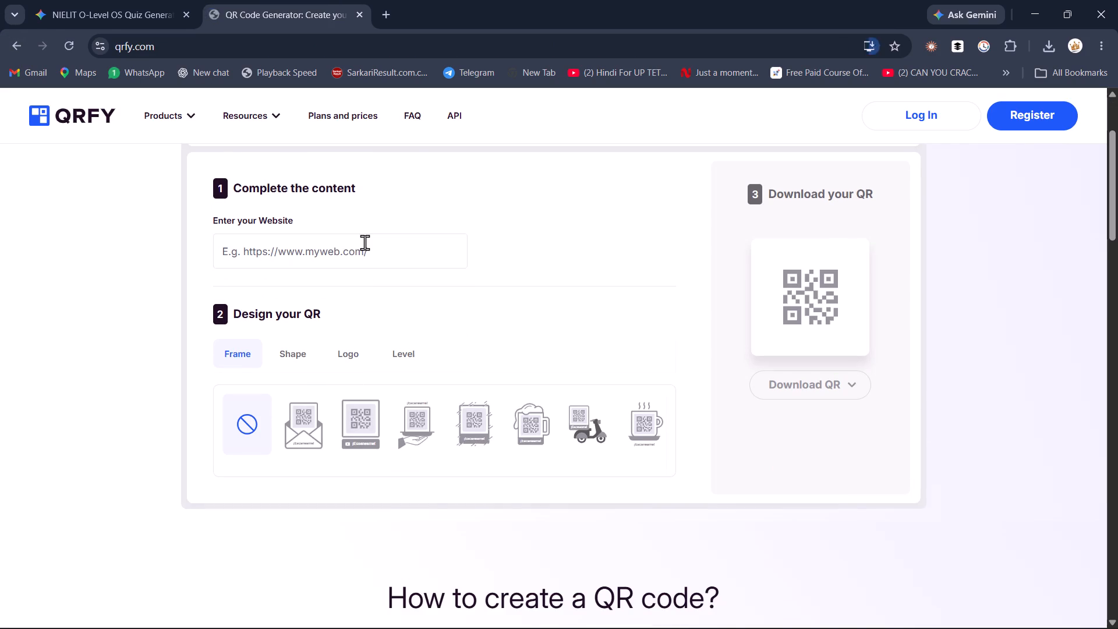
left_click(360, 250)
key("ctrl+v")
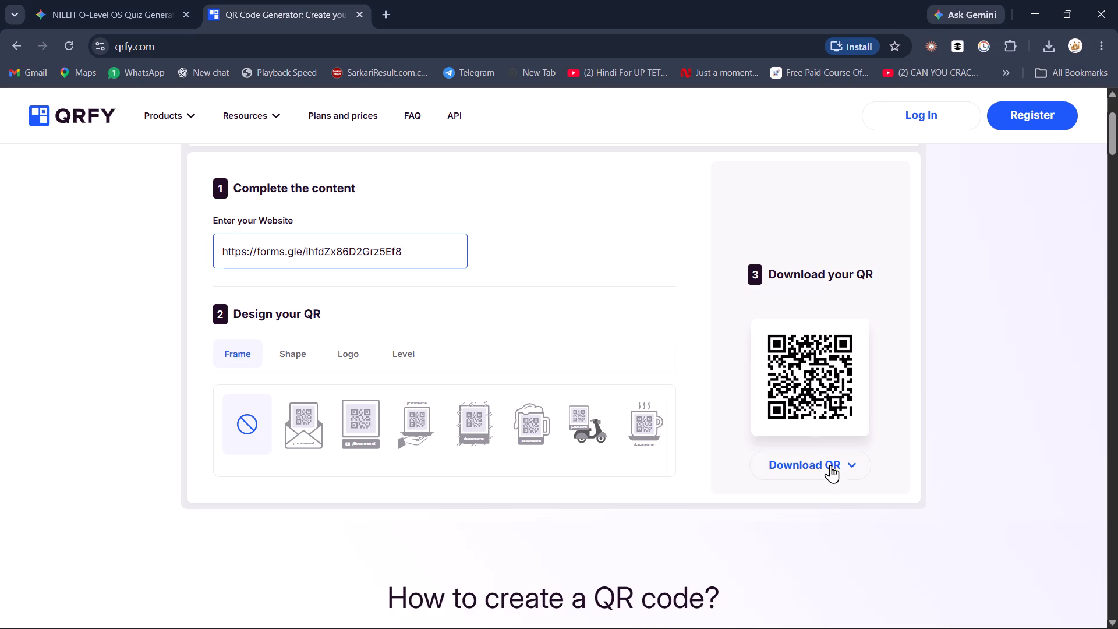
left_click(800, 463)
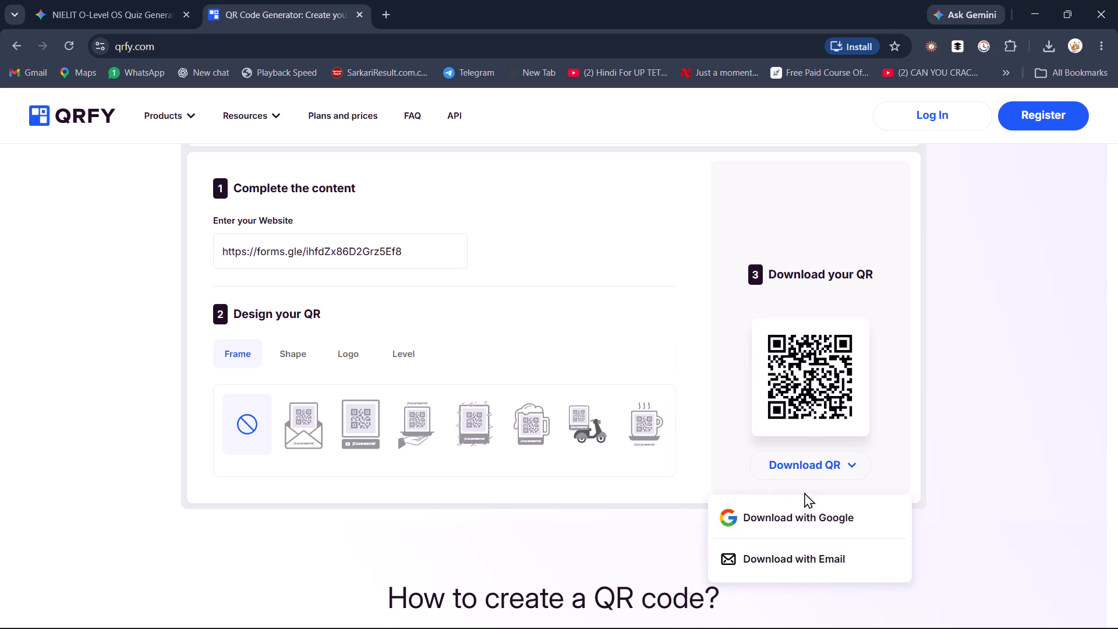
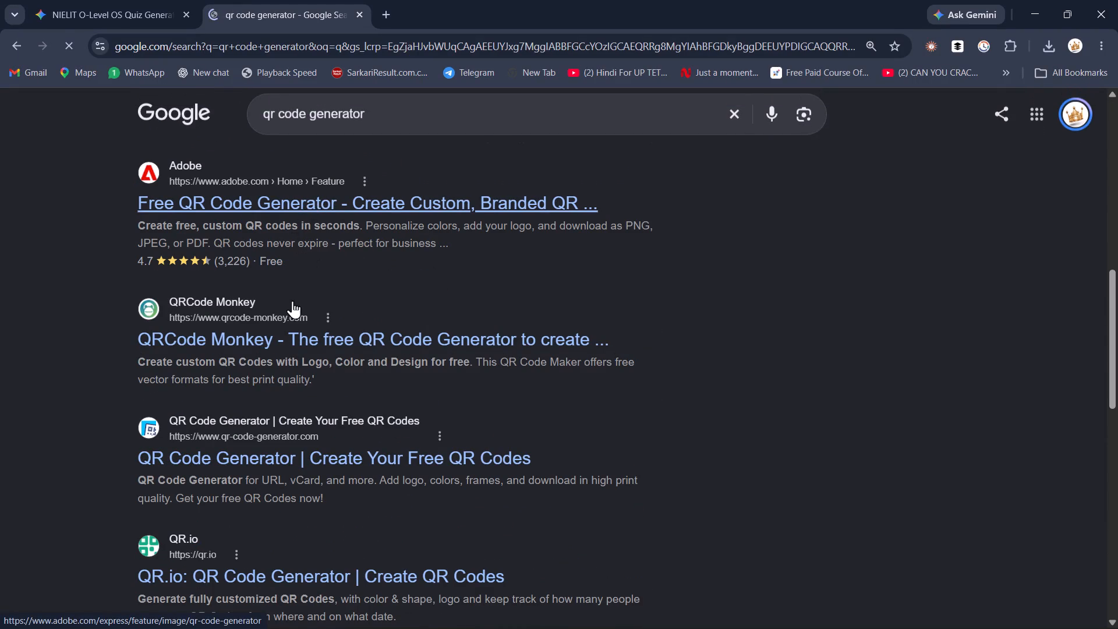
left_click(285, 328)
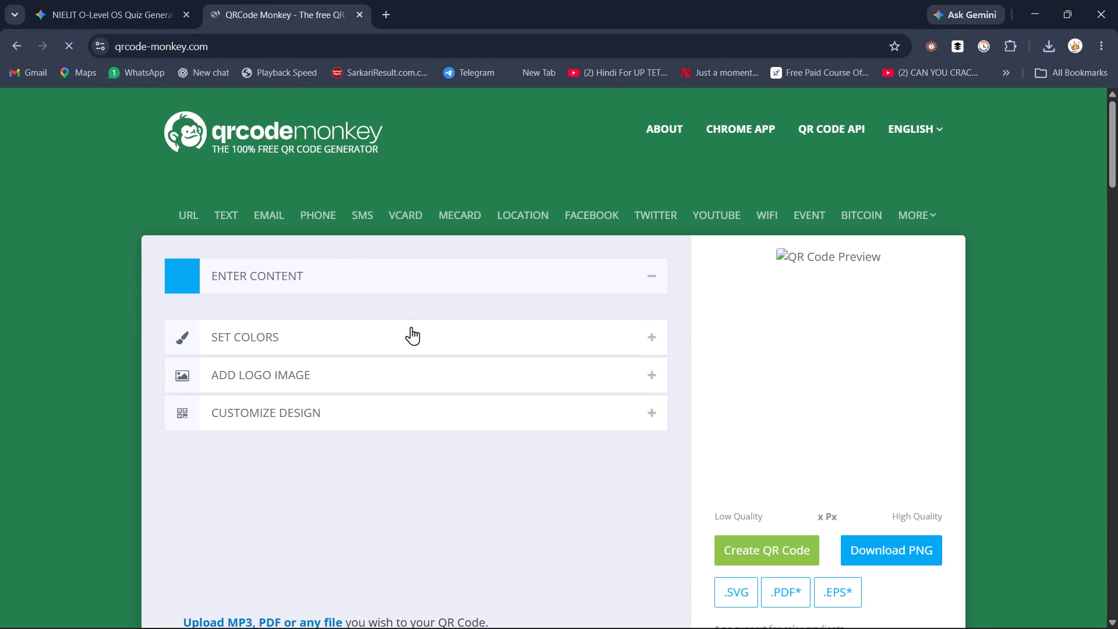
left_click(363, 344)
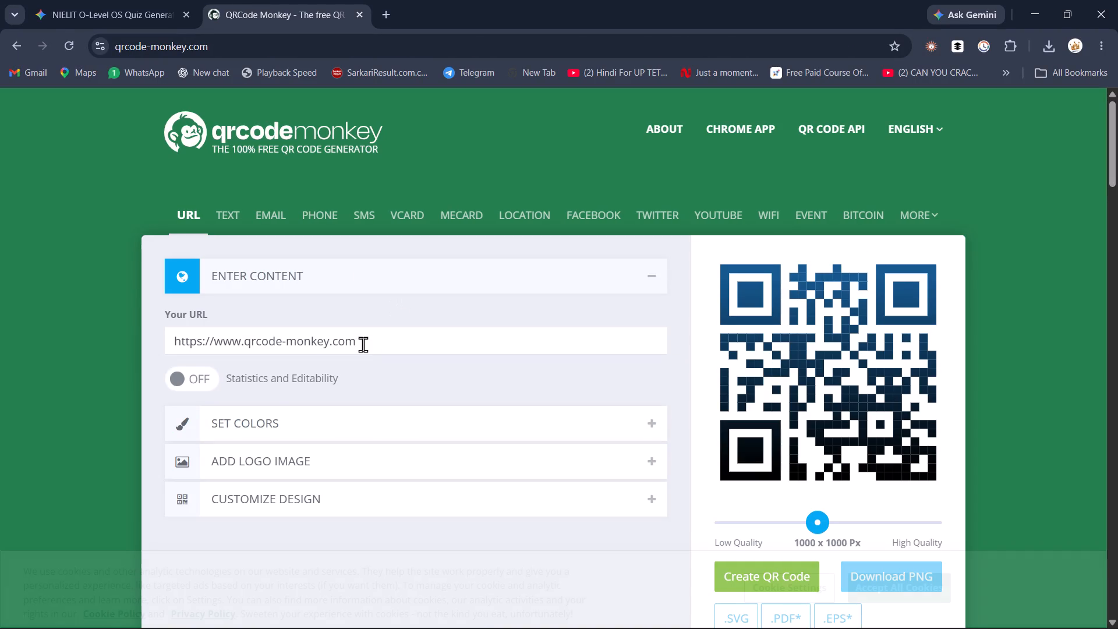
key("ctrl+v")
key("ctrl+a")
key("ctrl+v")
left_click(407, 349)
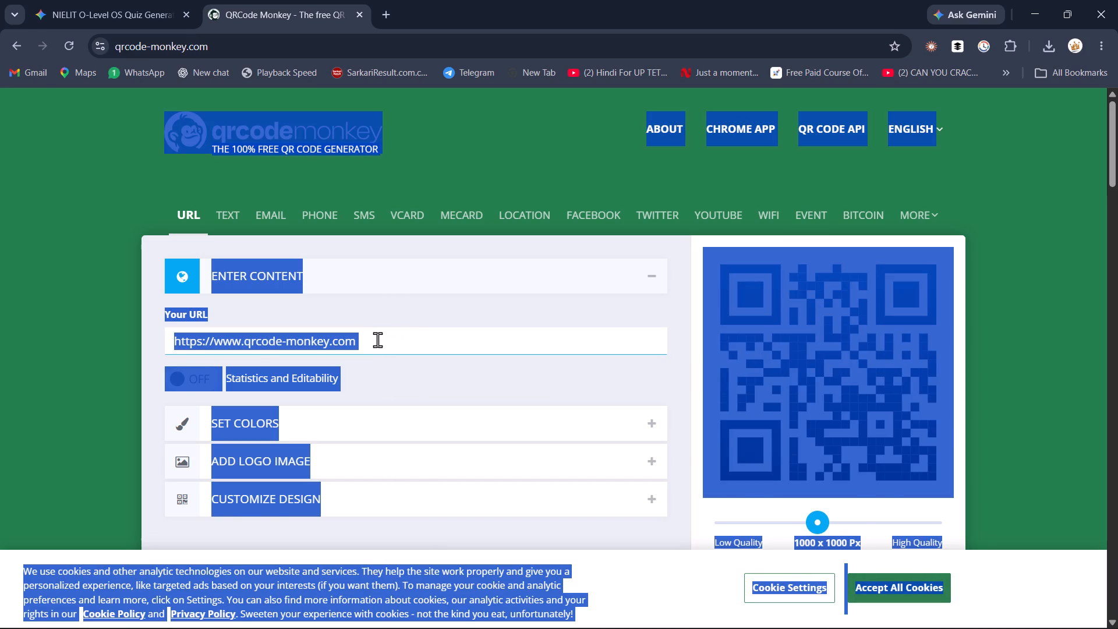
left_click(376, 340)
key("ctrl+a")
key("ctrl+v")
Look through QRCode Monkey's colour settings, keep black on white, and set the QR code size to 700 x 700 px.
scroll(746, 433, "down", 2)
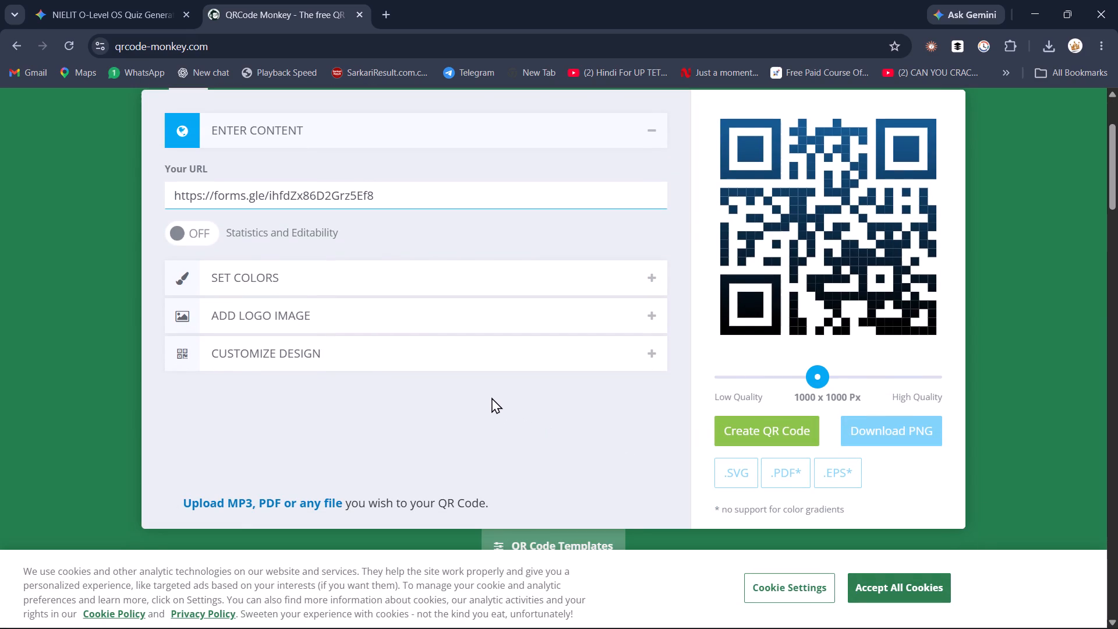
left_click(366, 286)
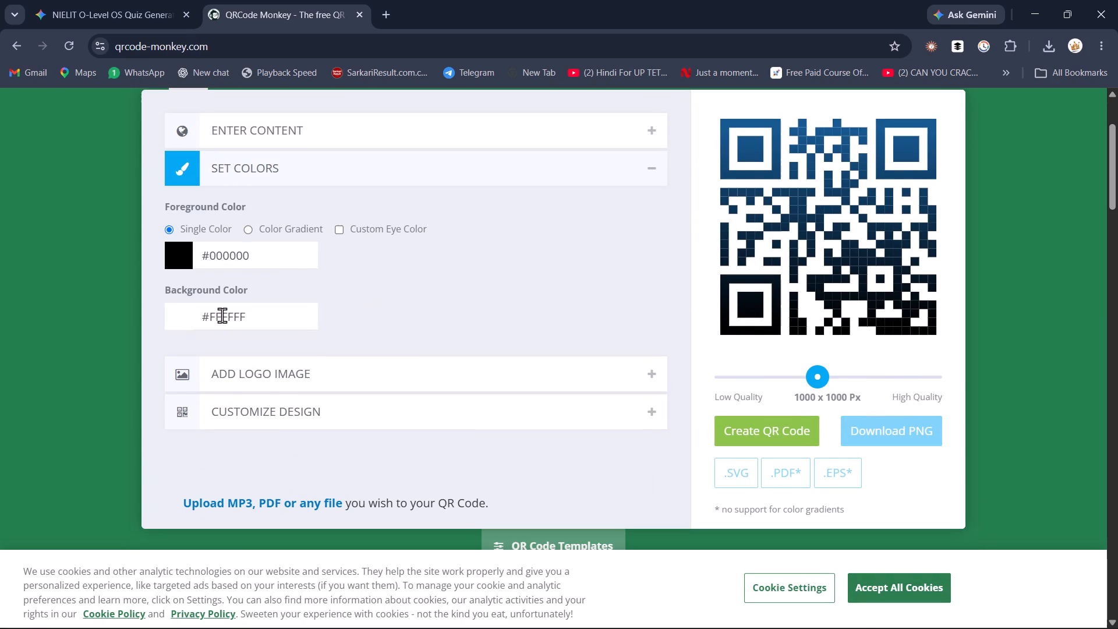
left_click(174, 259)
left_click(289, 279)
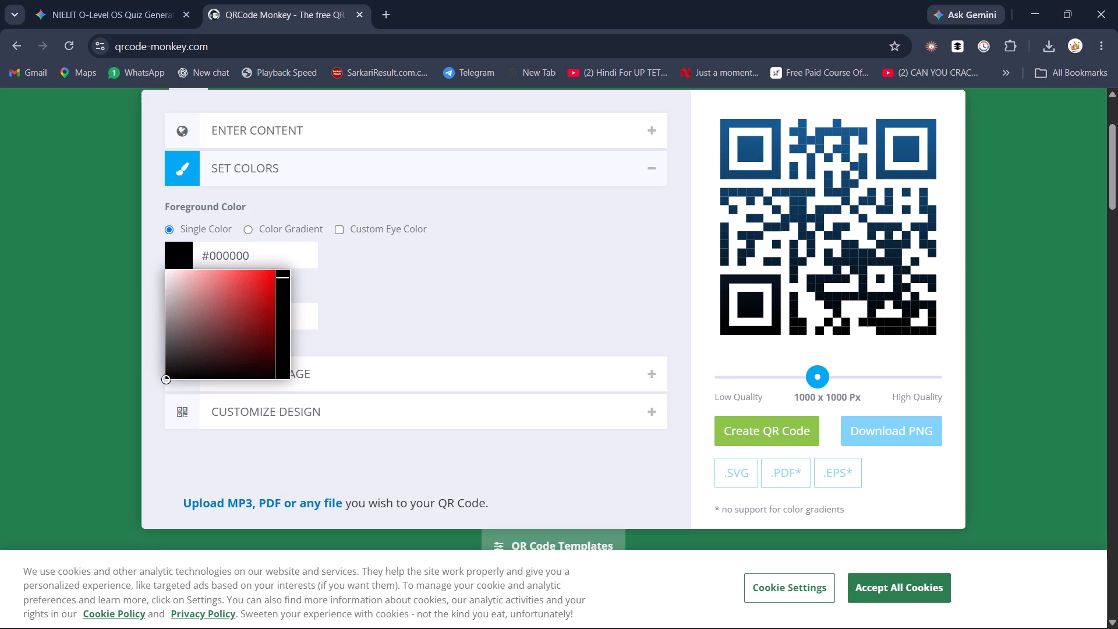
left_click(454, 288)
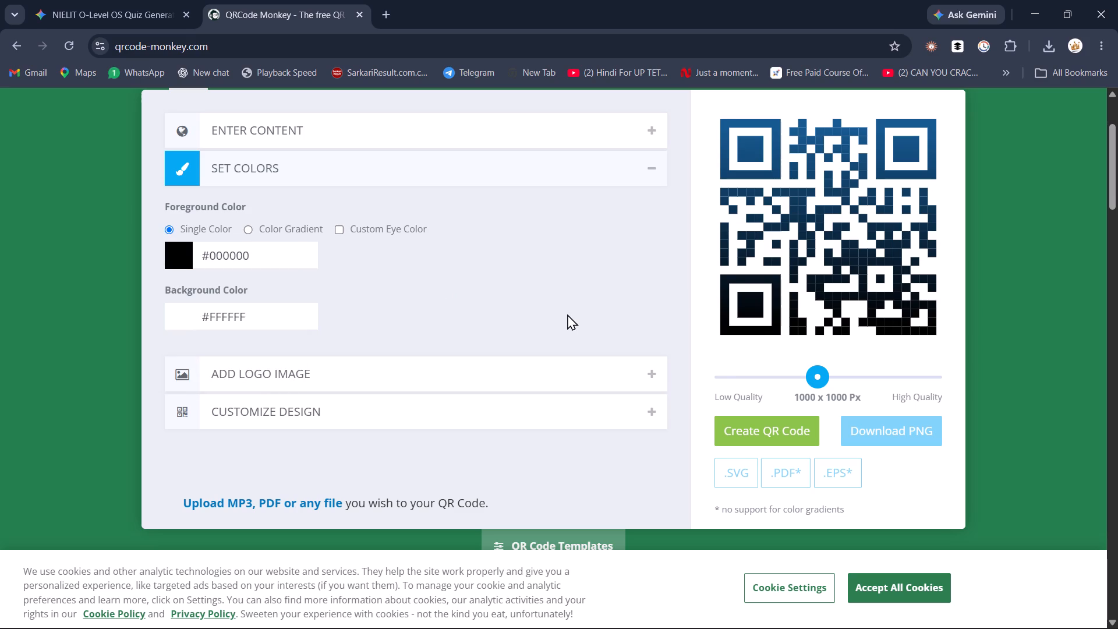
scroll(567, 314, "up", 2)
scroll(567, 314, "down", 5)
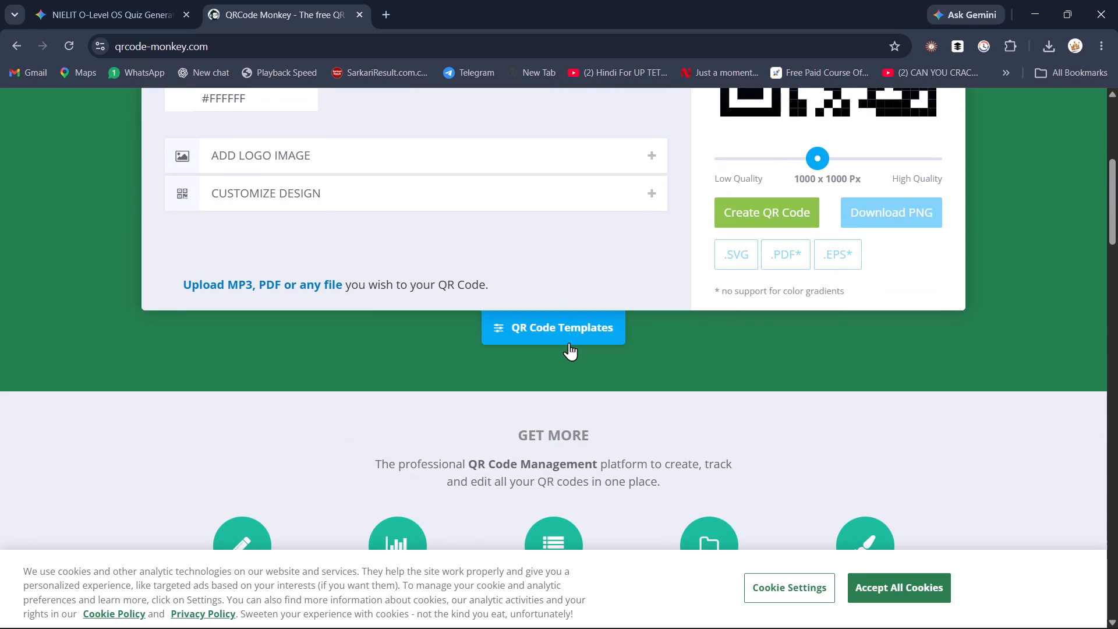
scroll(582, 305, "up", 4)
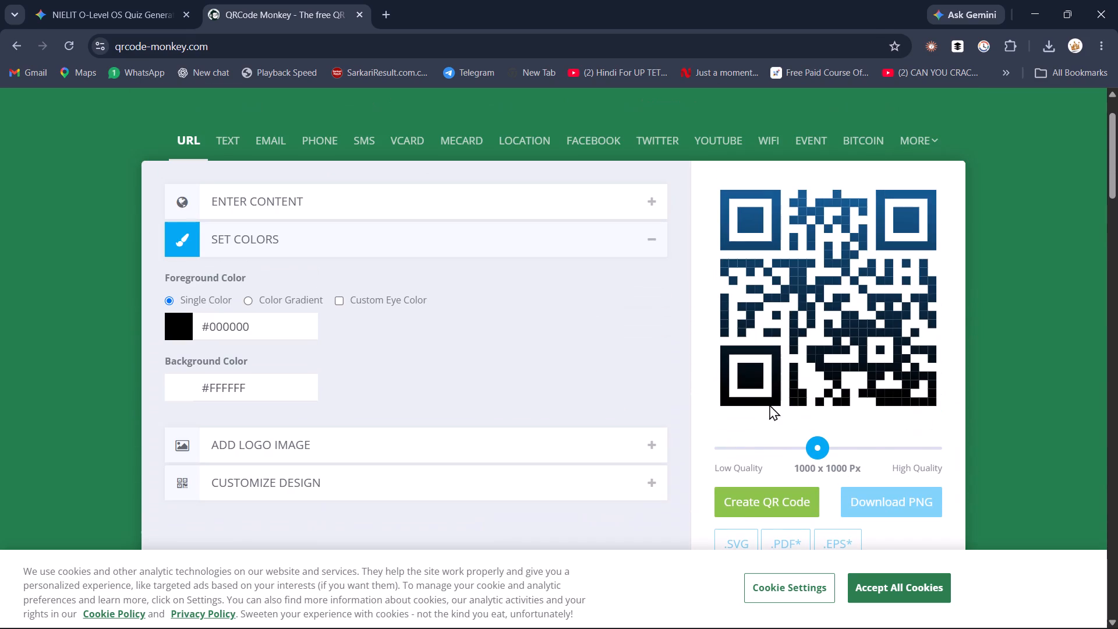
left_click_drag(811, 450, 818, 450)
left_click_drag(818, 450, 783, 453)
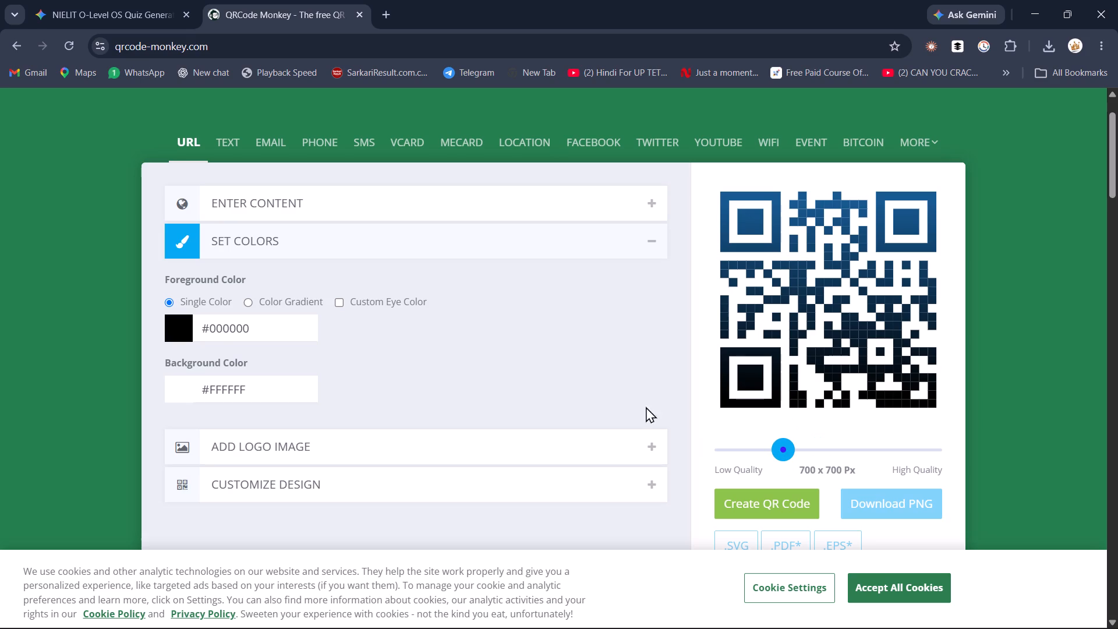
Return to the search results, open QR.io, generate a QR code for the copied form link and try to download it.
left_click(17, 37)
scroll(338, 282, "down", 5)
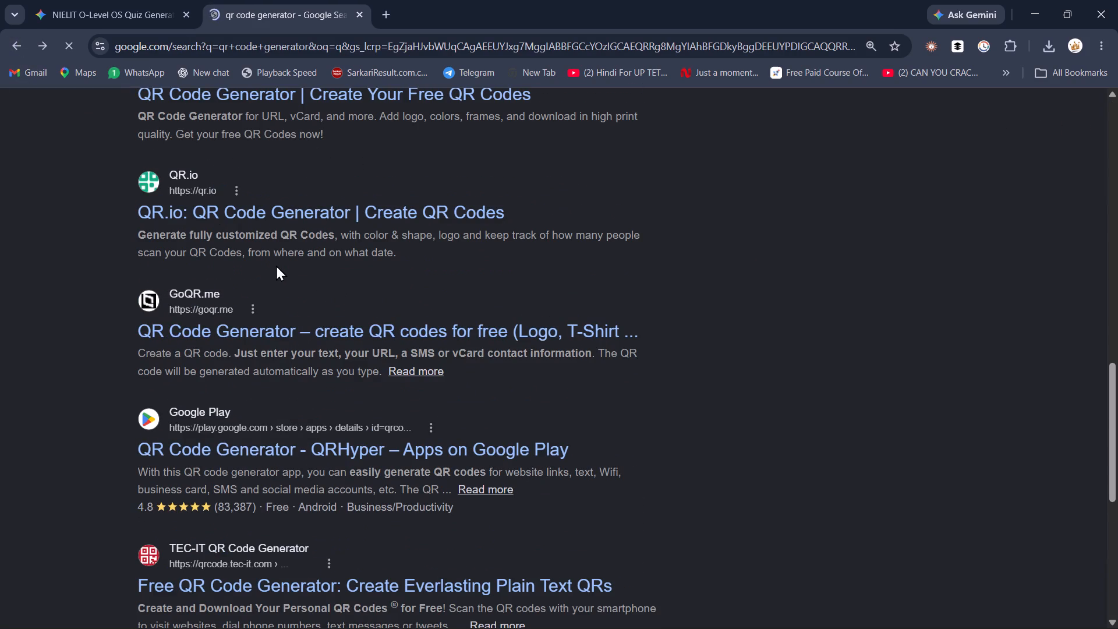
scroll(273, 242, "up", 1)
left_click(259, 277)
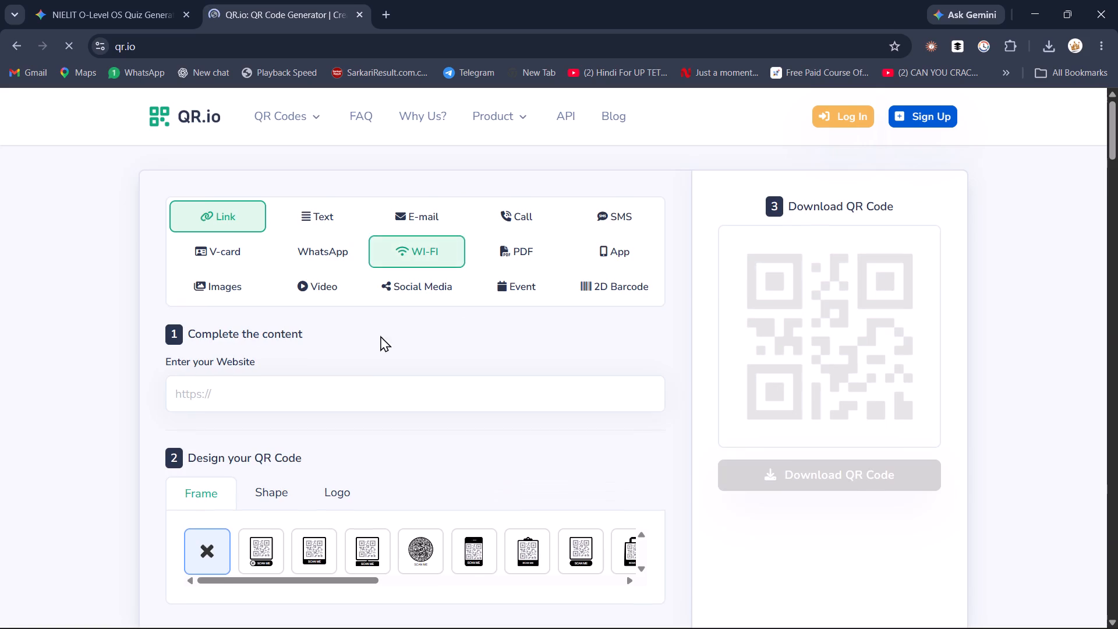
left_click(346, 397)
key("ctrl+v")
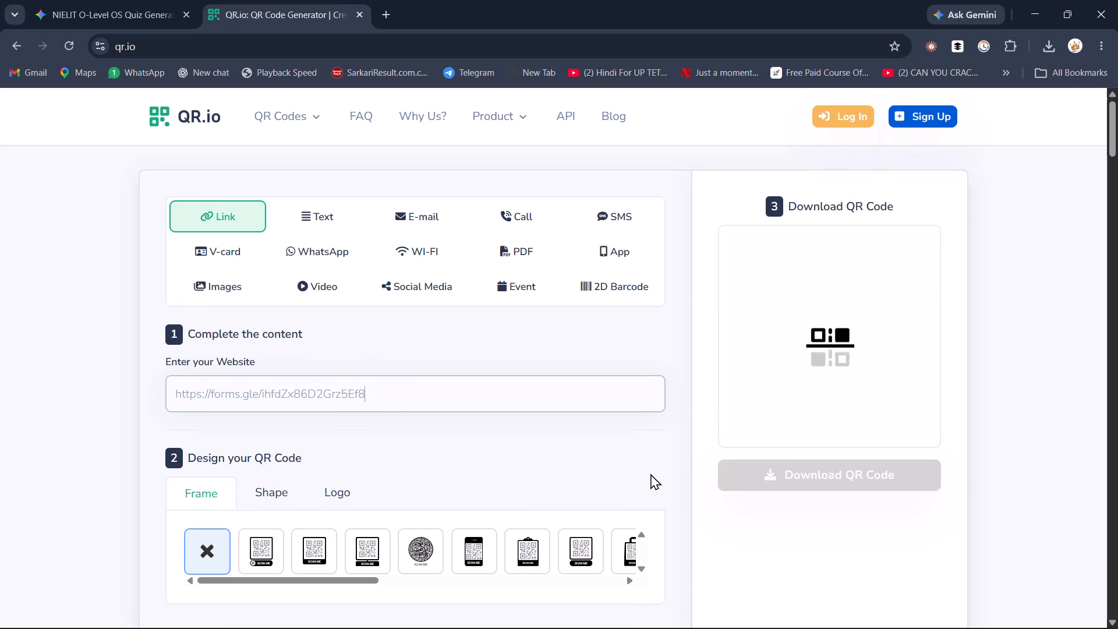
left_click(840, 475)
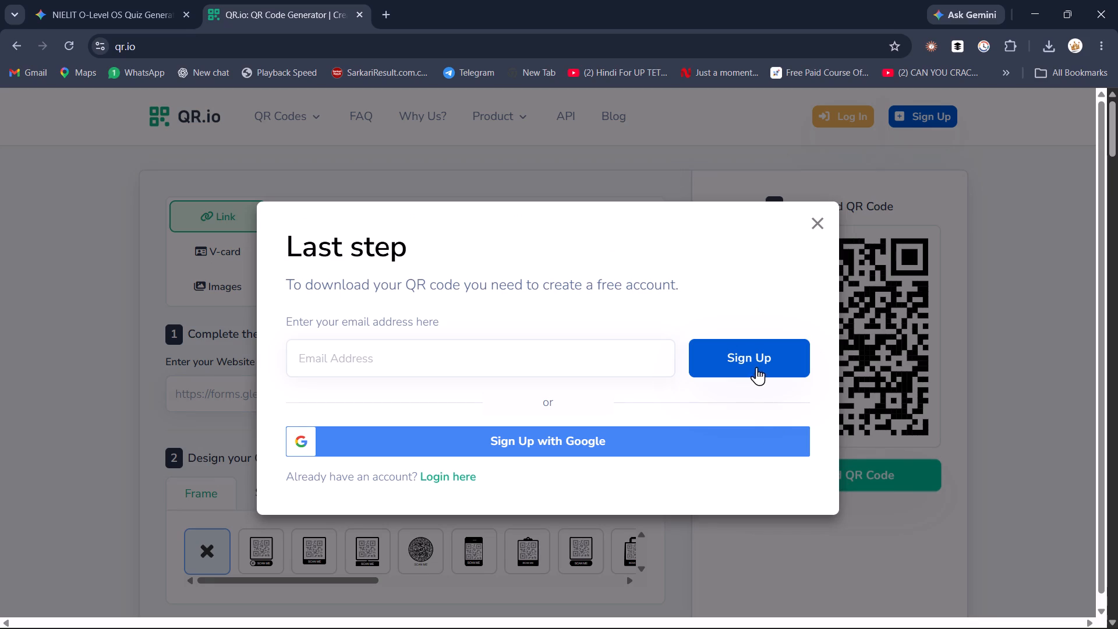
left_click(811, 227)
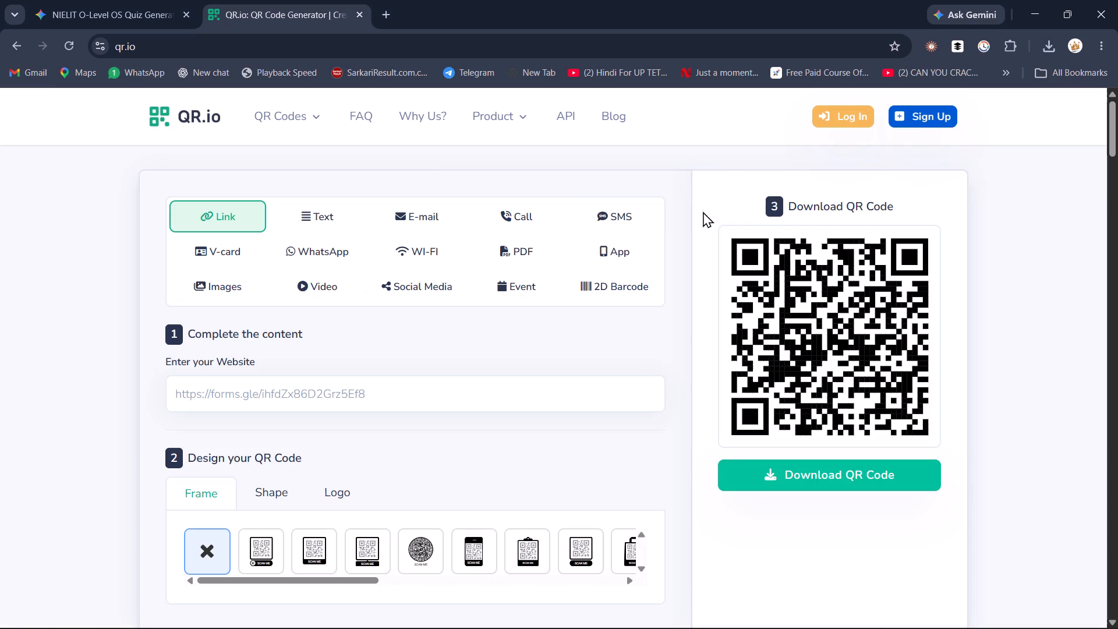
Return to the search results, open GoQR.me, generate a QR code for the copied form link and download it as a PNG at size 400.
left_click(11, 37)
scroll(312, 308, "down", 2)
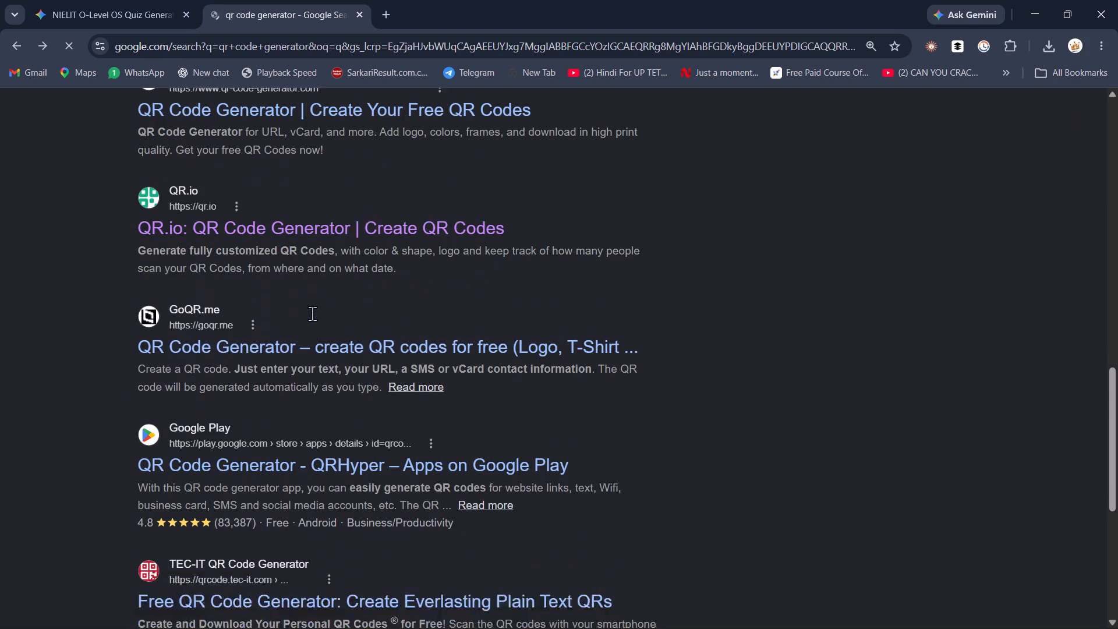
left_click(292, 257)
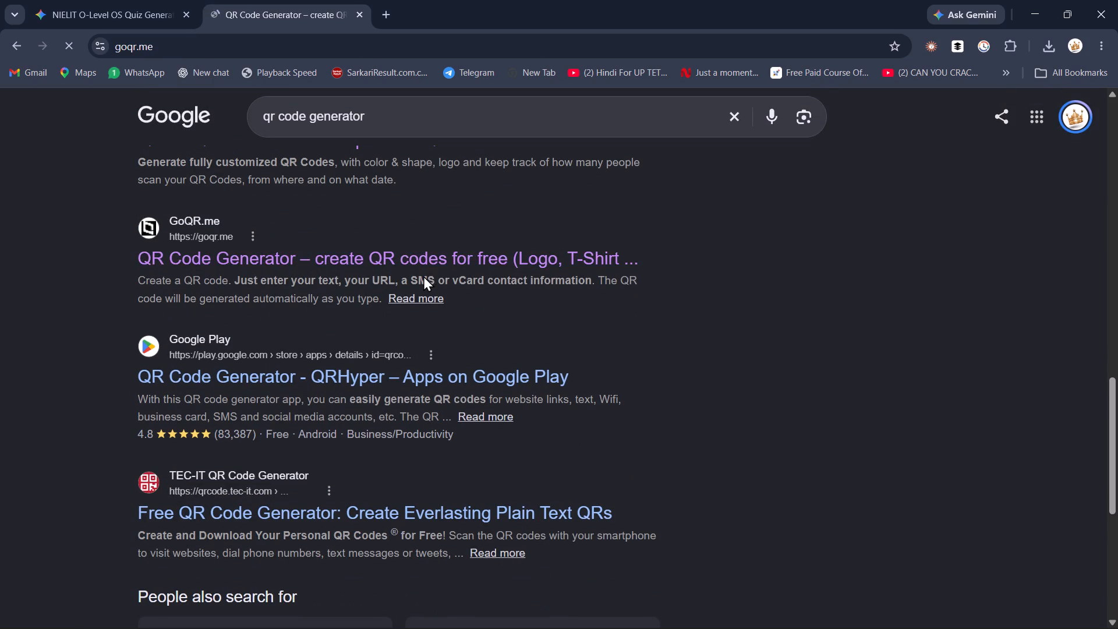
left_click(395, 243)
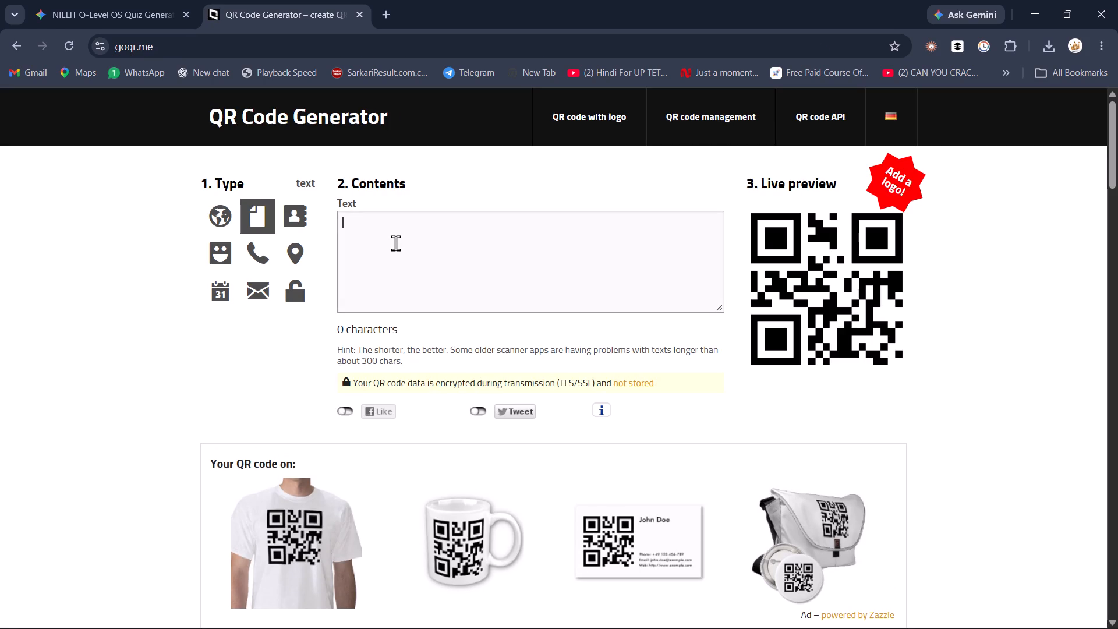
key("ctrl+v")
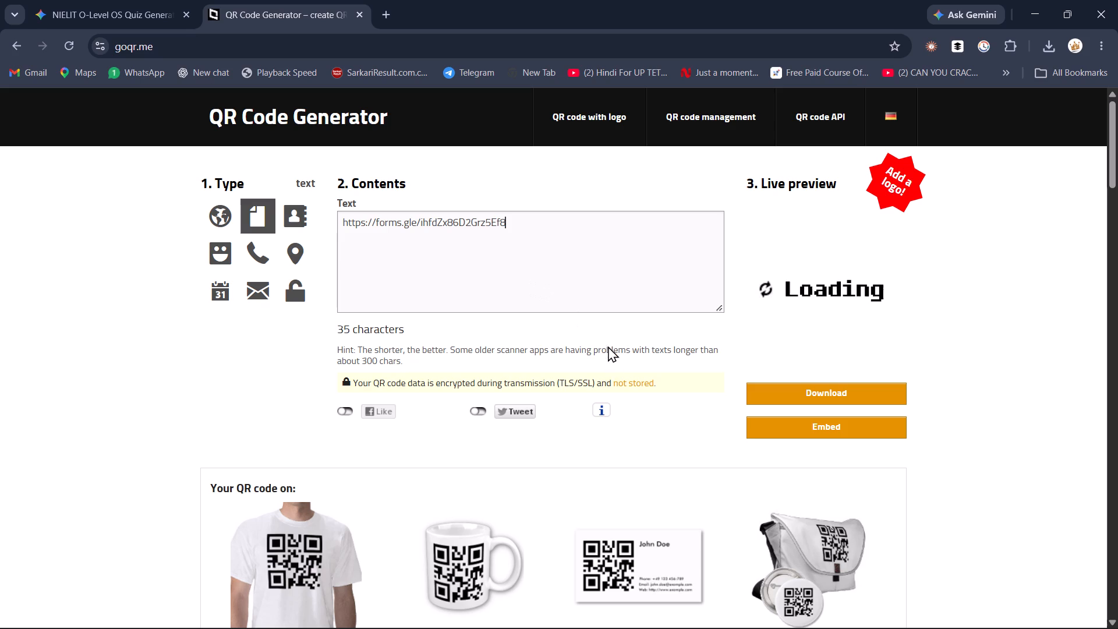
left_click(885, 393)
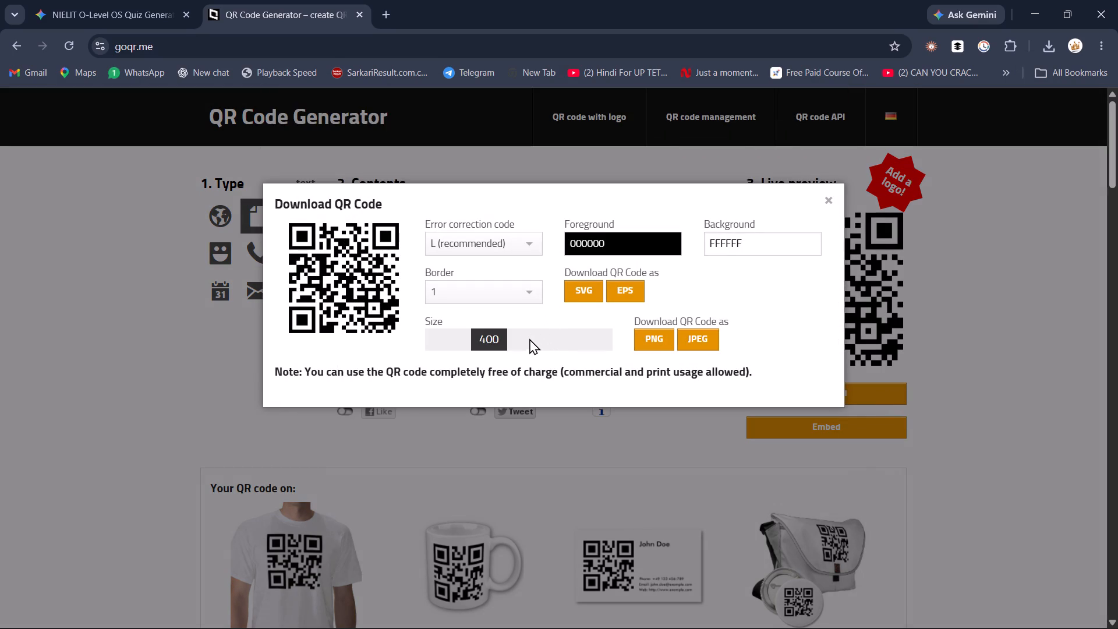
left_click(668, 341)
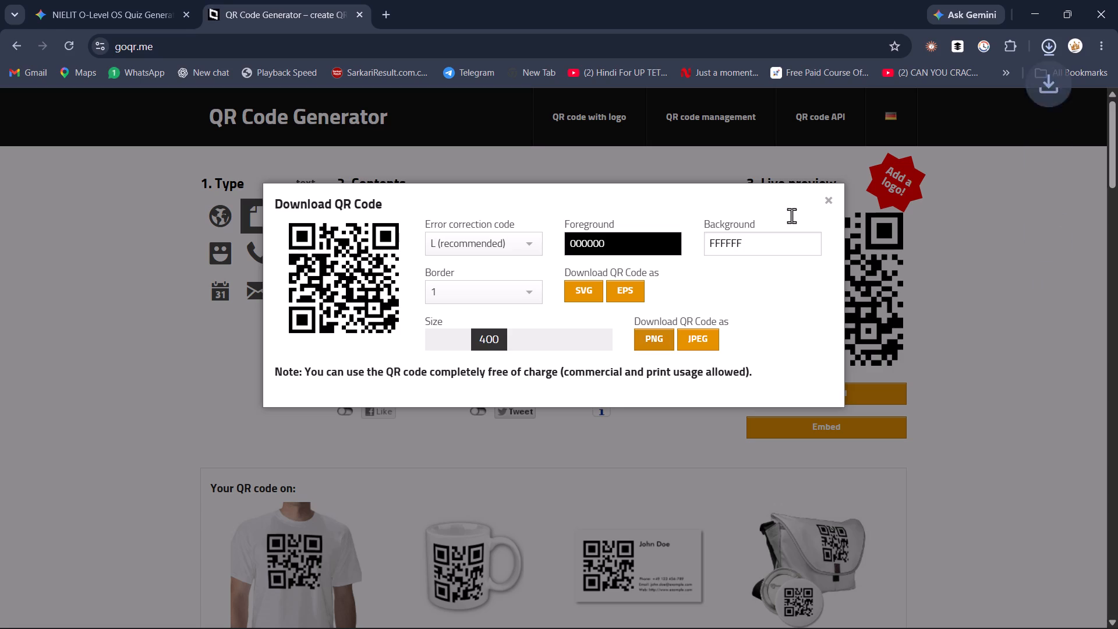
Show the downloaded QR code in its folder and rename it computer fundatamental, using the title copied from Notepad.
left_click(1056, 40)
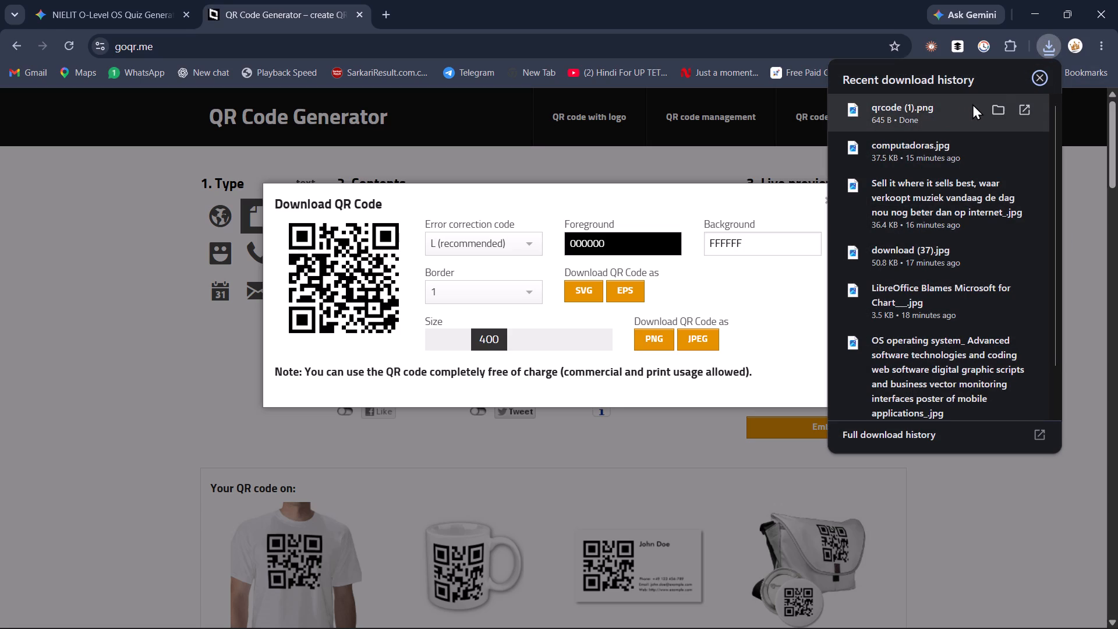
left_click(990, 103)
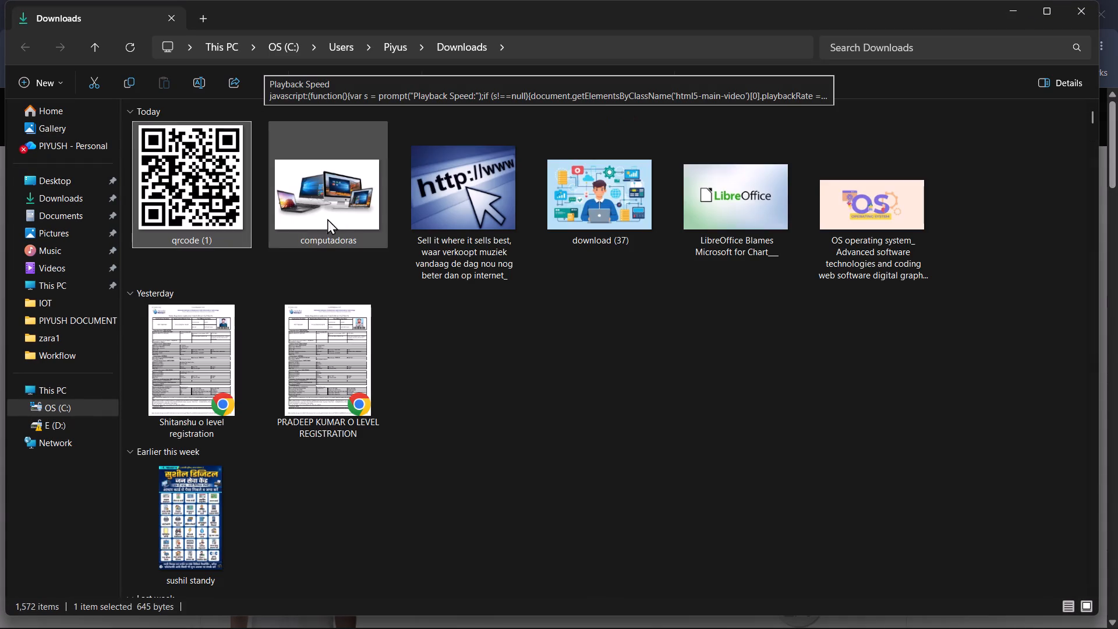
left_click(195, 238)
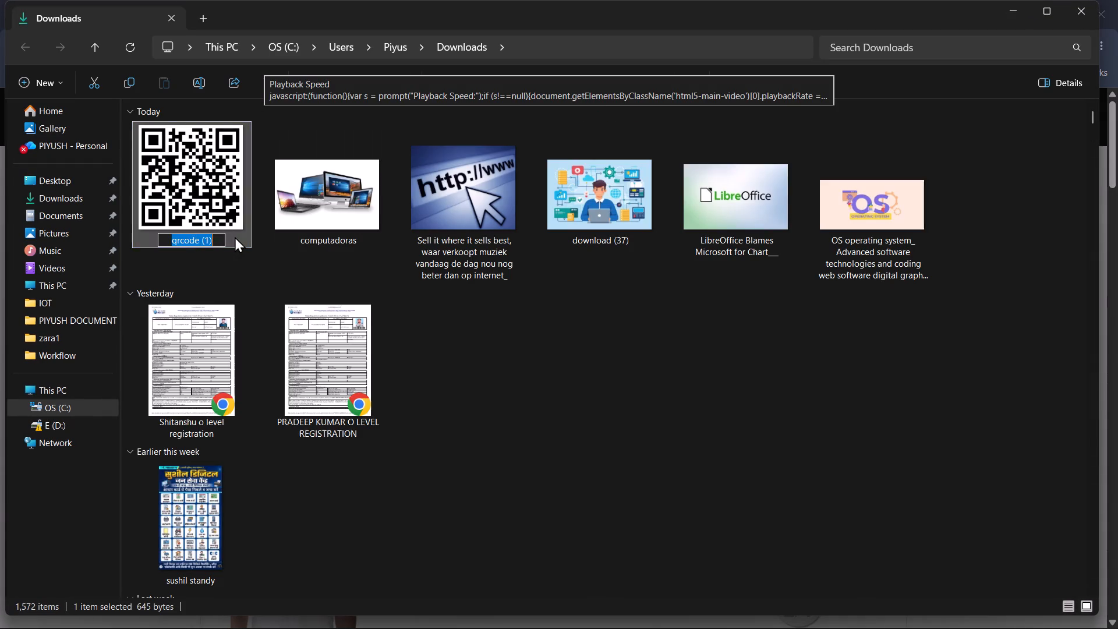
key("ctrl+v")
key("alt+Tab")
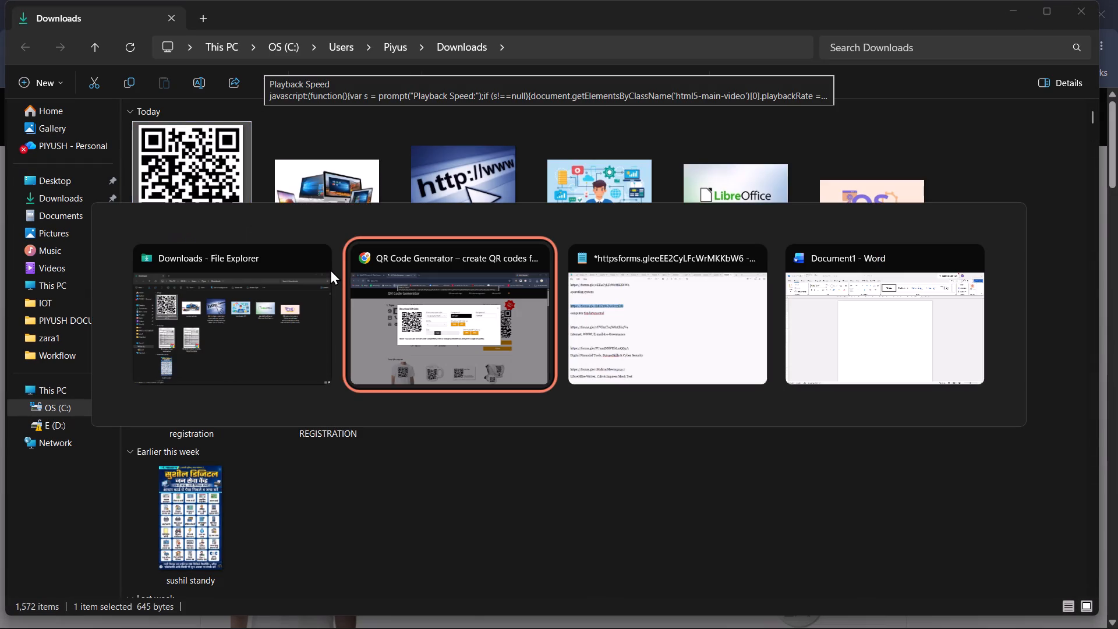
key("alt+Tab")
left_click_drag(214, 229, 0, 222)
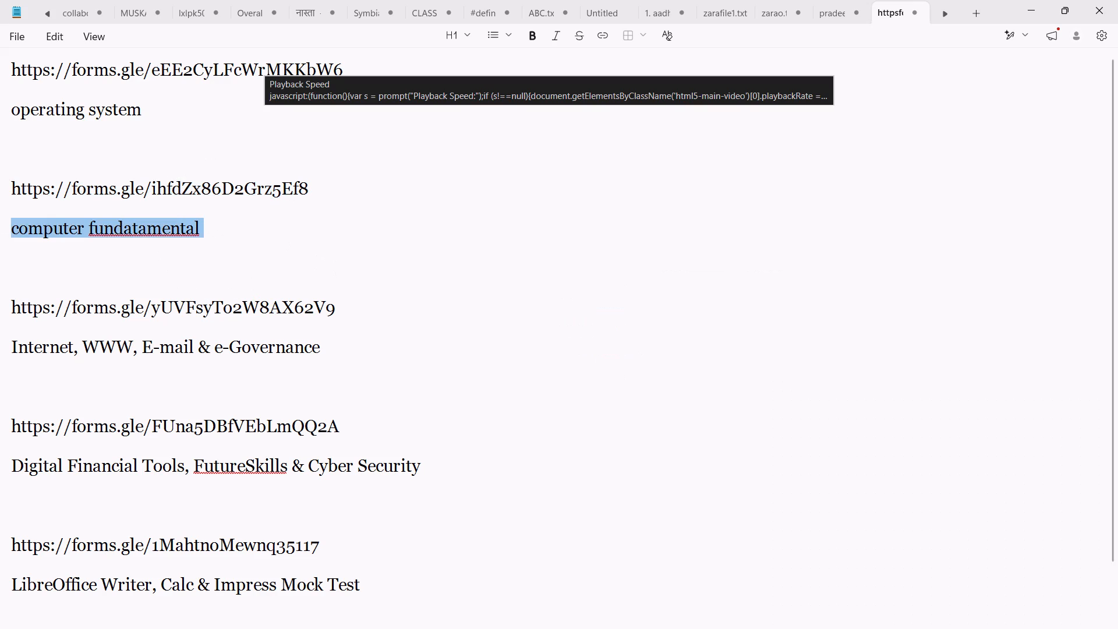
key("ctrl+c")
key("alt+Tab")
left_click(174, 253)
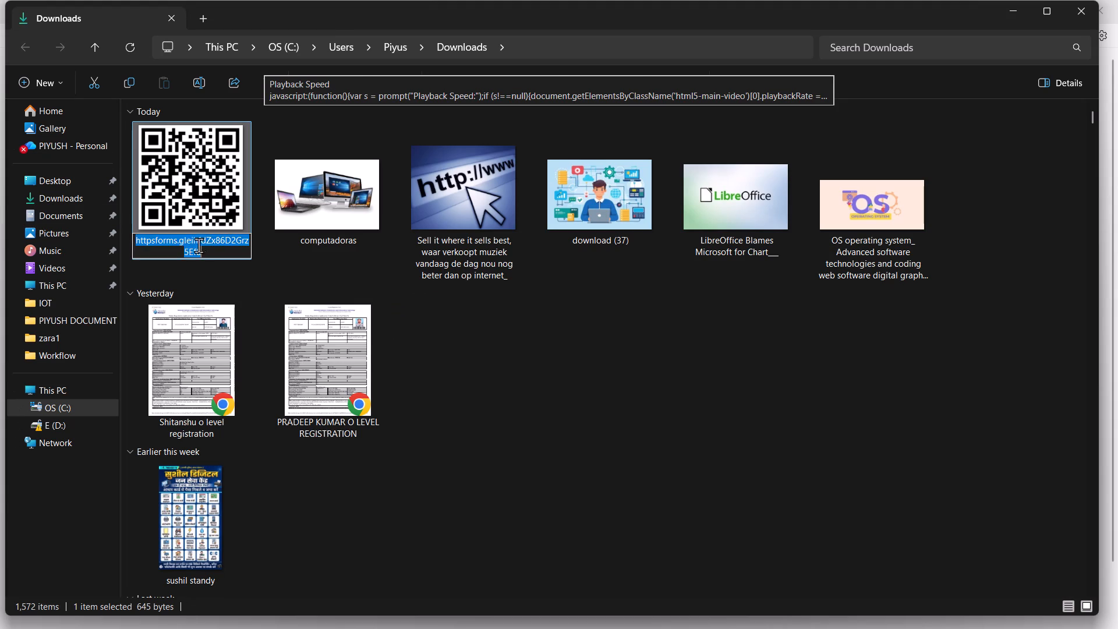
key("ctrl+v")
left_click(687, 383)
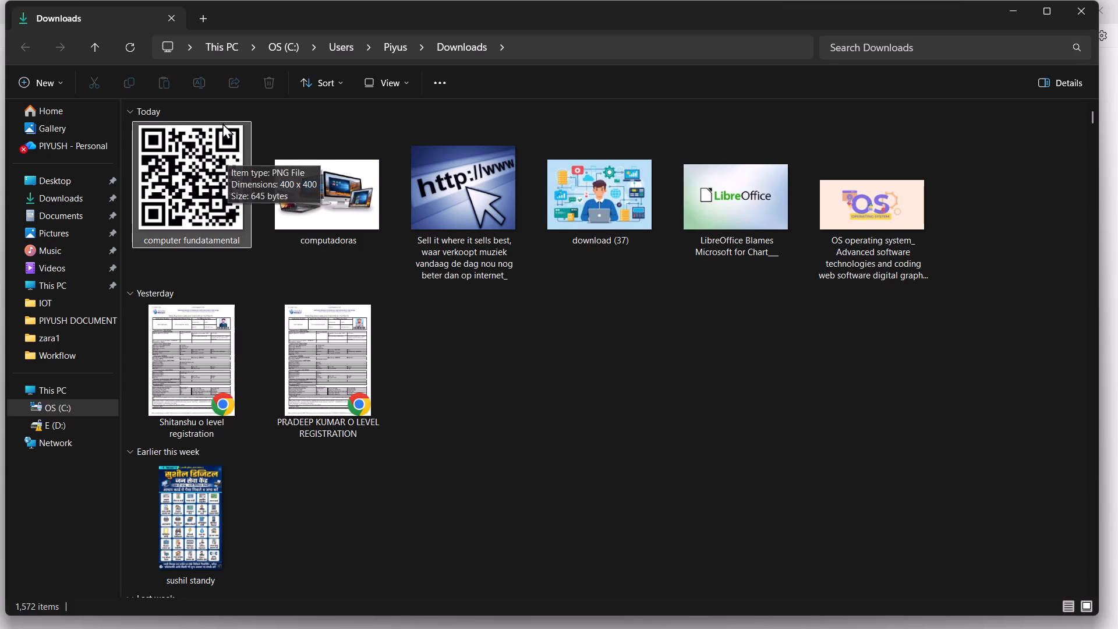
View the computer fundatamental QR code image in Photos, then close it.
double_click(200, 157)
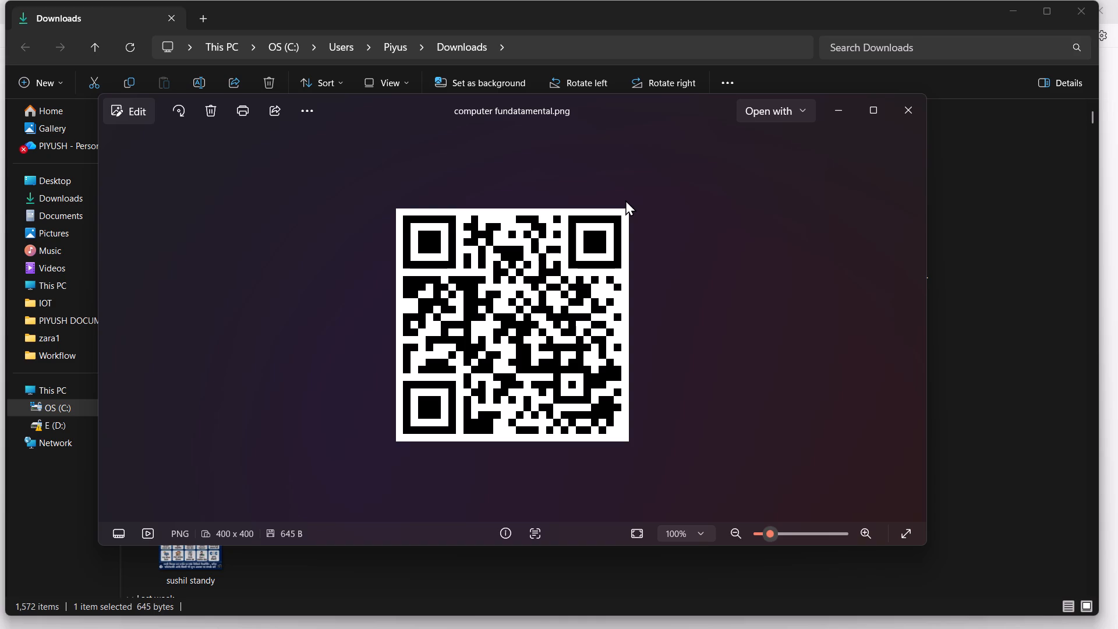
left_click(900, 103)
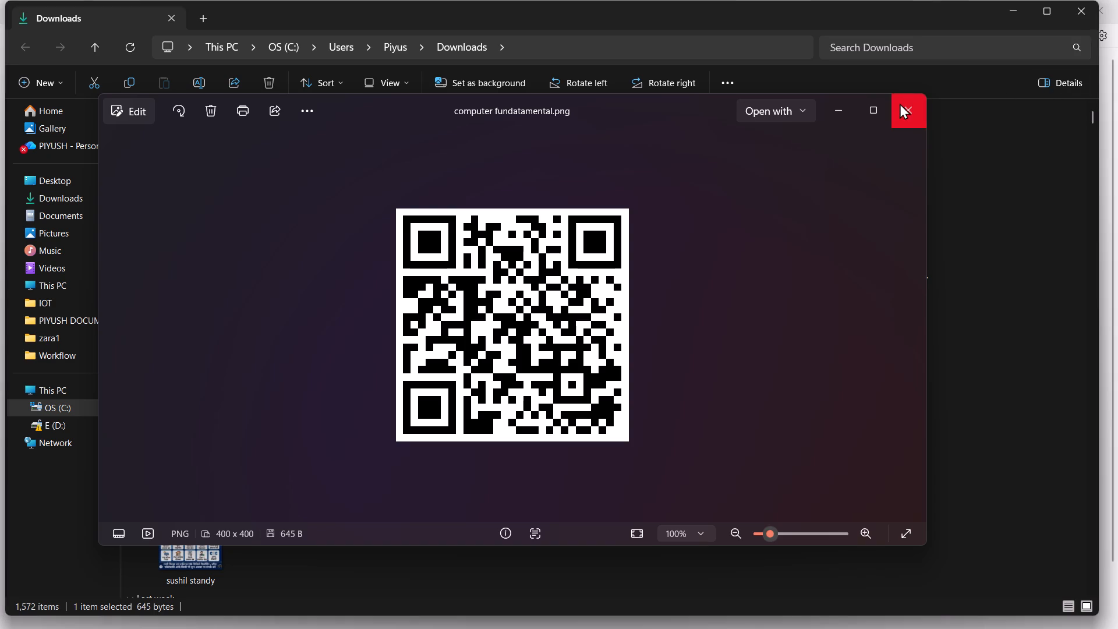
Switch back to Chrome and close the GoQR.me download and recommendation dialogs.
key("alt+Tab")
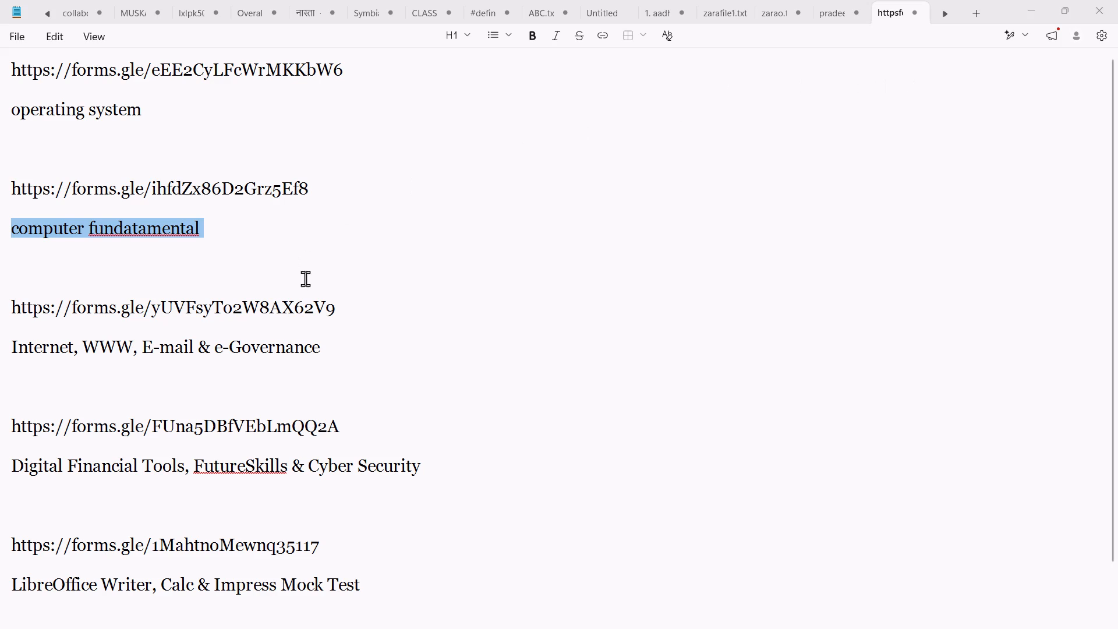
key("alt+Tab")
key("alt+Tab")
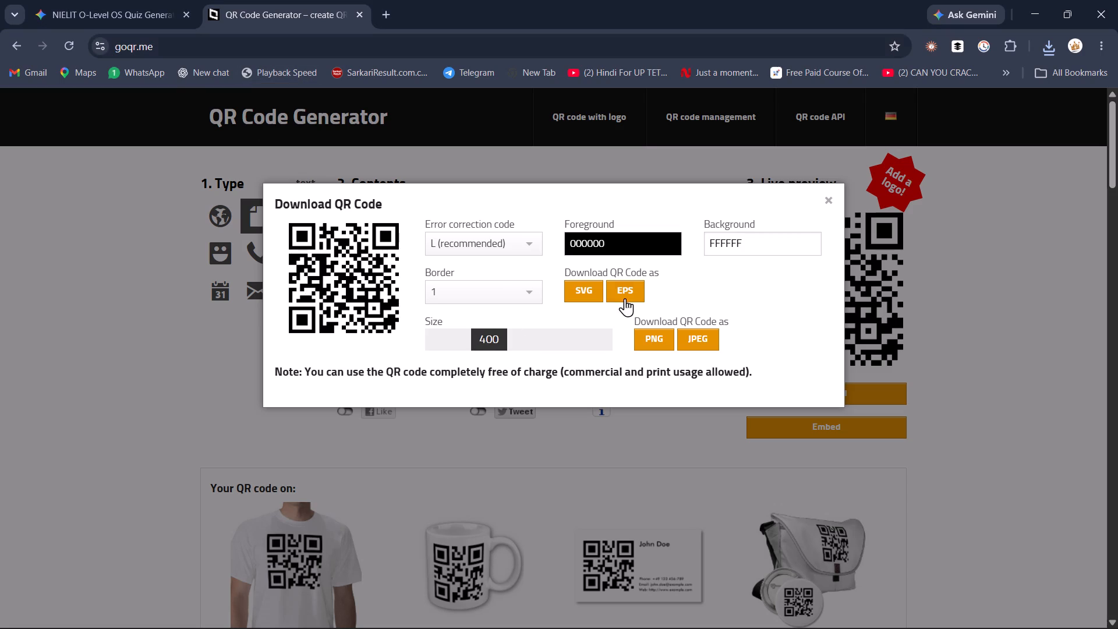
left_click(829, 201)
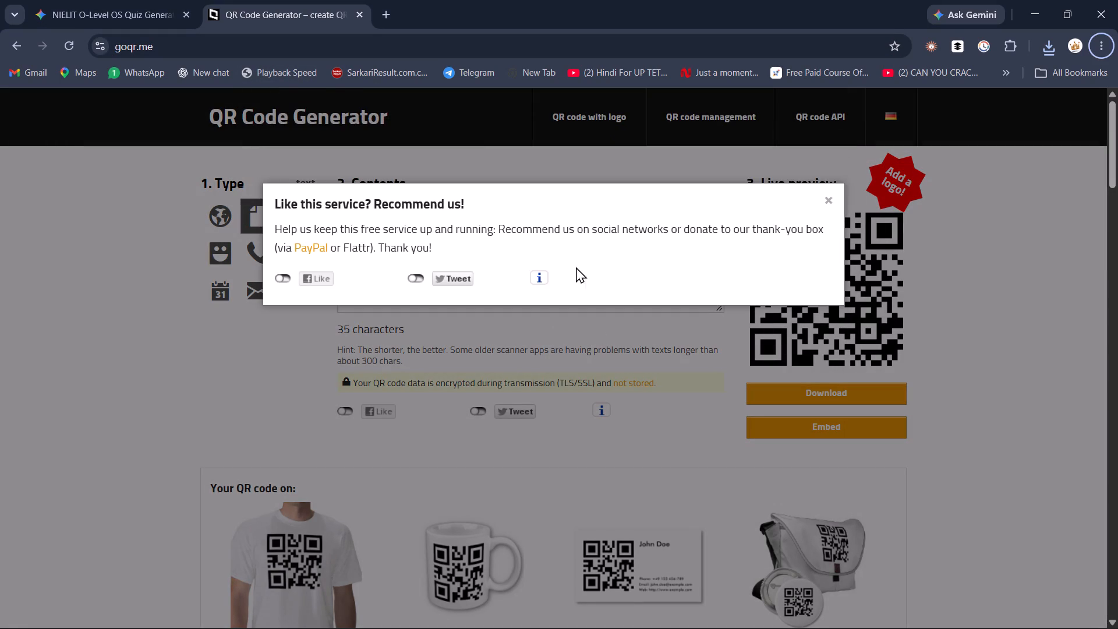
left_click(834, 199)
left_click(831, 199)
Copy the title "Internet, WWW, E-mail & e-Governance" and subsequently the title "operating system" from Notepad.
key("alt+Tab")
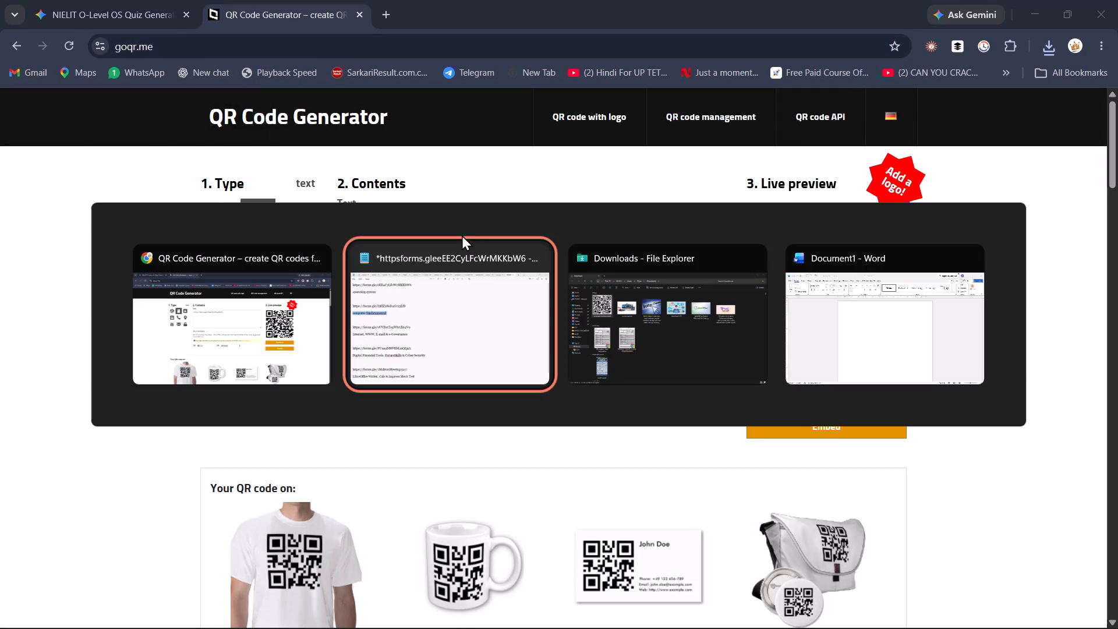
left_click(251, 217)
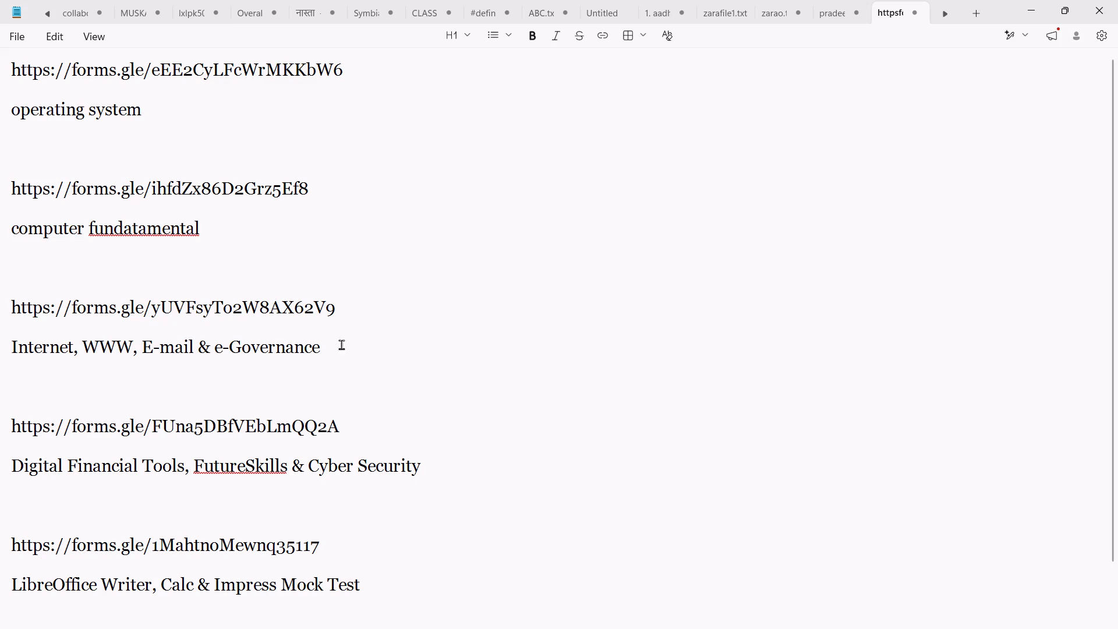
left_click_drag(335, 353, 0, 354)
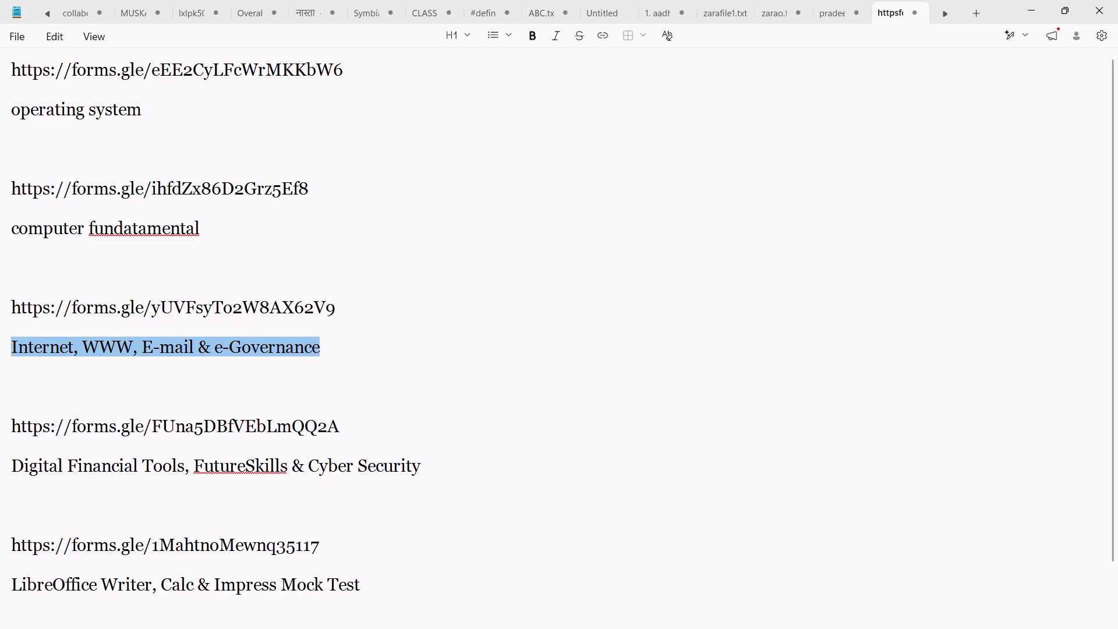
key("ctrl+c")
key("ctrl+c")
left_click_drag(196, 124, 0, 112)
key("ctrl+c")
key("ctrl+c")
Open the NIELIT O Level M1-R5 Syllabus PDF from the IOT folder in File Explorer.
key("alt+Tab")
key("alt+Tab")
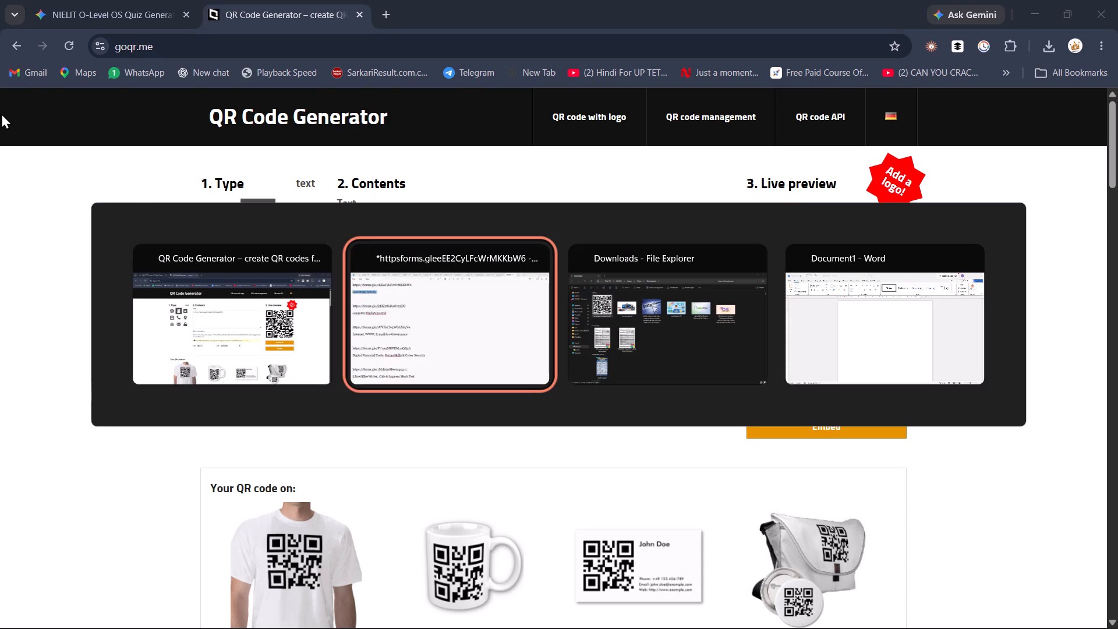
key("alt+Tab")
left_click(65, 307)
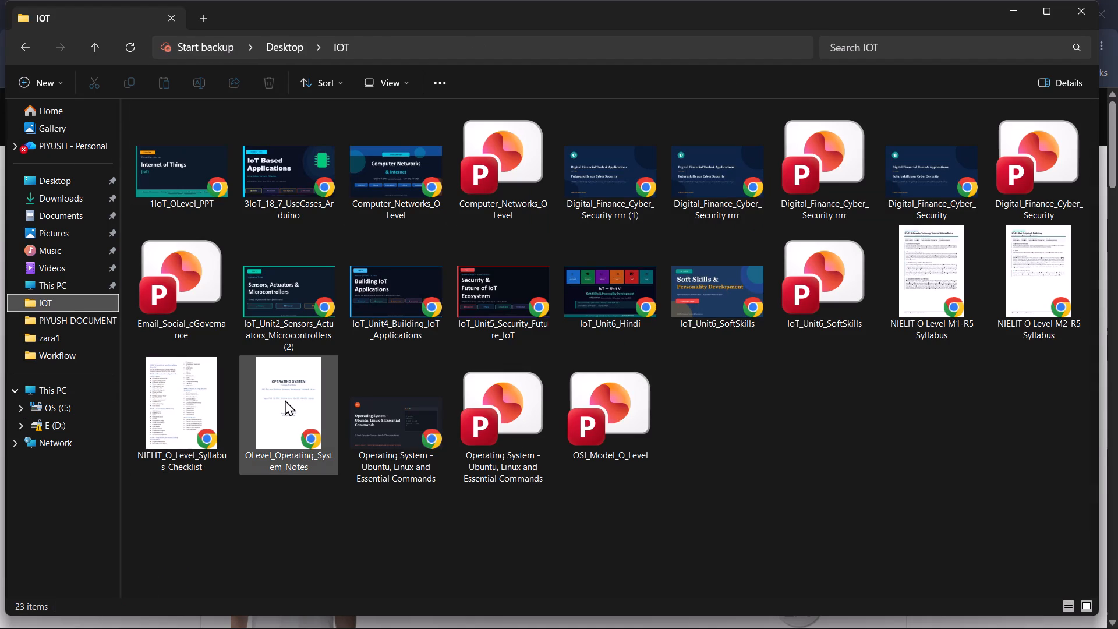
left_click(285, 400)
left_click(201, 400)
double_click(945, 248)
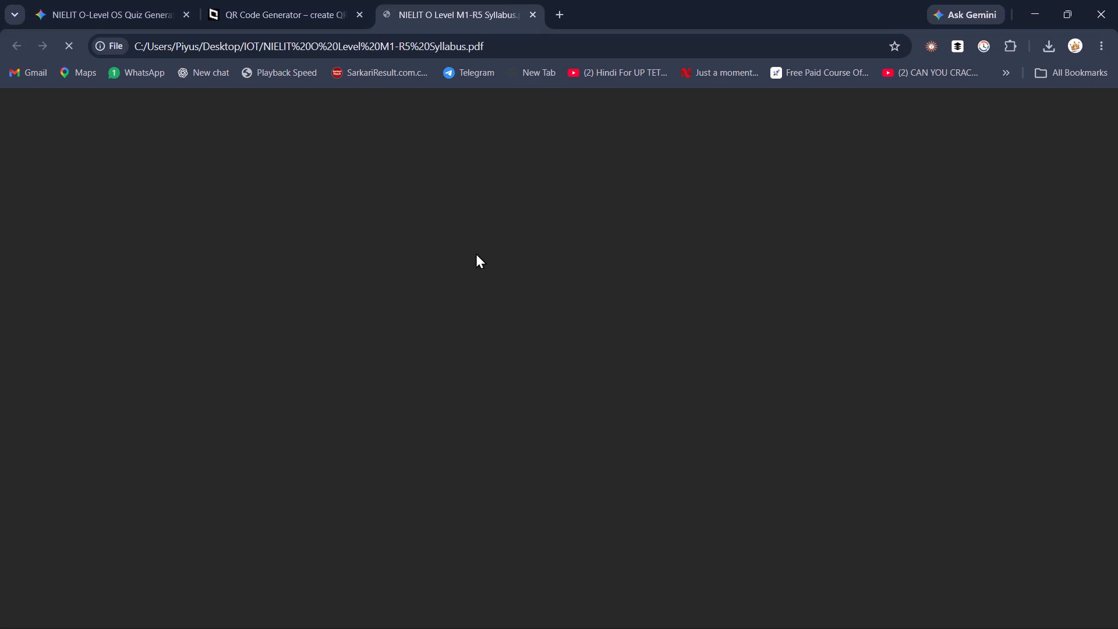
Switch back to Notepad and copy the form link above the operating system title.
key("alt+Tab")
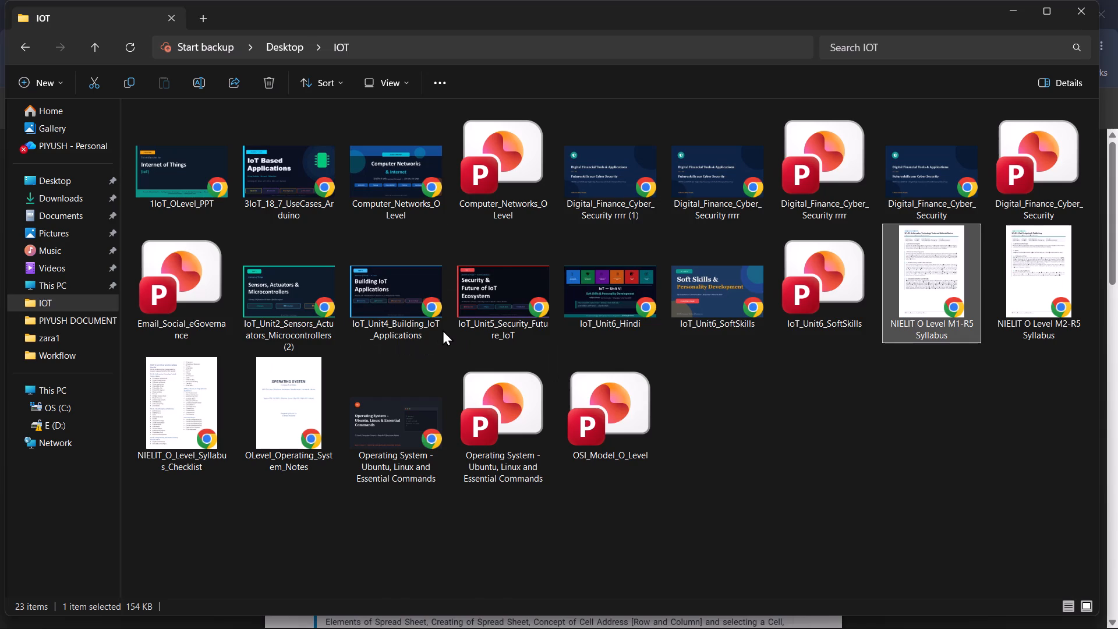
key("alt+Tab")
key("alt+Tab")
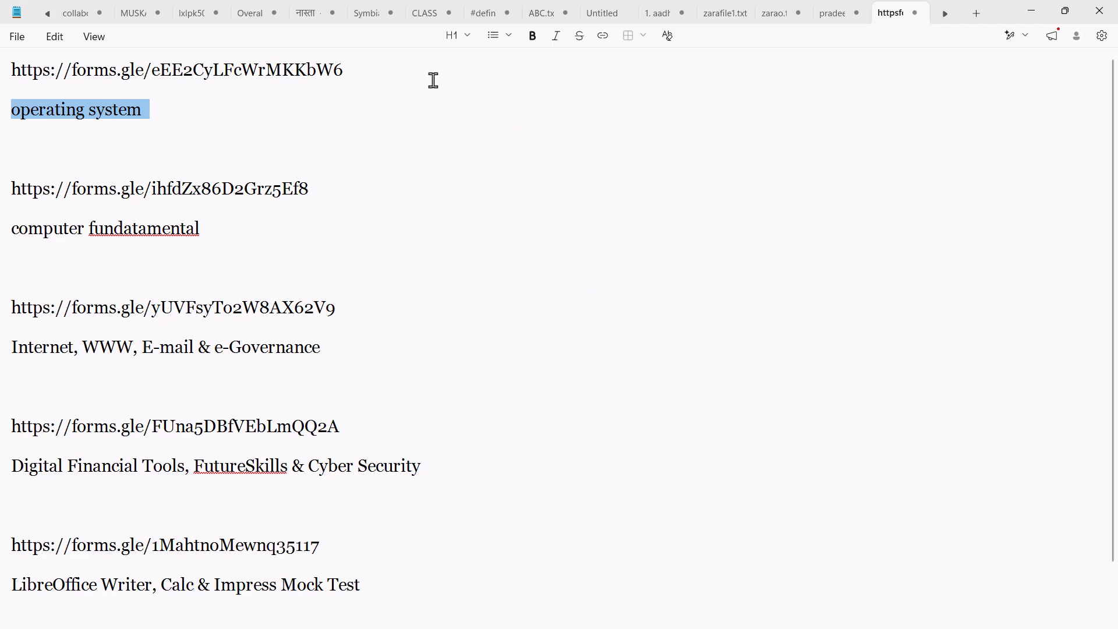
left_click_drag(432, 78, 0, 75)
key("ctrl+c")
Replace the GoQR.me text with the copied operating system form link and download its QR code as a PNG at size 400.
key("alt+Tab")
key("alt+Tab")
key("alt+Tab")
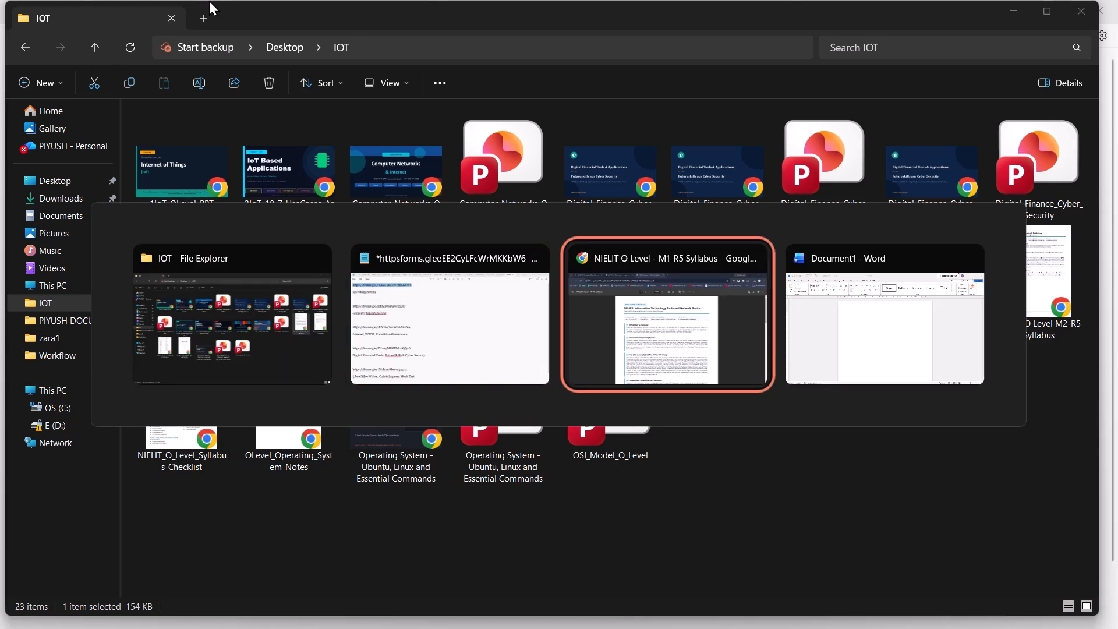
left_click(121, 0)
left_click(266, 0)
left_click(429, 256)
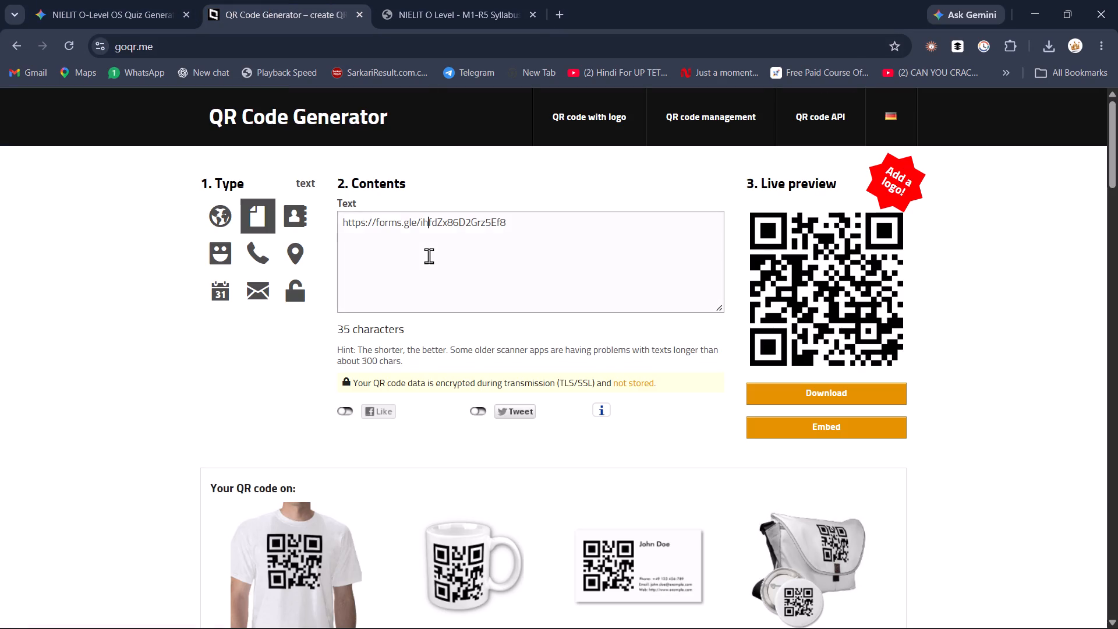
key("ctrl+a")
key("ctrl+v")
left_click(814, 391)
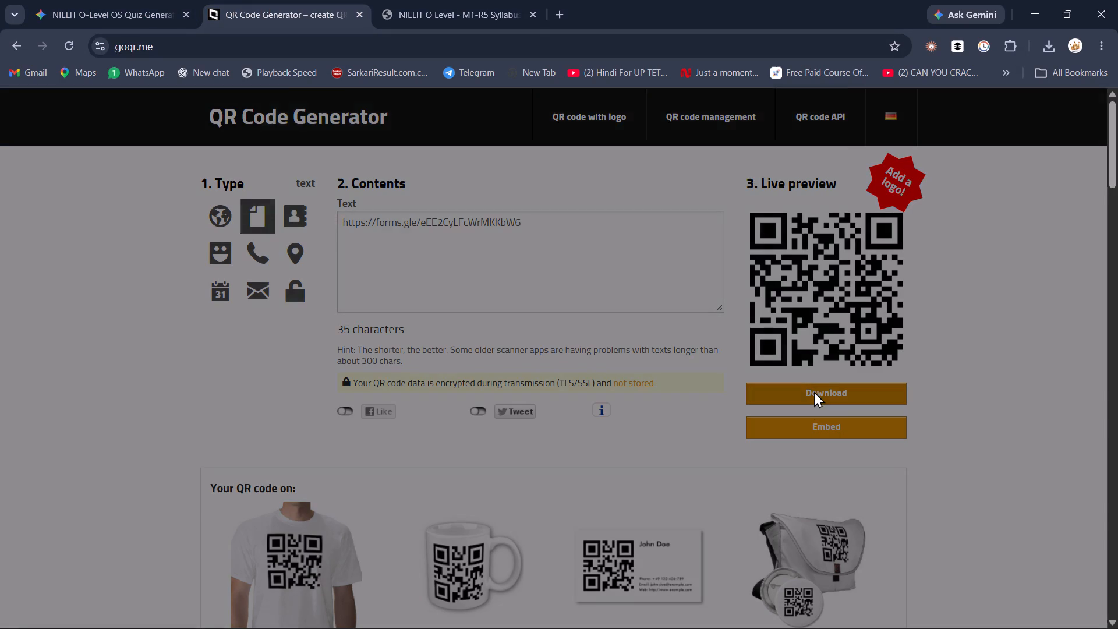
left_click(653, 334)
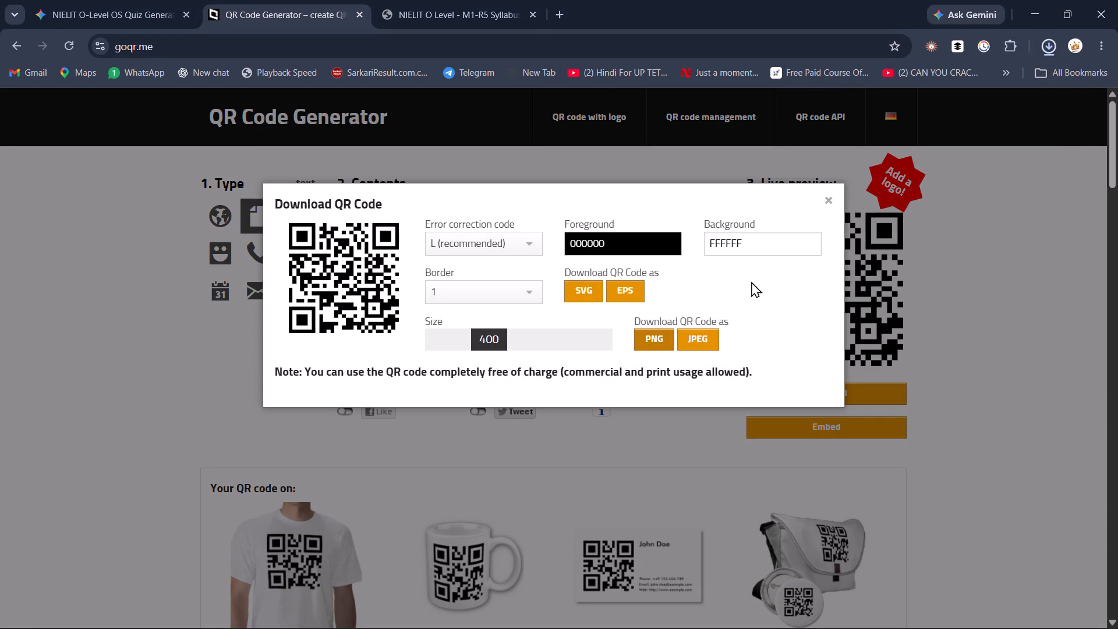
Set the QR code download size to 875 in GoQR.me and close the download dialog.
left_click(530, 337)
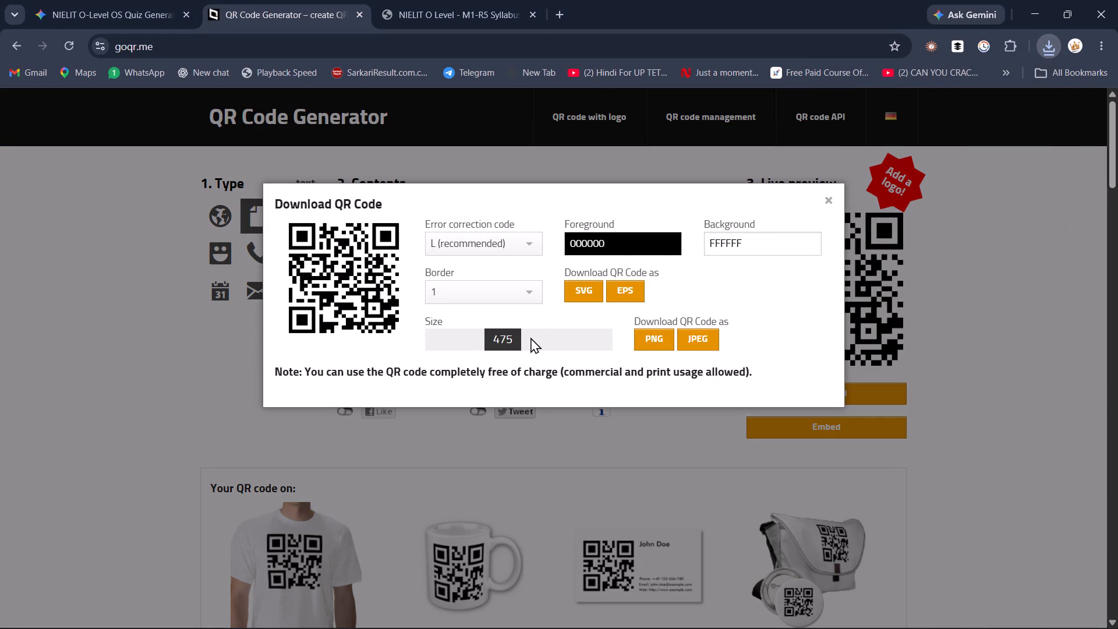
left_click(567, 341)
left_click(574, 340)
left_click(610, 334)
left_click(607, 339)
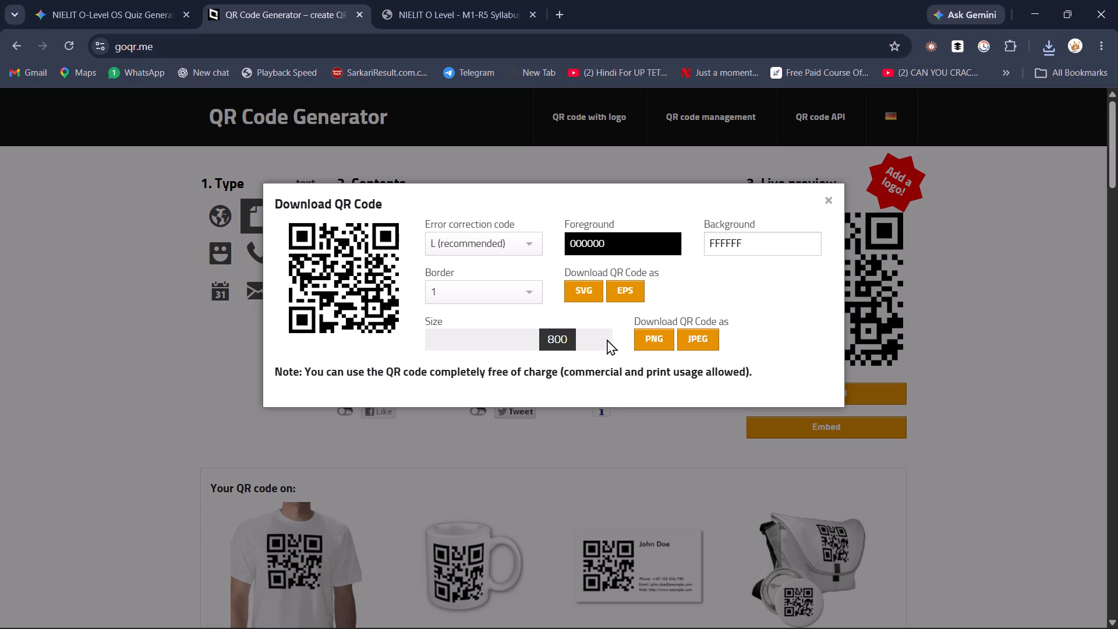
left_click(607, 339)
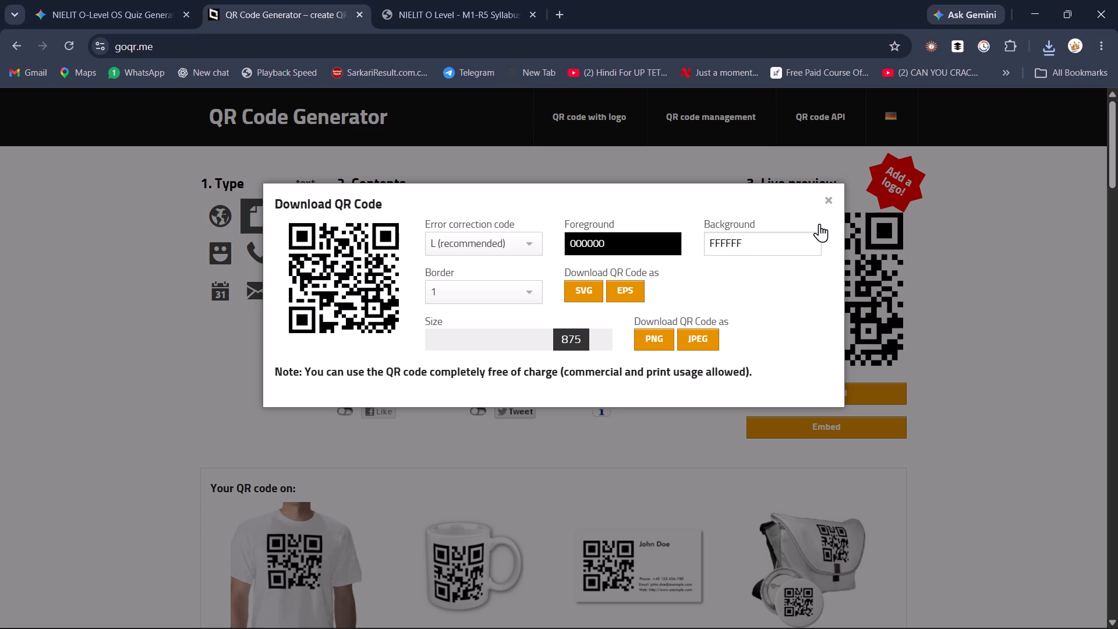
left_click(828, 199)
Show the downloaded QR code in its folder and rename it operating system, using the title copied from Notepad.
left_click(1052, 43)
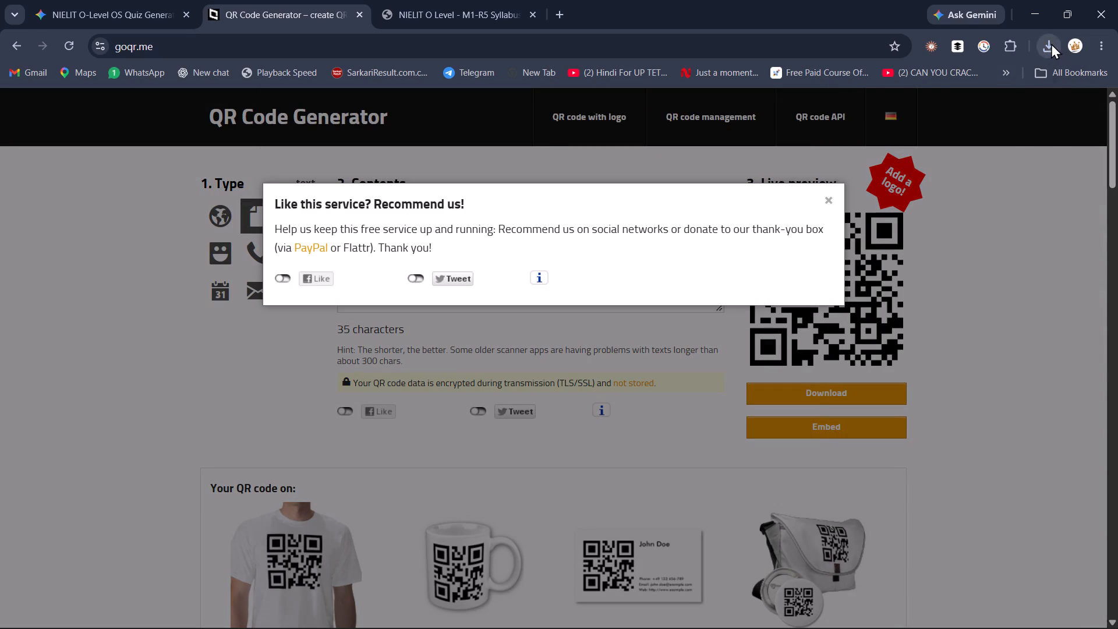
left_click(1000, 116)
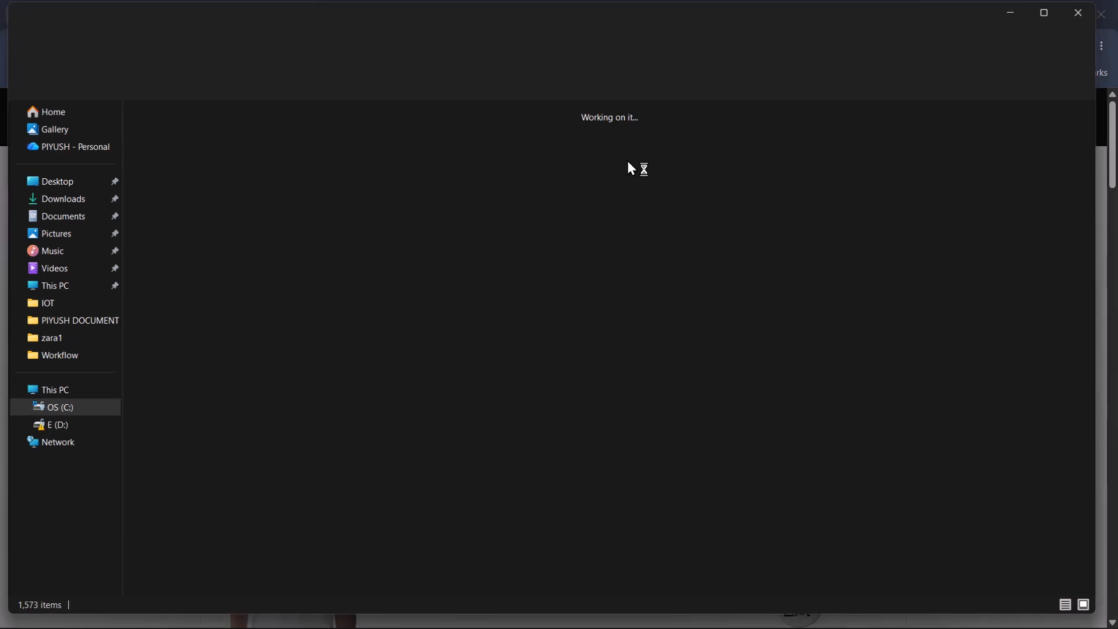
key("alt+Tab")
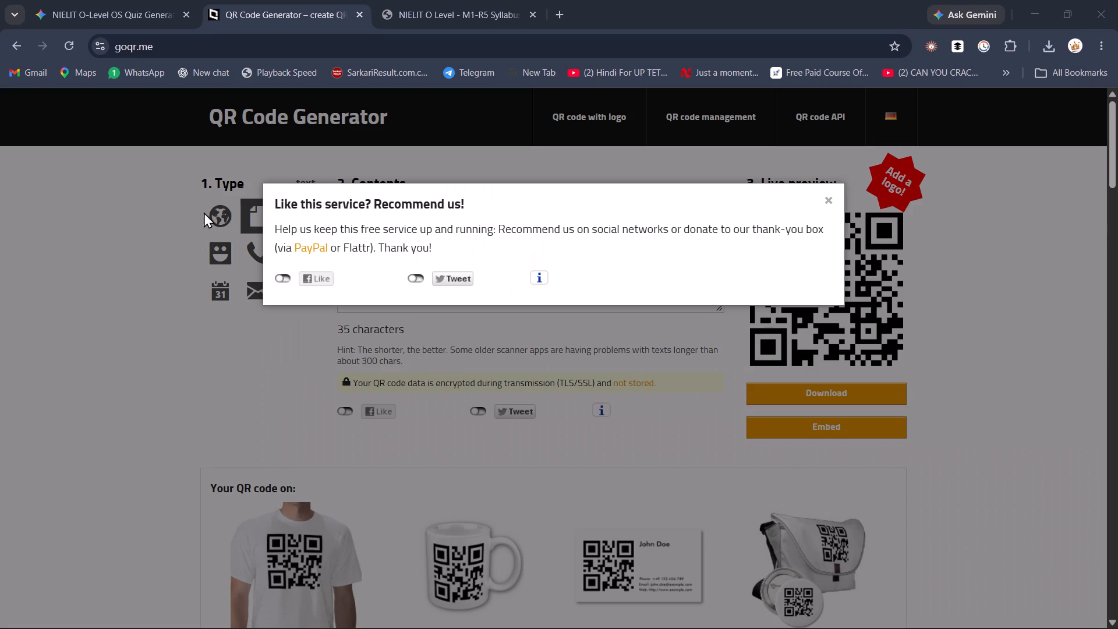
key("alt+Tab")
key("alt+Tab")
key("alt+Tab")
left_click_drag(189, 113, 0, 98)
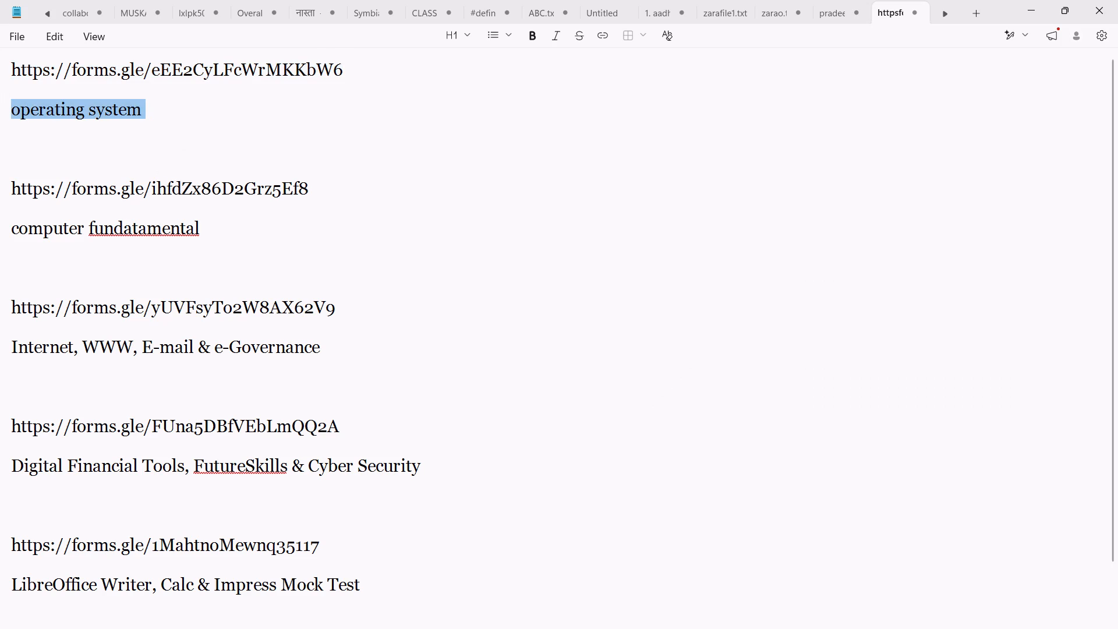
key("ctrl+c")
key("alt+Tab")
key("alt+Tab")
key("alt+Tab")
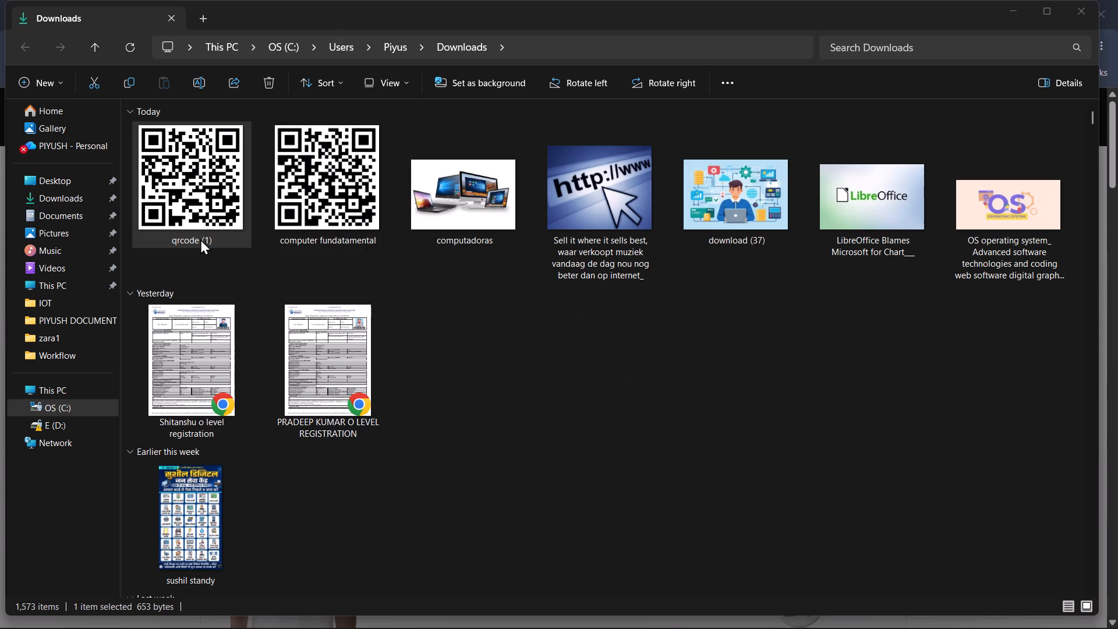
left_click(200, 239)
key("ctrl+v")
left_click(512, 341)
Switch to Notepad and copy the form link above the "Internet, WWW, E-mail & e-Governance" title.
key("alt+Tab")
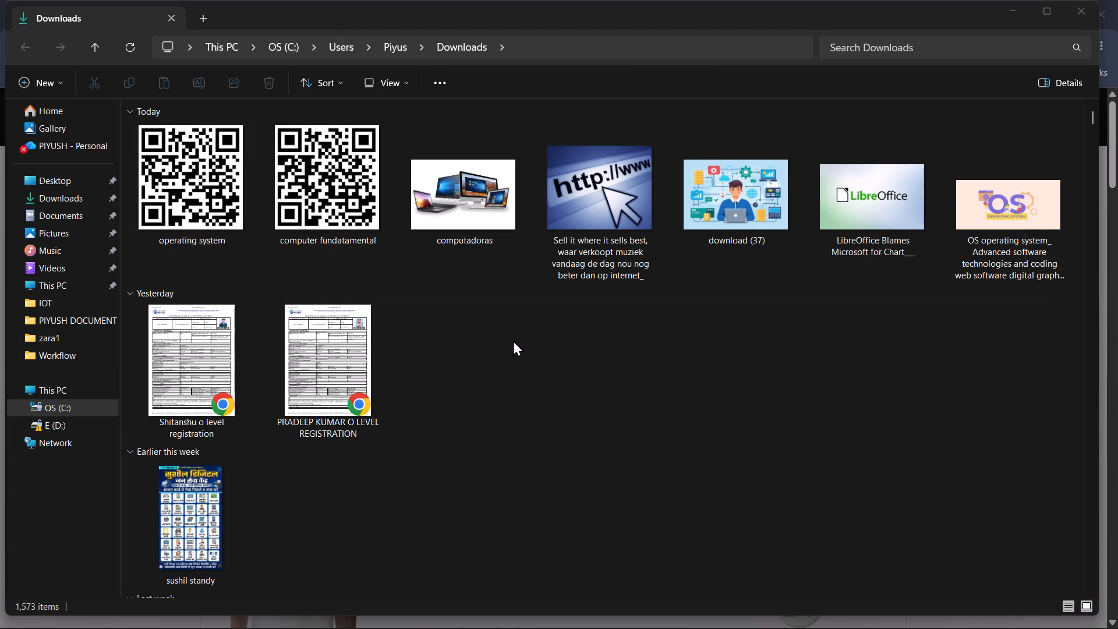
key("alt+Tab")
left_click(214, 149)
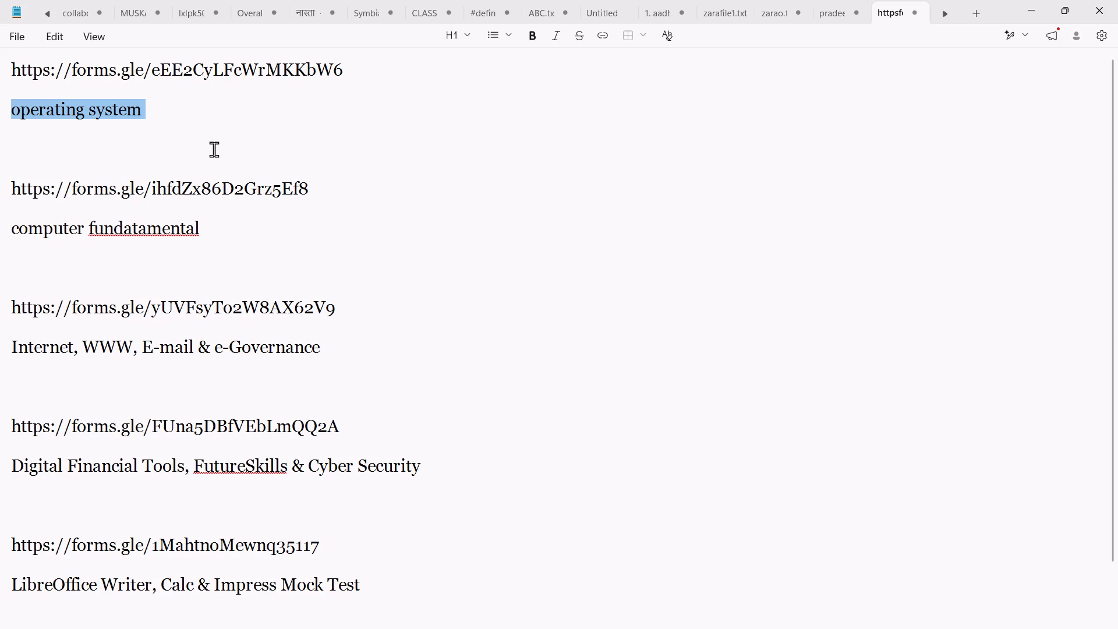
left_click(227, 234)
left_click_drag(343, 344, 338, 344)
left_click(349, 312)
left_click_drag(351, 308, 0, 309)
key("ctrl+c")
key("ctrl+c")
Dismiss the GoQR.me recommendation dialog, generate a QR code for the copied Internet form link and download it as a PNG at size 875.
key("alt+Tab")
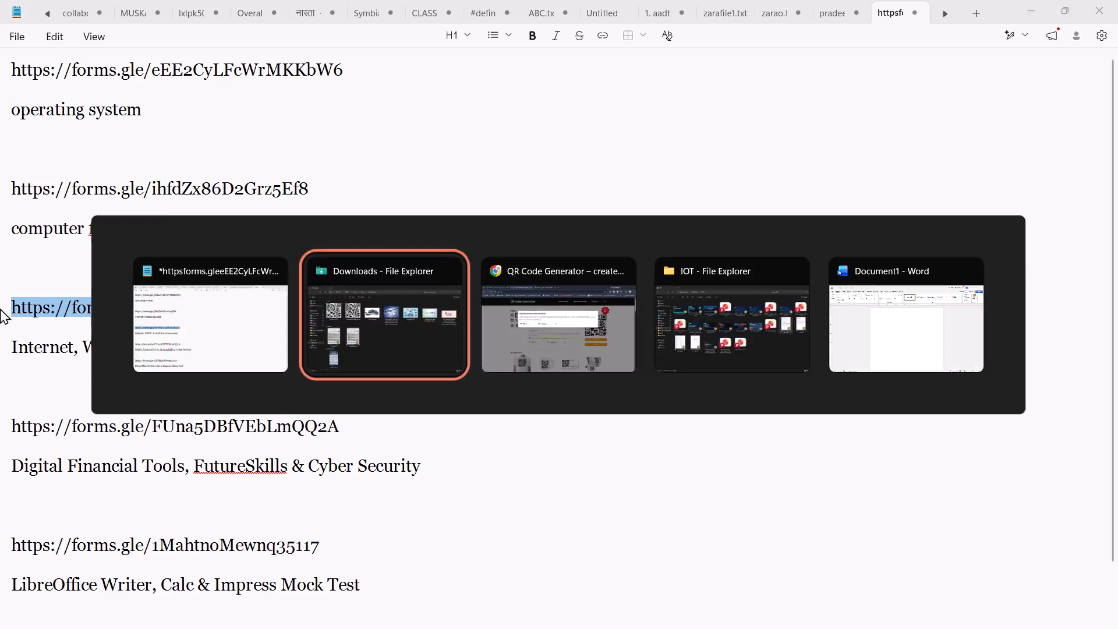
key("alt+Tab")
key("alt+Tab")
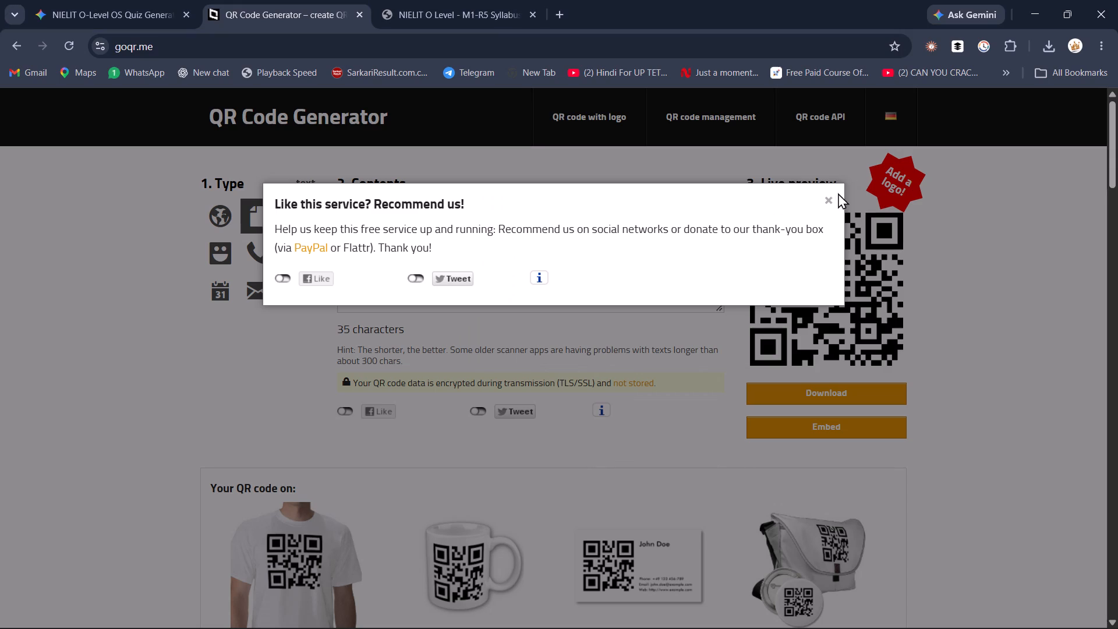
left_click(833, 200)
left_click(537, 263)
key("ctrl+a")
key("ctrl+v")
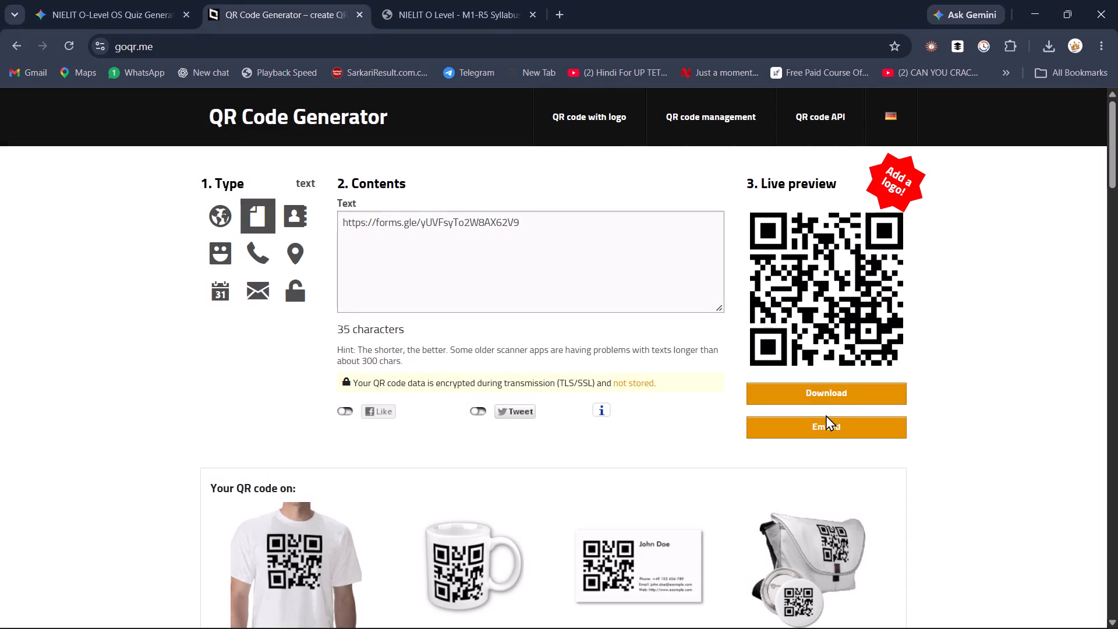
left_click(833, 396)
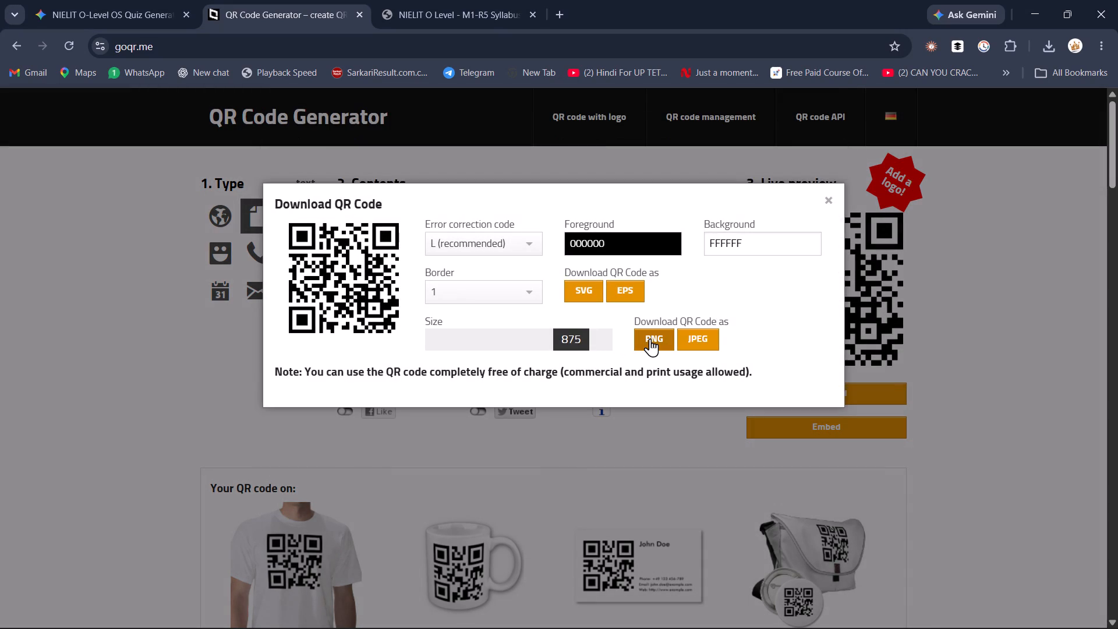
left_click(650, 338)
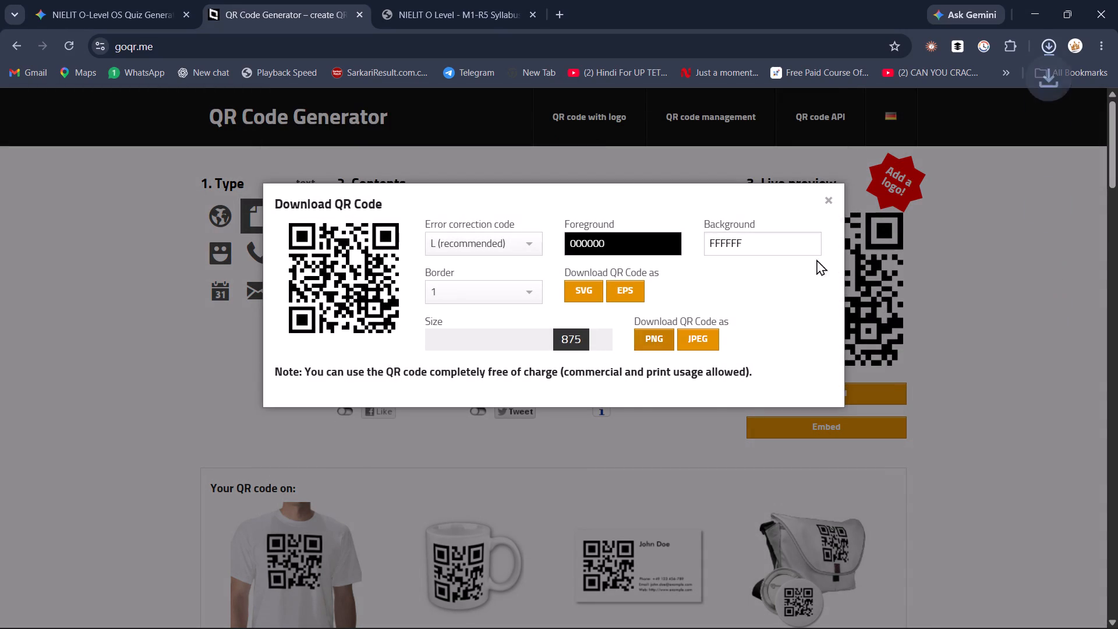
Rename the newly downloaded QR code "Internet, WWW, E-mail & e-Governance" in the Downloads folder, using the title copied from Notepad.
key("alt+Tab")
key("alt+Tab")
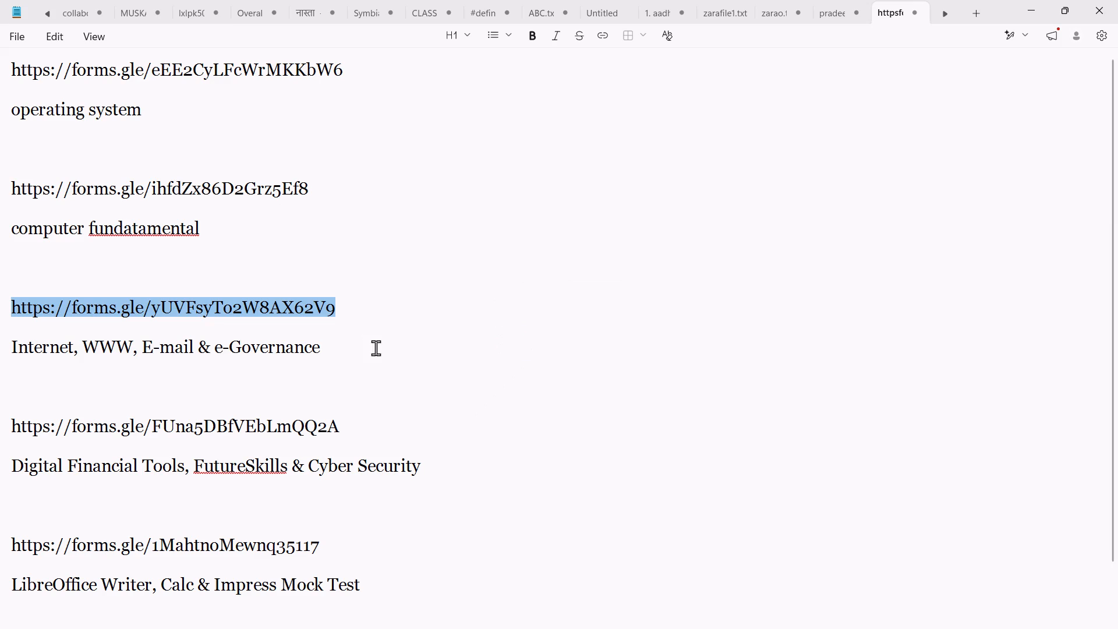
left_click_drag(376, 348, 0, 346)
key("ctrl+c")
key("alt+Tab")
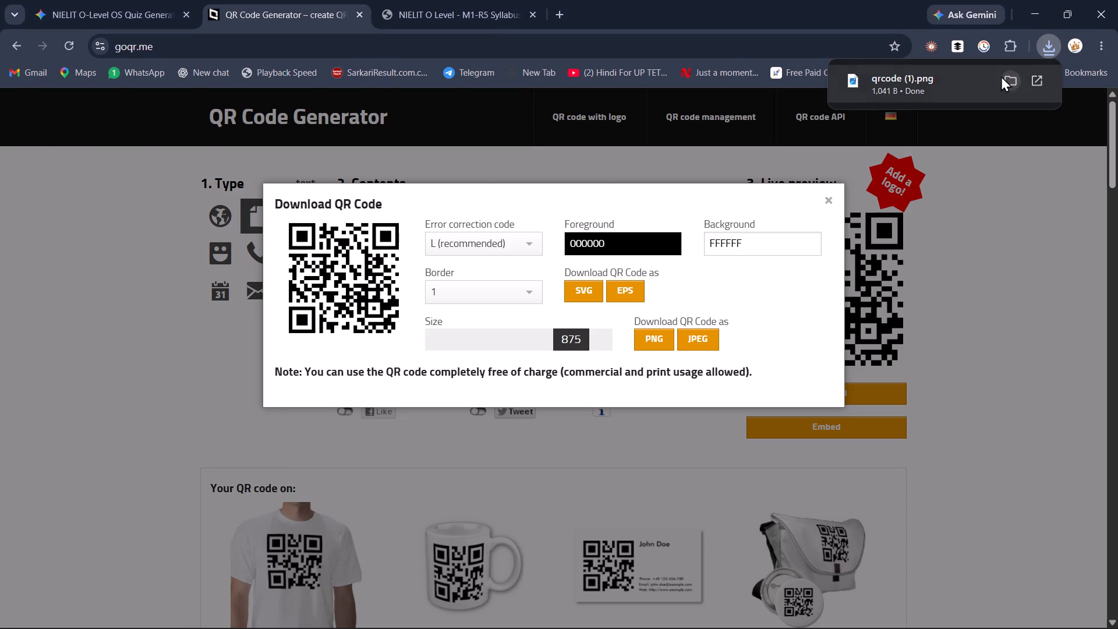
left_click(1001, 76)
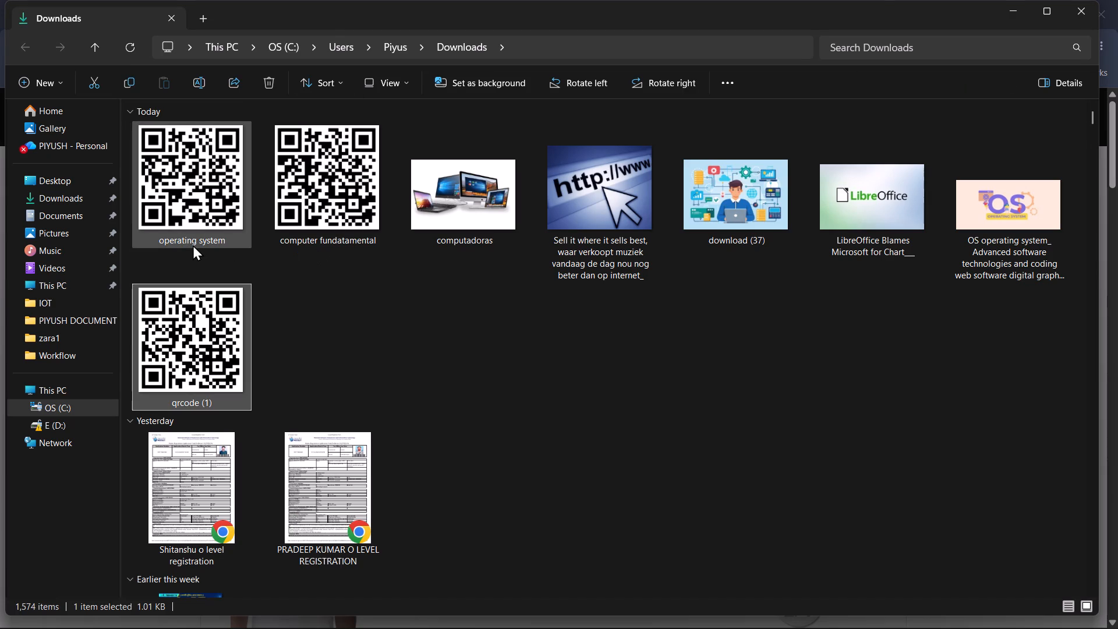
left_click(184, 406)
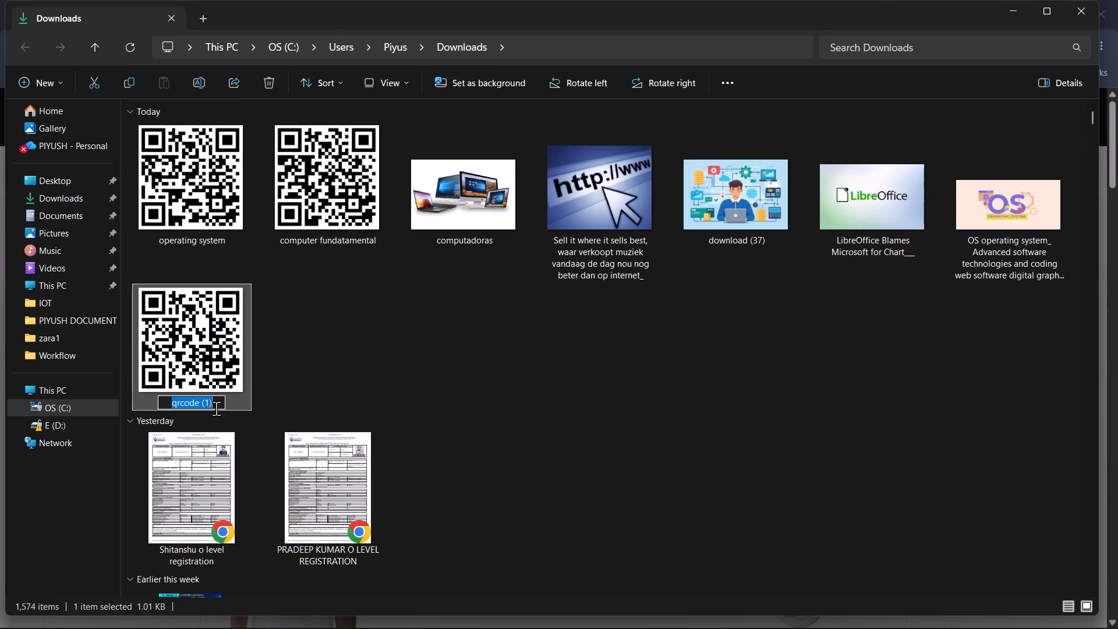
key("ctrl+v")
key("Return")
left_click(430, 349)
Examine the M1-R5 syllabus PDF in Chrome and check its topics against the form titles listed in Notepad.
key("alt+Tab")
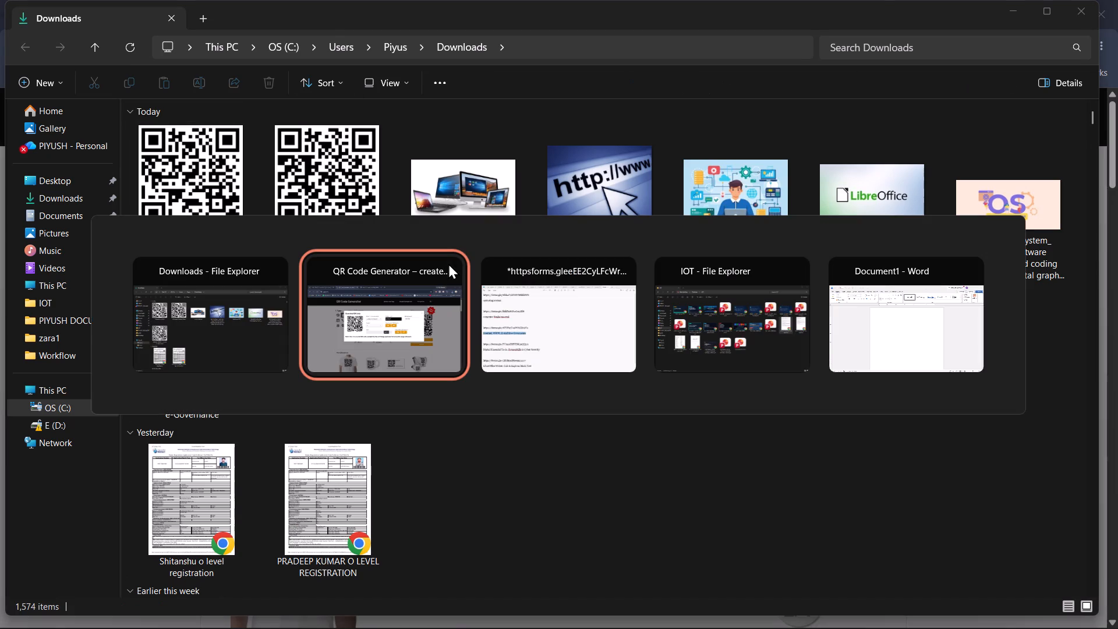
key("alt+Tab")
left_click(358, 351)
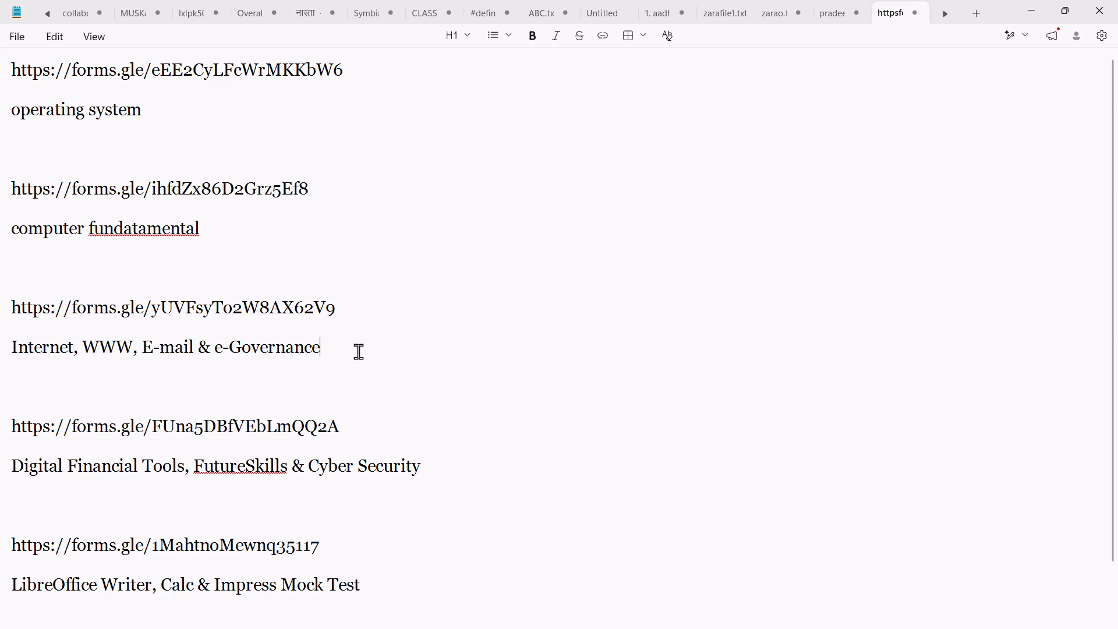
key("alt+Tab")
key("alt+Tab")
key("alt+Tab")
key("alt+Tab")
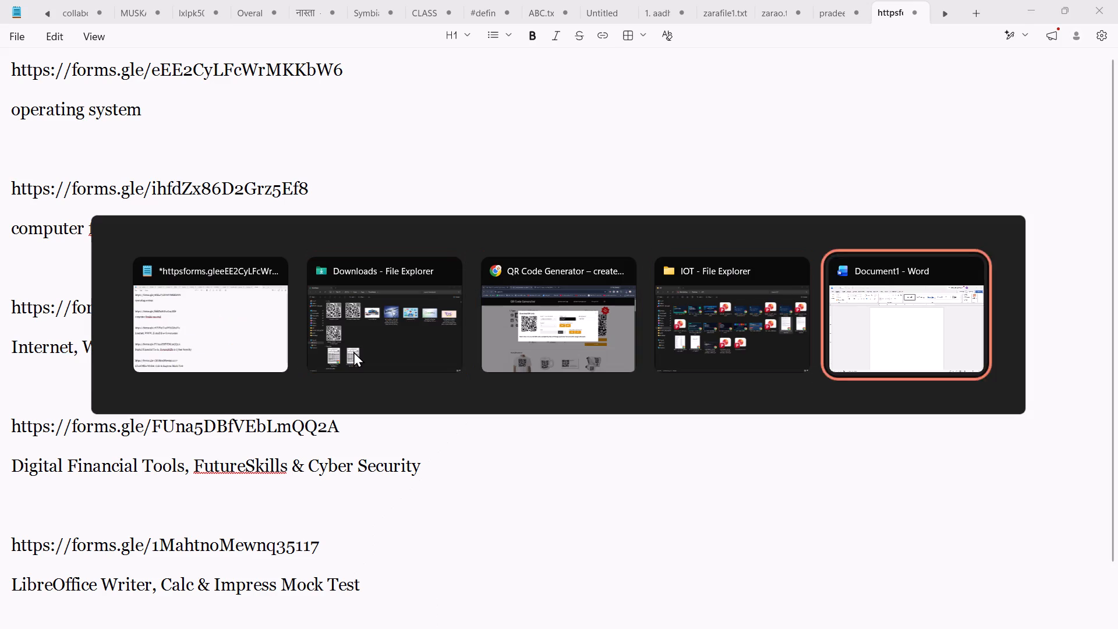
key("alt+Tab")
key("alt+Tab")
key("alt+Tab")
left_click(422, 0)
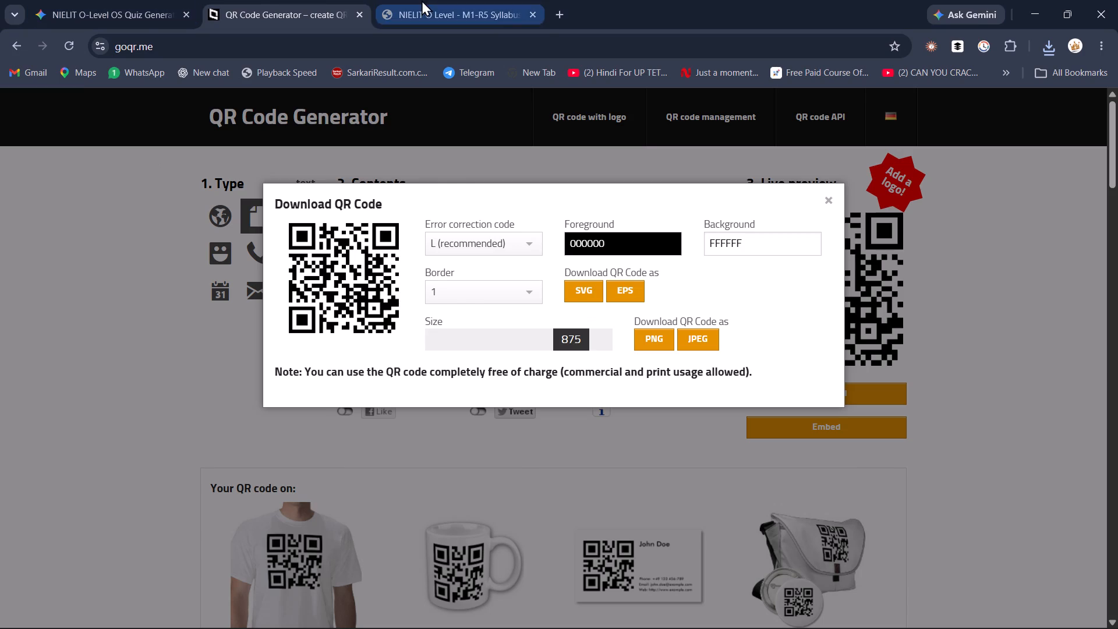
scroll(430, 467, "down", 3)
key("alt+Tab")
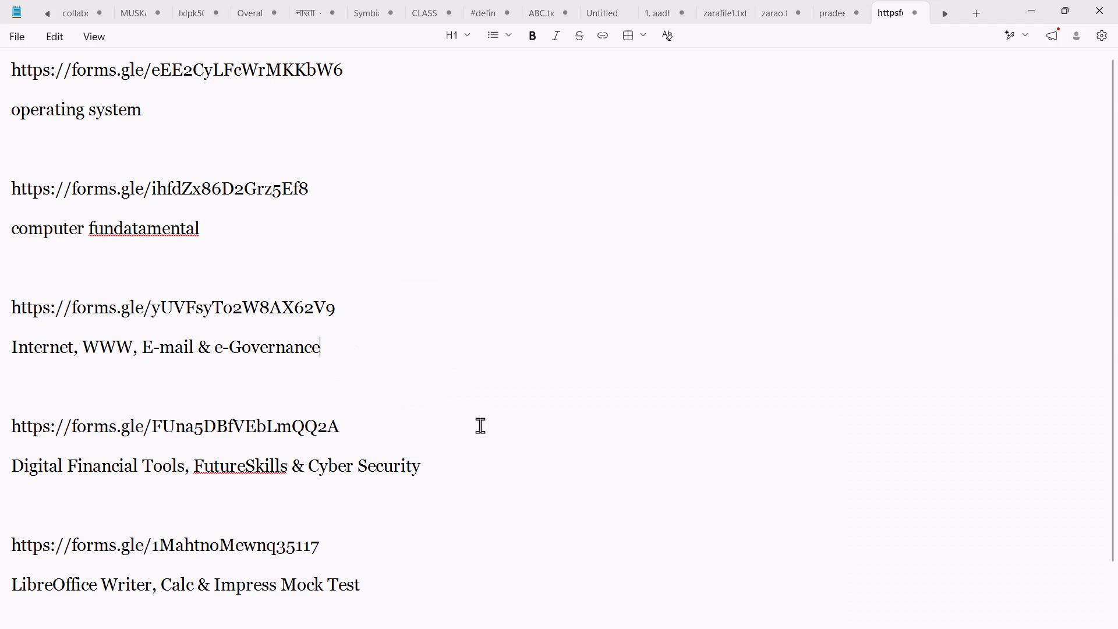
left_click(339, 276)
left_click(286, 339)
scroll(341, 343, "down", 1)
scroll(340, 335, "up", 1)
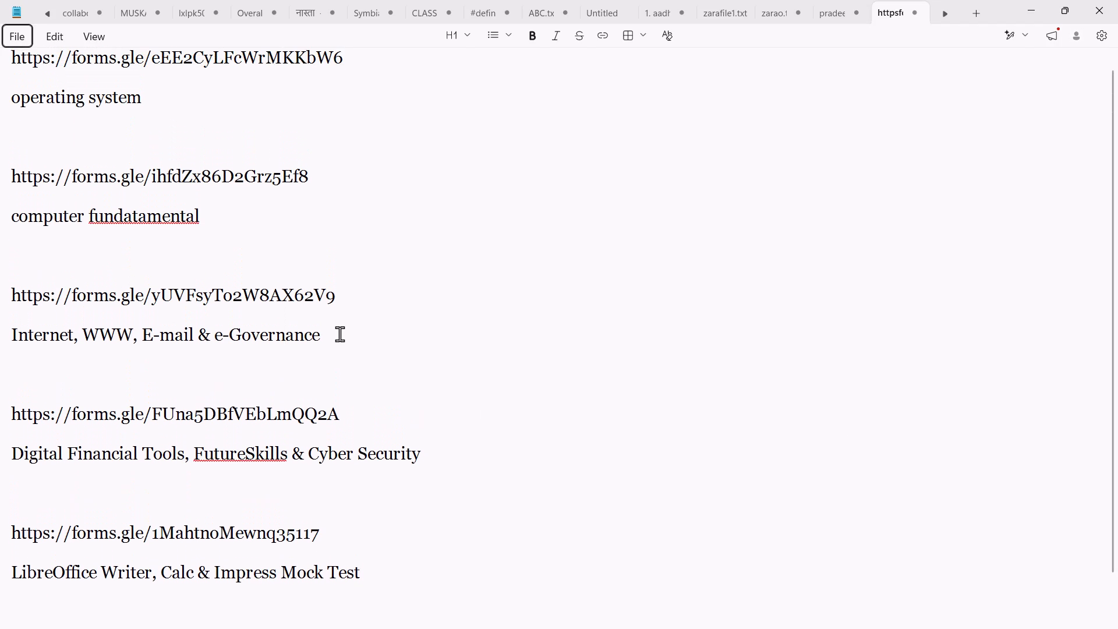
scroll(339, 334, "up", 2)
key("alt+Tab")
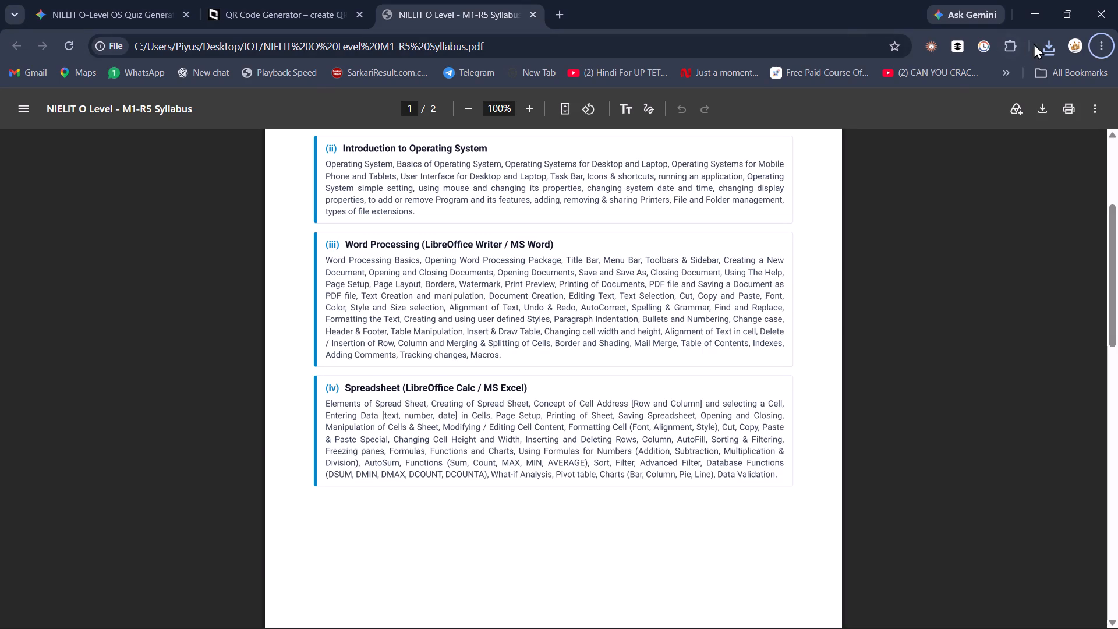
key("alt+Tab")
key("alt+Tab")
key("alt+Tab")
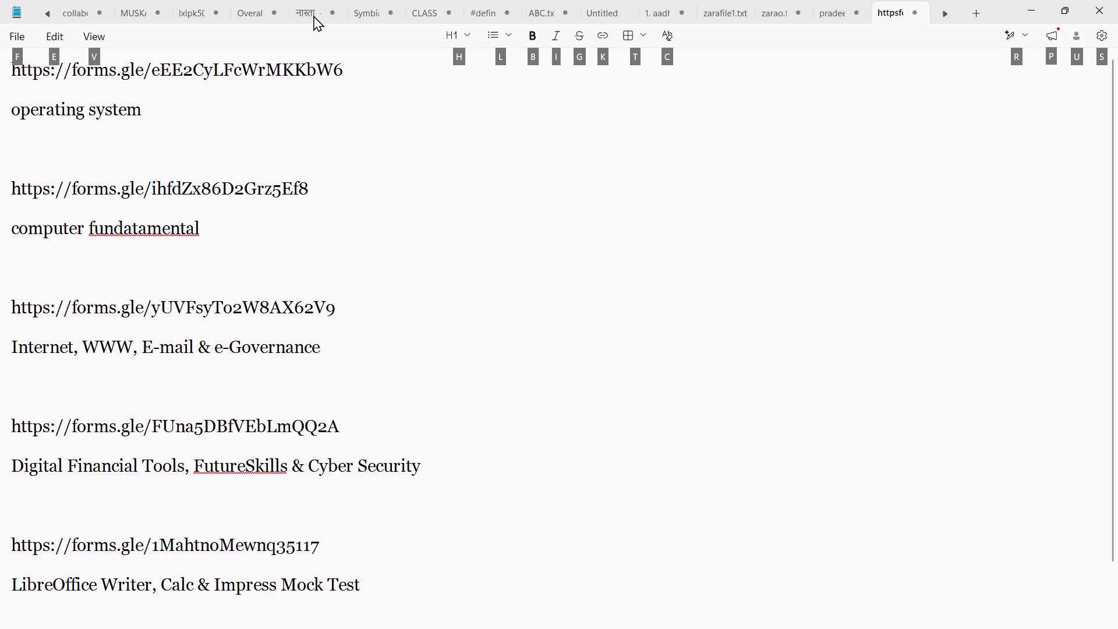
Copy the form link above the "Digital Financial Tools, FutureSkills & Cyber Security" title in Notepad.
scroll(320, 255, "up", 4)
left_click_drag(394, 196, 402, 193)
scroll(268, 149, "up", 3)
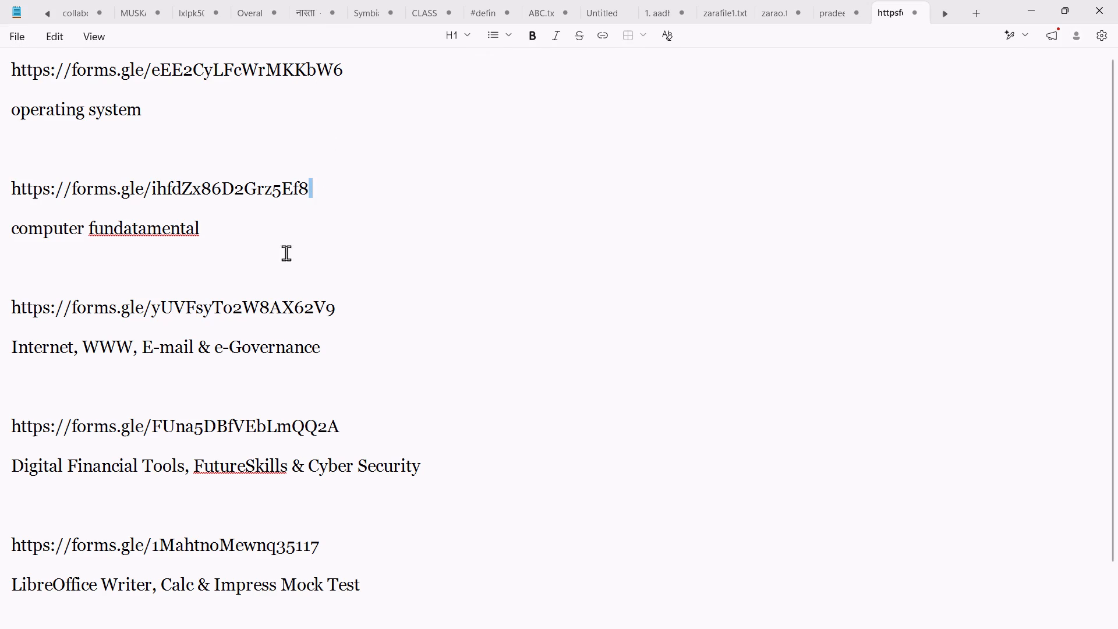
left_click(285, 253)
left_click(184, 56)
left_click(355, 291)
scroll(348, 374, "down", 3)
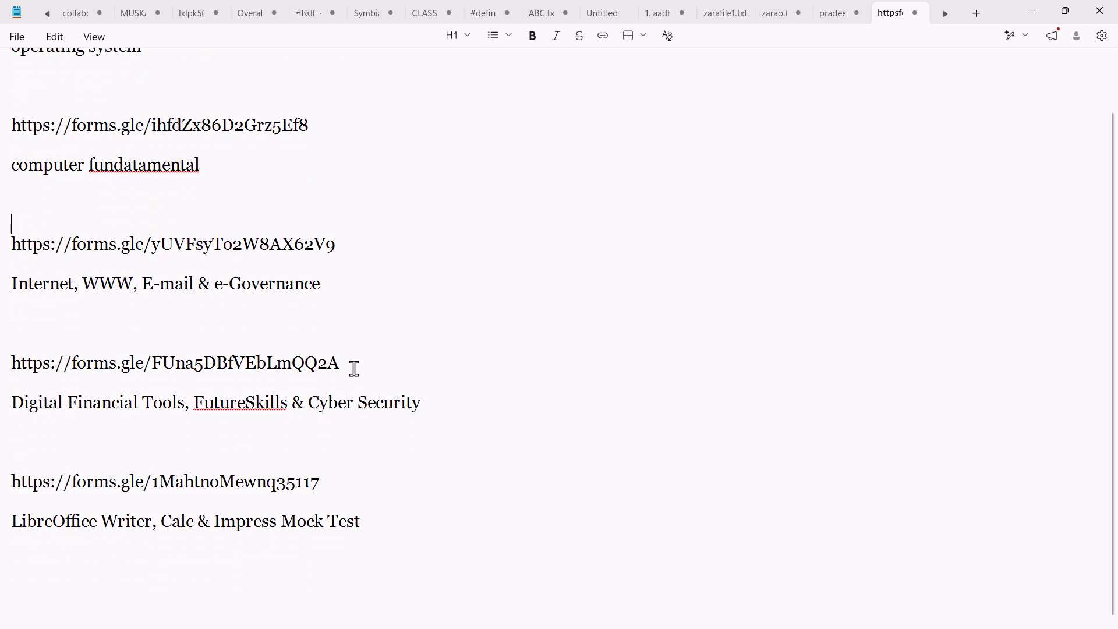
left_click_drag(367, 364, 1, 368)
key("ctrl+c")
key("ctrl+c")
key("alt+Tab")
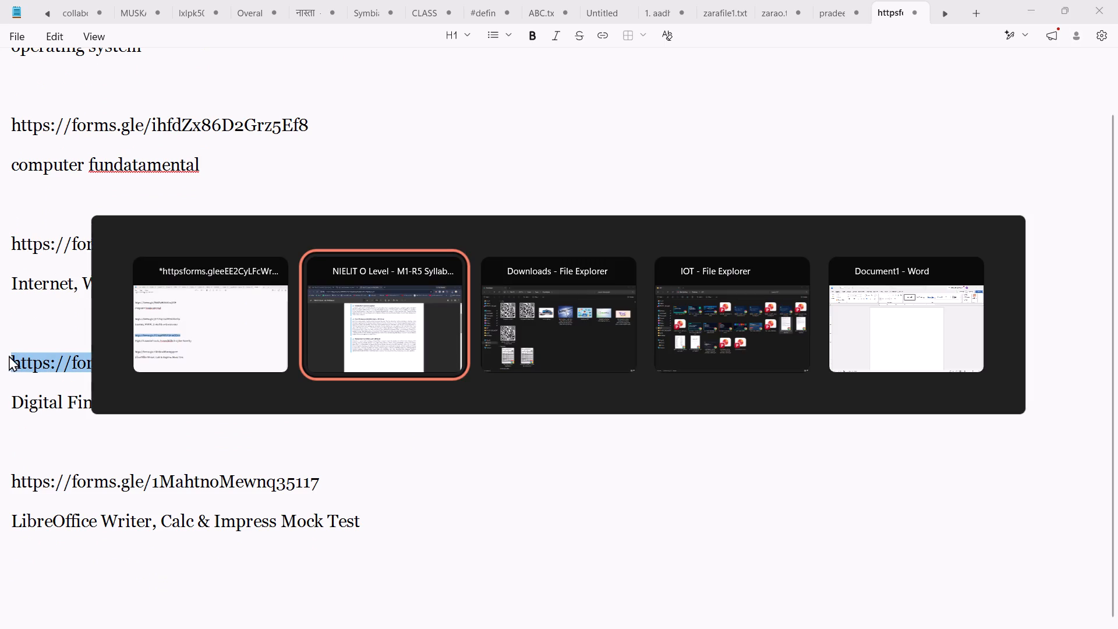
key("alt+Tab")
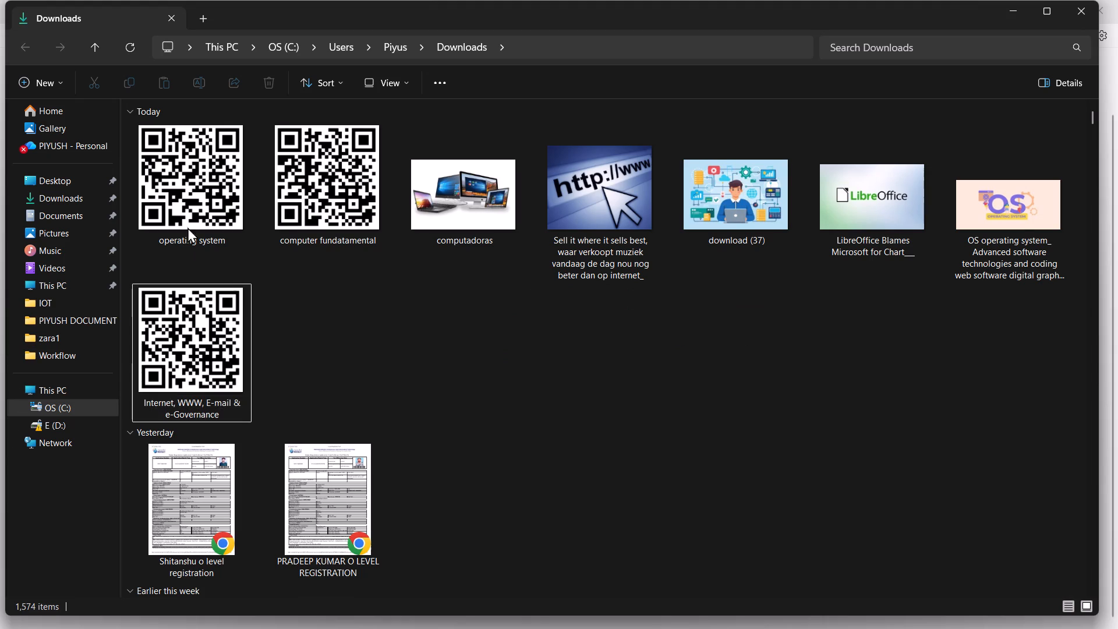
key("alt+Tab")
key("ctrl+c")
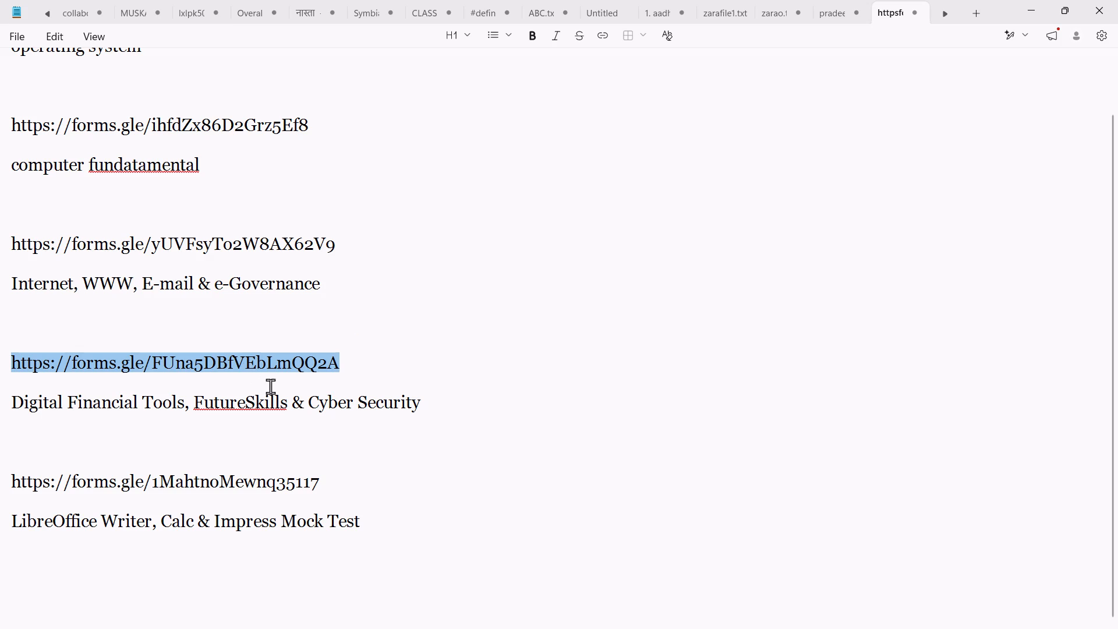
Switch to GoQR.me, close its open dialogs, generate a QR code for the copied Digital Financial Tools link and download it as a PNG at size 875.
key("alt+Tab")
key("alt+Tab")
left_click(195, 0)
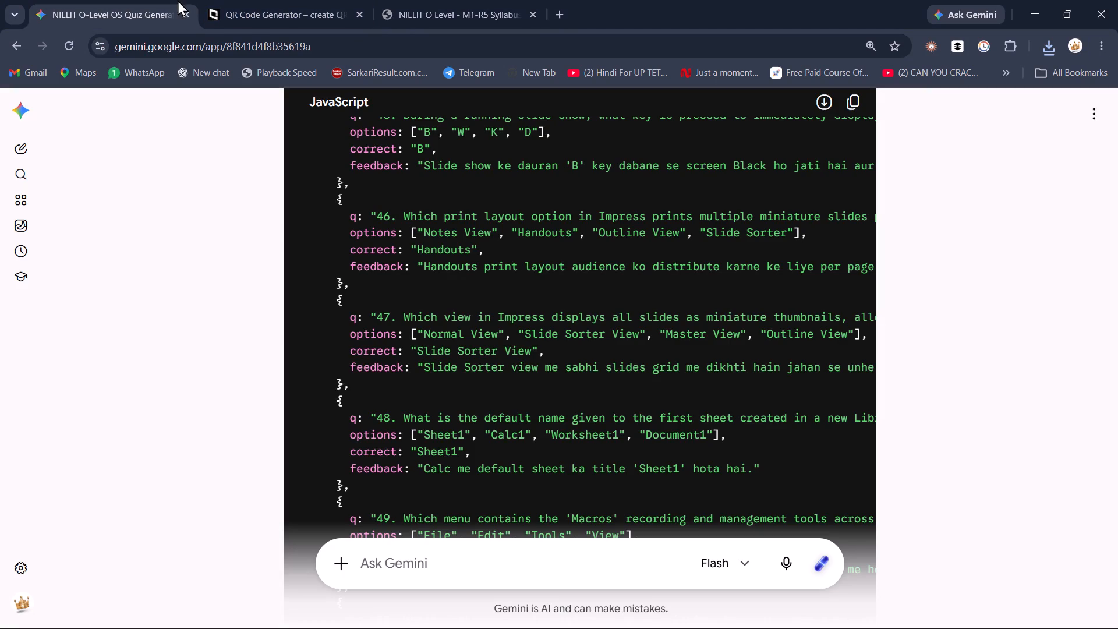
left_click(303, 0)
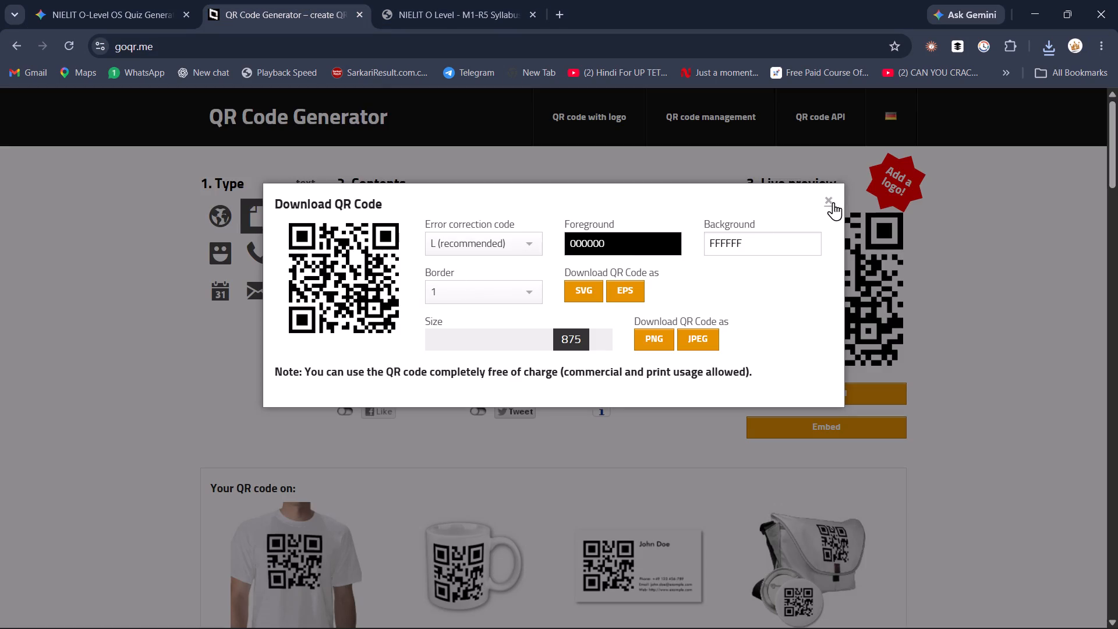
left_click(833, 202)
left_click(834, 199)
left_click(829, 200)
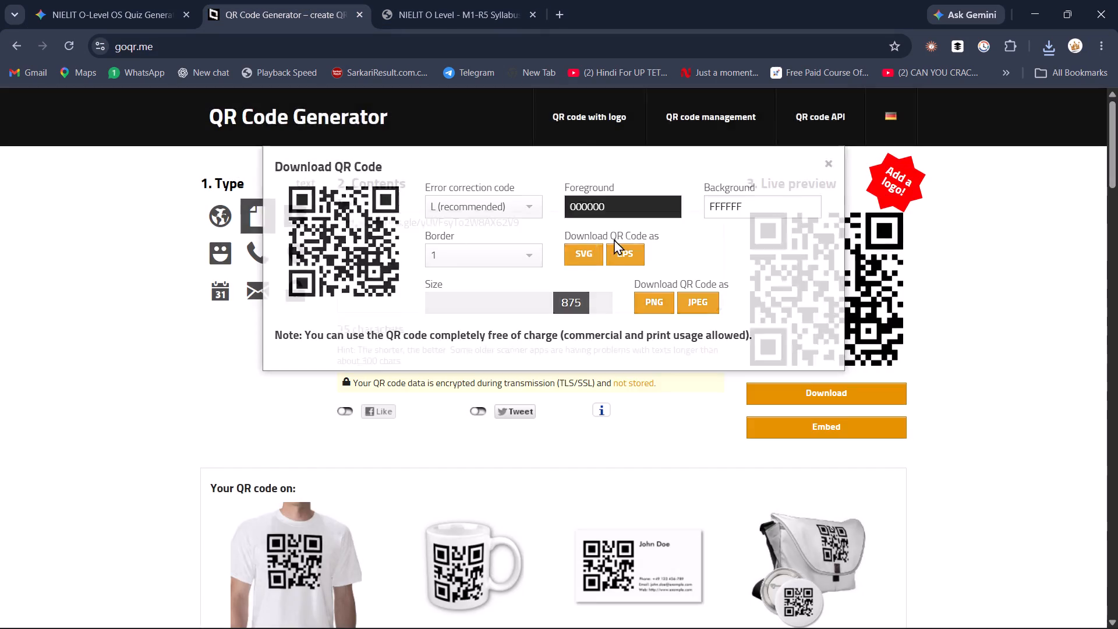
left_click(531, 277)
left_click(600, 252)
key("ctrl+a")
key("ctrl+v")
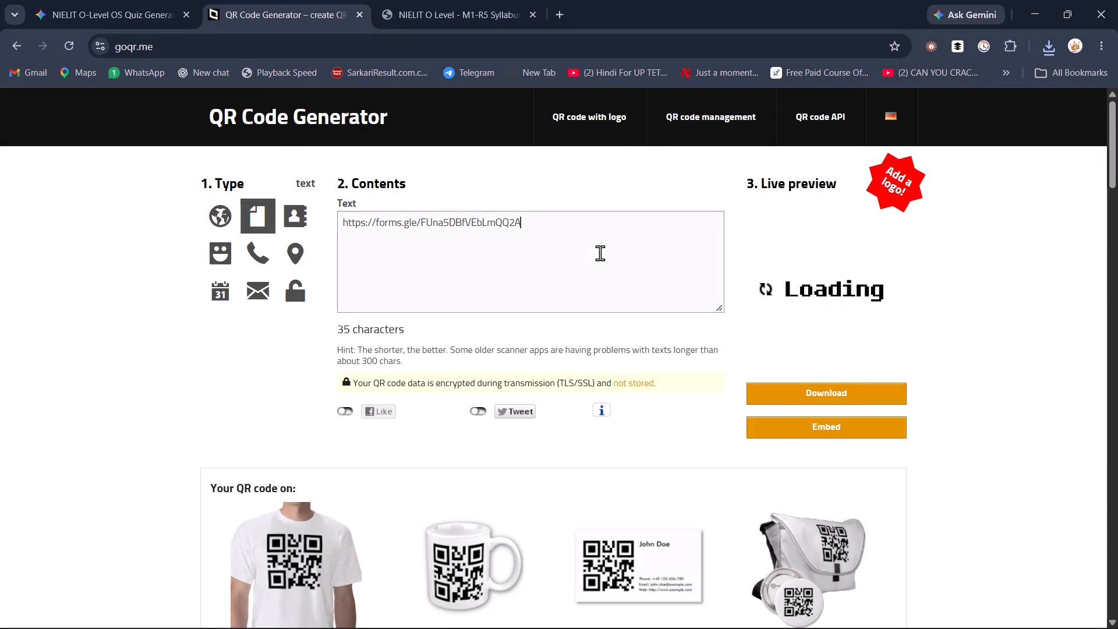
left_click(798, 385)
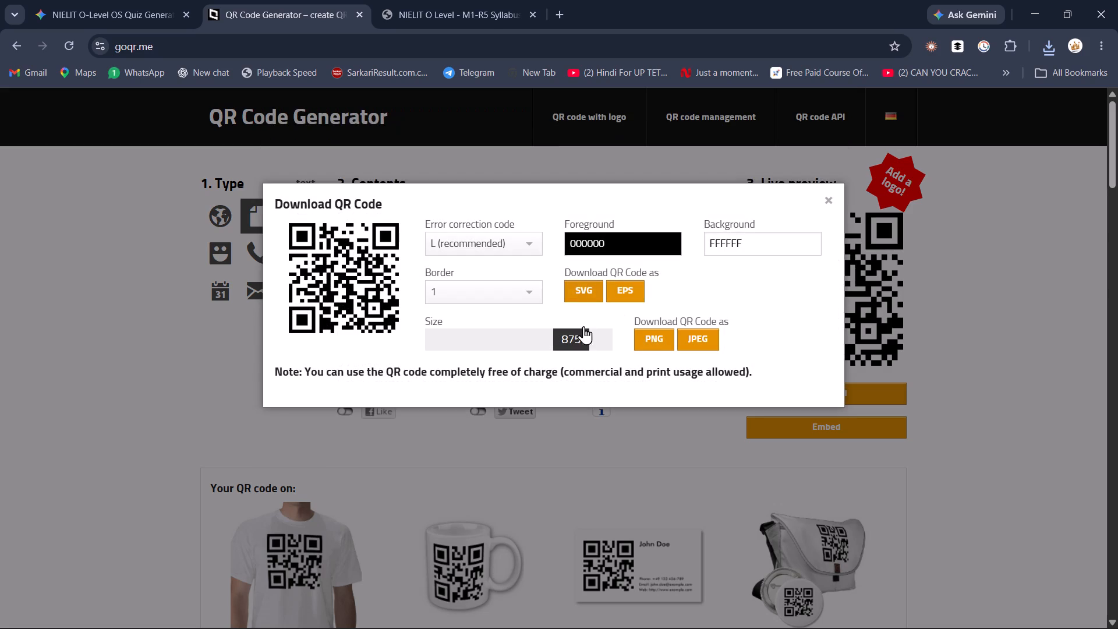
left_click(654, 337)
Rename the newly downloaded QR code "Digital Financial Tools, FutureSkills & Cyber Security" in the Downloads folder, using the title copied from Notepad.
key("alt+Tab")
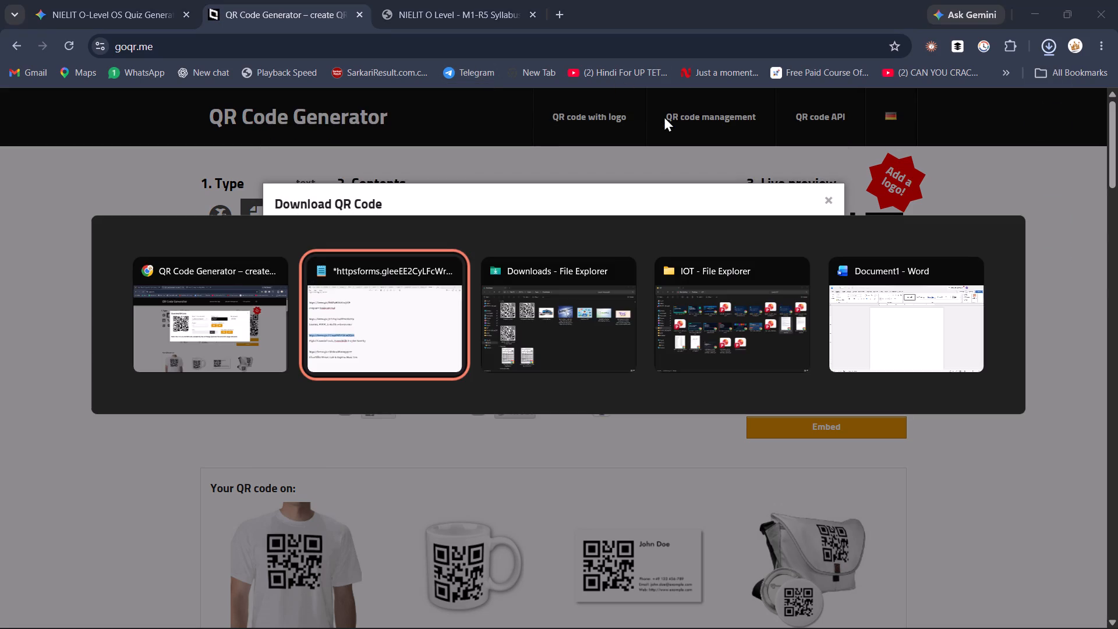
left_click_drag(455, 394, 32, 401)
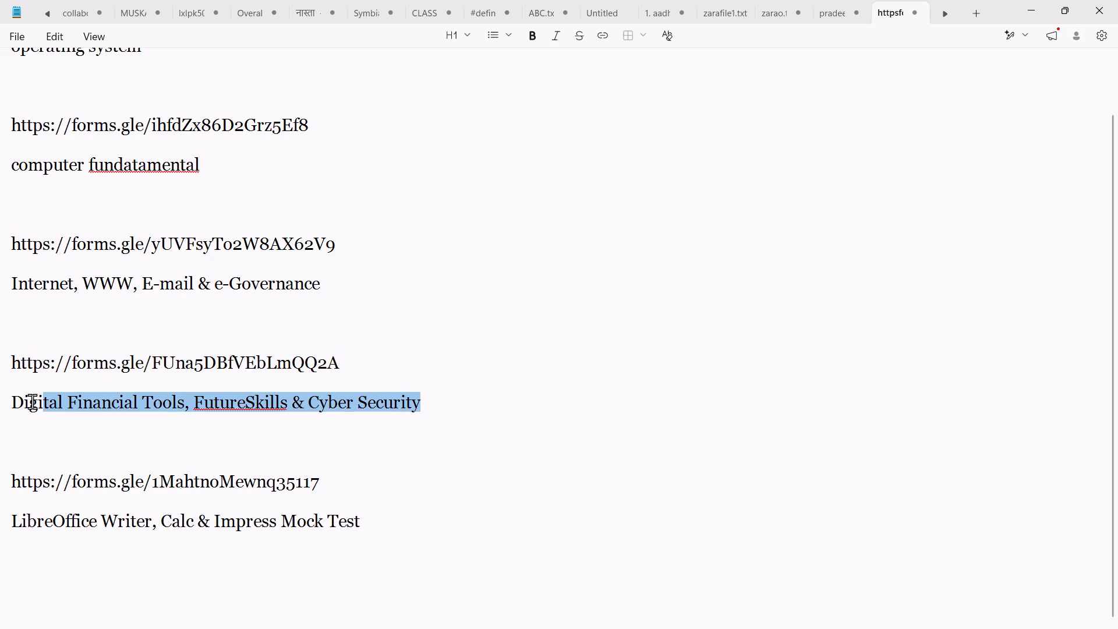
left_click_drag(32, 401, 3, 401)
key("ctrl+c")
key("ctrl+c")
key("alt+Tab")
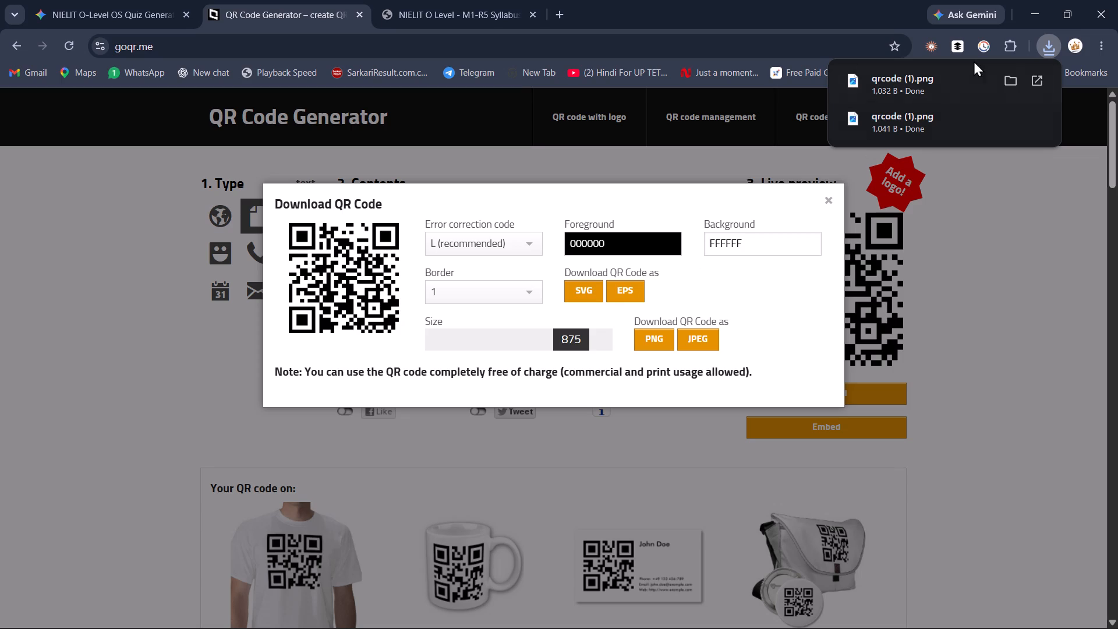
left_click(1016, 77)
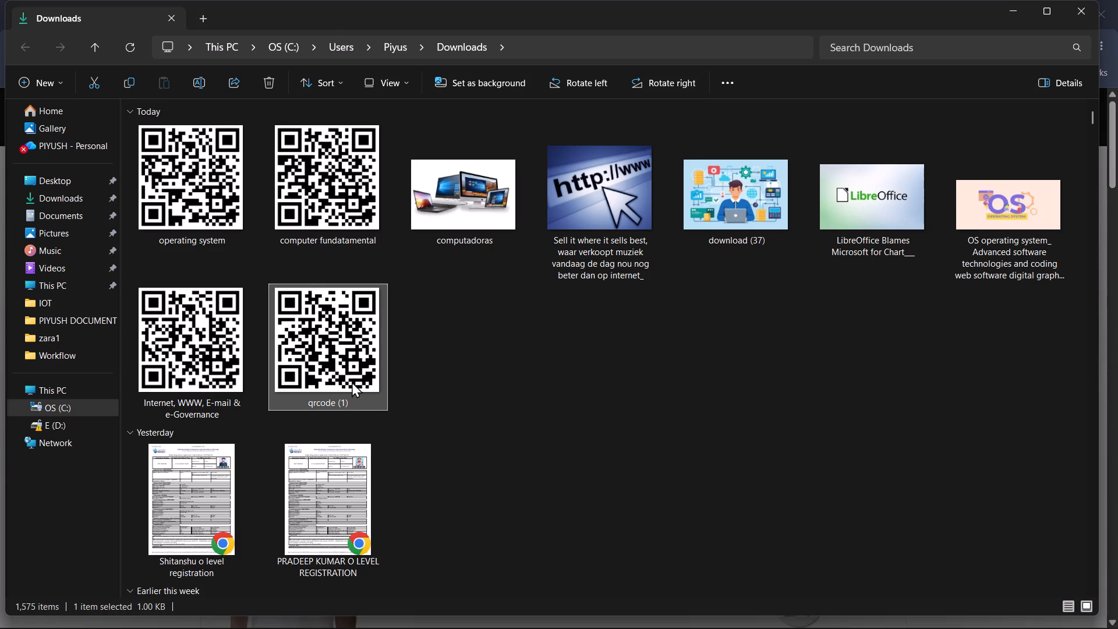
left_click(341, 400)
key("ctrl+v")
key("Return")
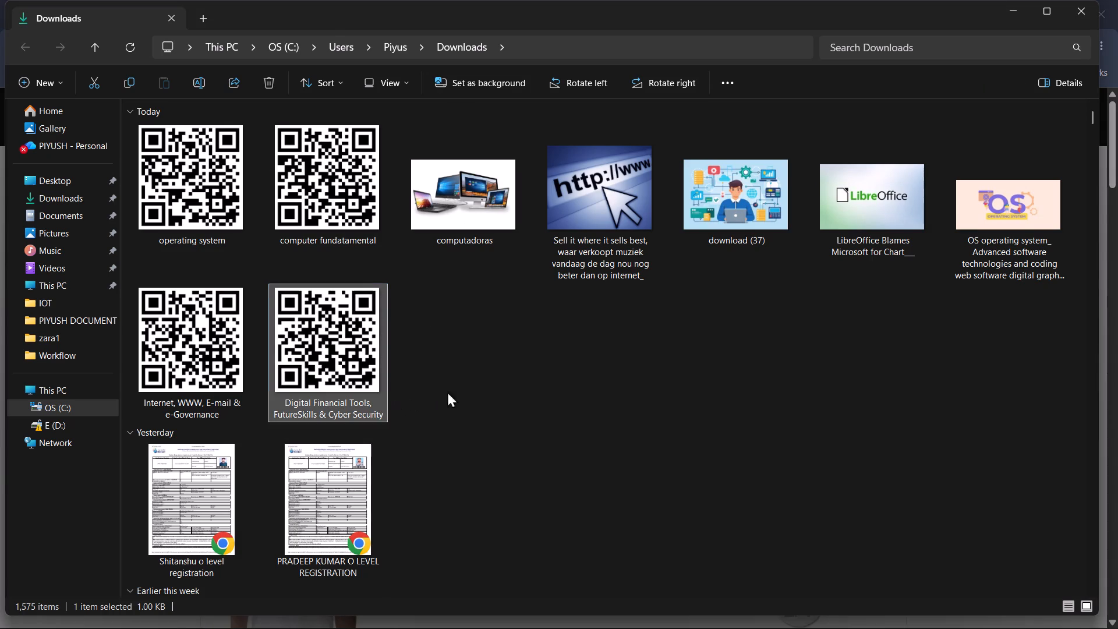
left_click(460, 387)
Switch to Notepad and copy the form link above the "LibreOffice Writer, Calc & Impress Mock Test" title, closing the finished GoQR.me download dialog.
key("alt+Tab")
key("alt+Tab")
key("alt+Tab")
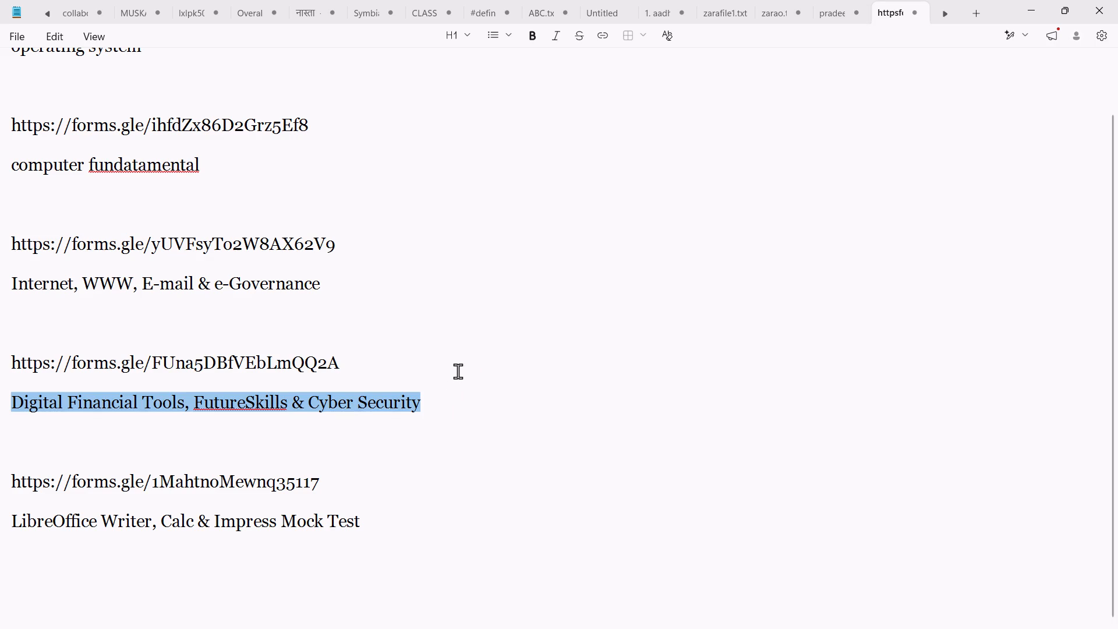
left_click(458, 371)
left_click_drag(343, 481, 0, 484)
key("ctrl+c")
key("ctrl+c")
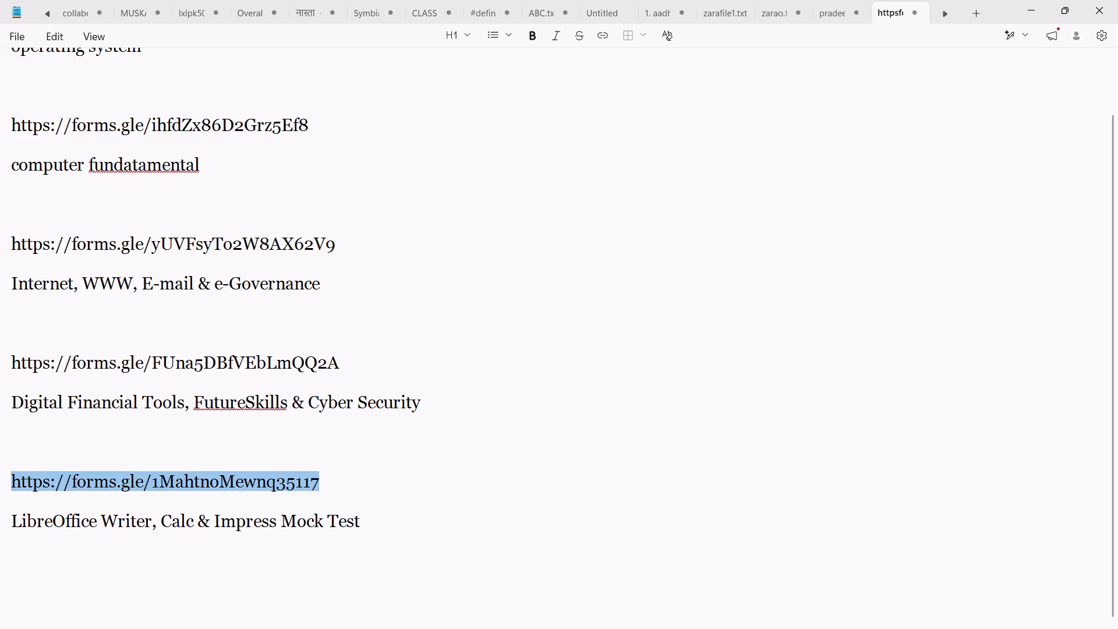
key("ctrl+c")
key("alt+Tab")
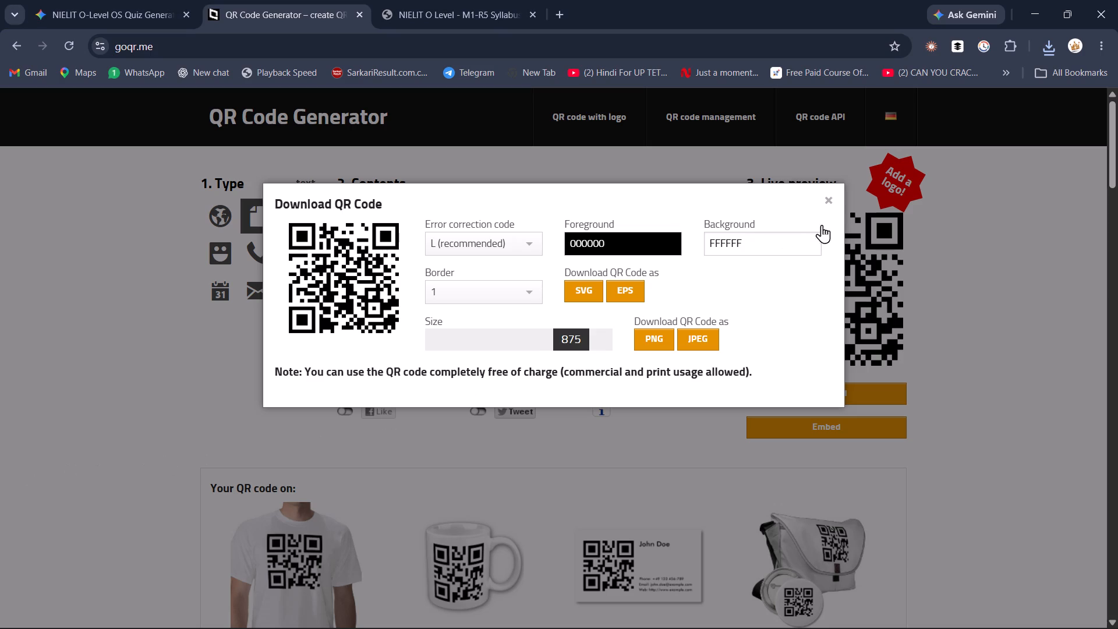
left_click(831, 203)
key("alt+Tab")
key("alt+Tab")
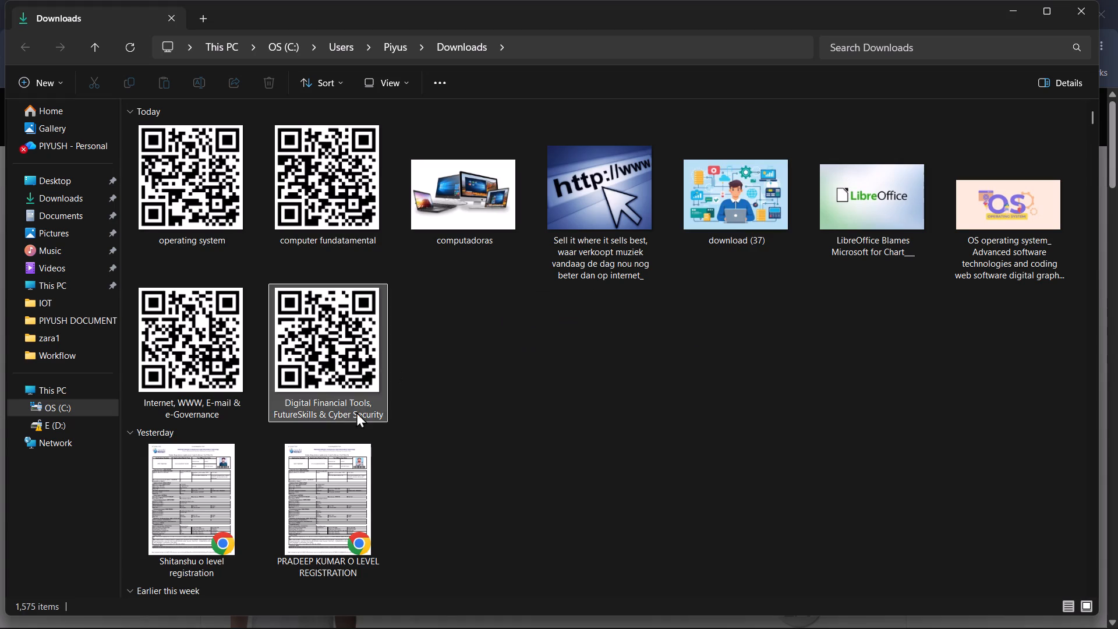
key("alt+Tab")
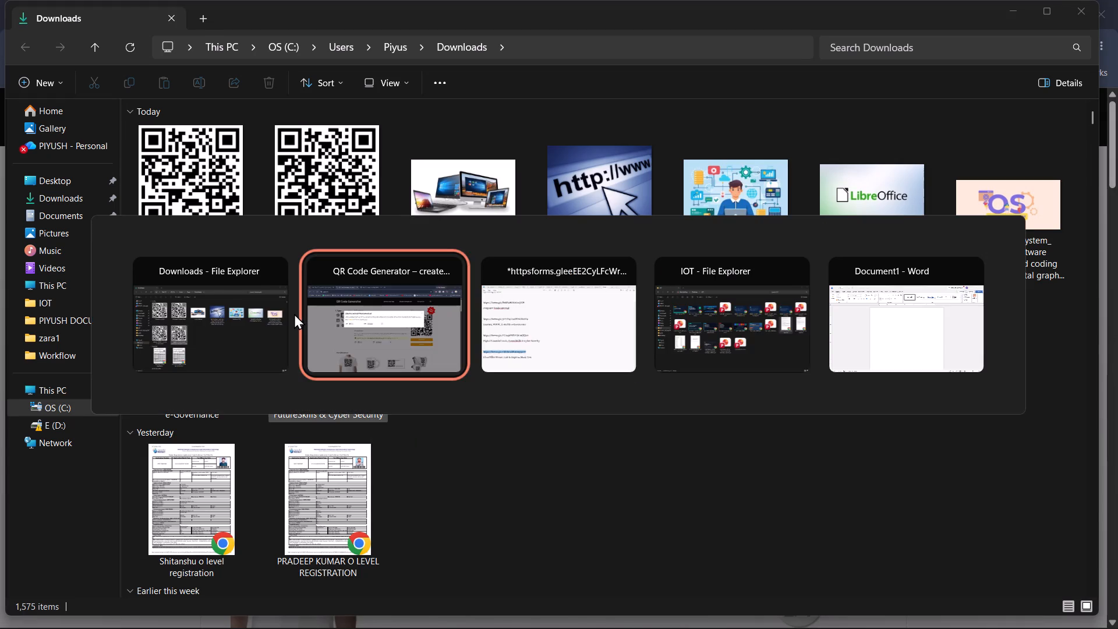
key("alt+Tab")
key("ctrl+c")
Dismiss the GoQR.me recommendation dialog, generate a QR code for the copied LibreOffice form link and download it as a PNG at size 875.
key("alt+Tab")
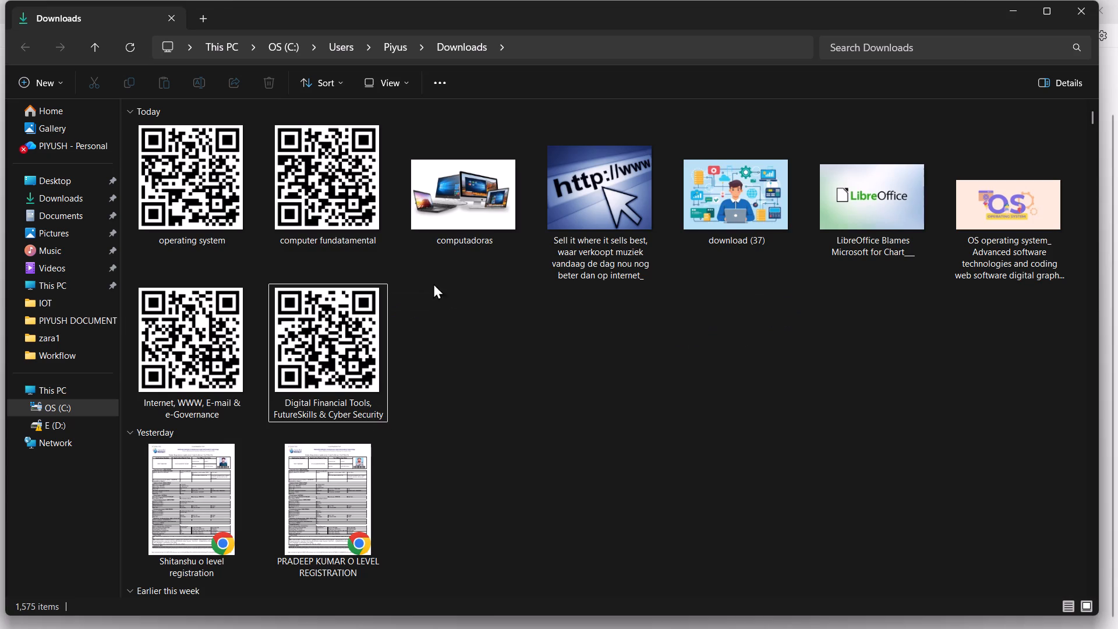
key("alt+Tab")
key("alt+Tab")
left_click(833, 196)
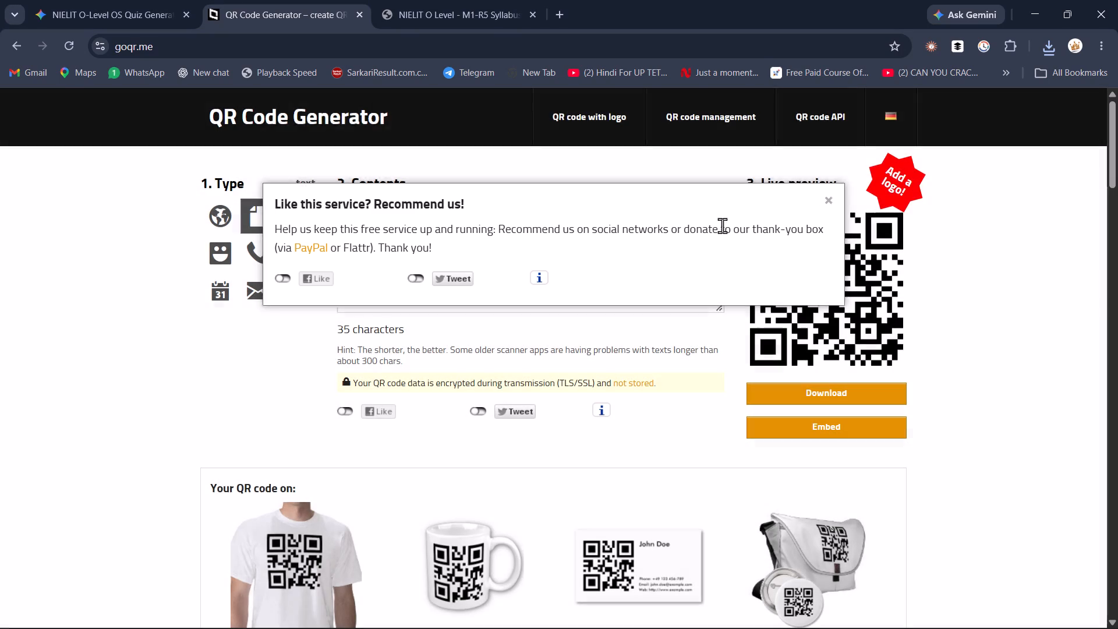
left_click(575, 259)
key("ctrl+a")
key("ctrl+v")
left_click(847, 387)
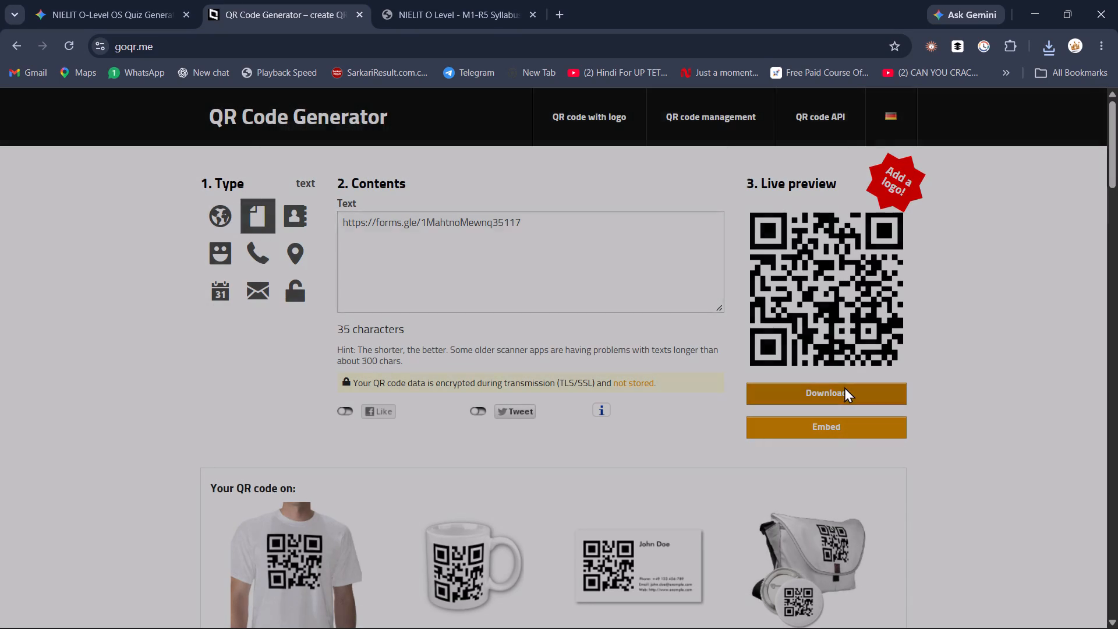
left_click(645, 338)
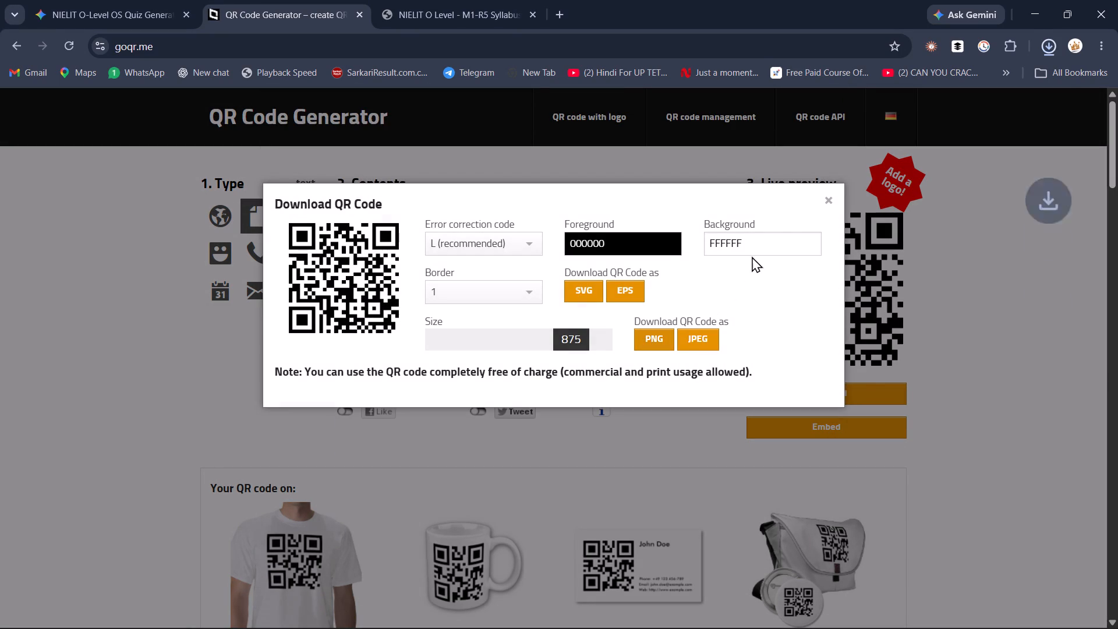
left_click(828, 202)
Copy the LibreOffice title from Notepad and rename the newly downloaded QR code "LibreOffice Writer, Calc & Impress Mock Test" in Downloads.
key("alt+Tab")
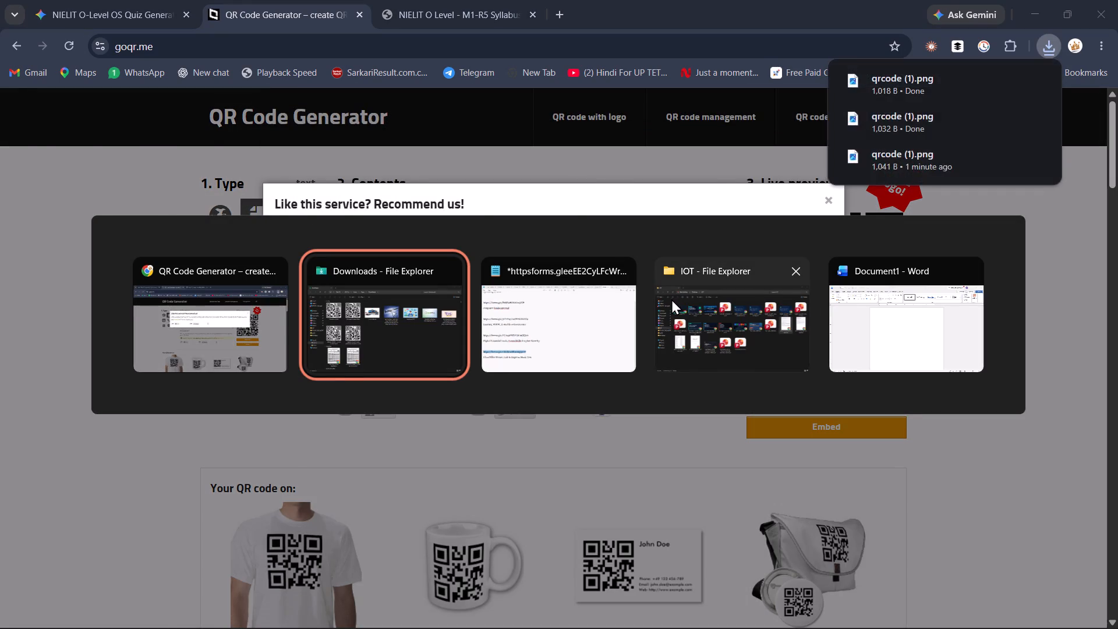
key("alt+Tab")
key("alt+Tab")
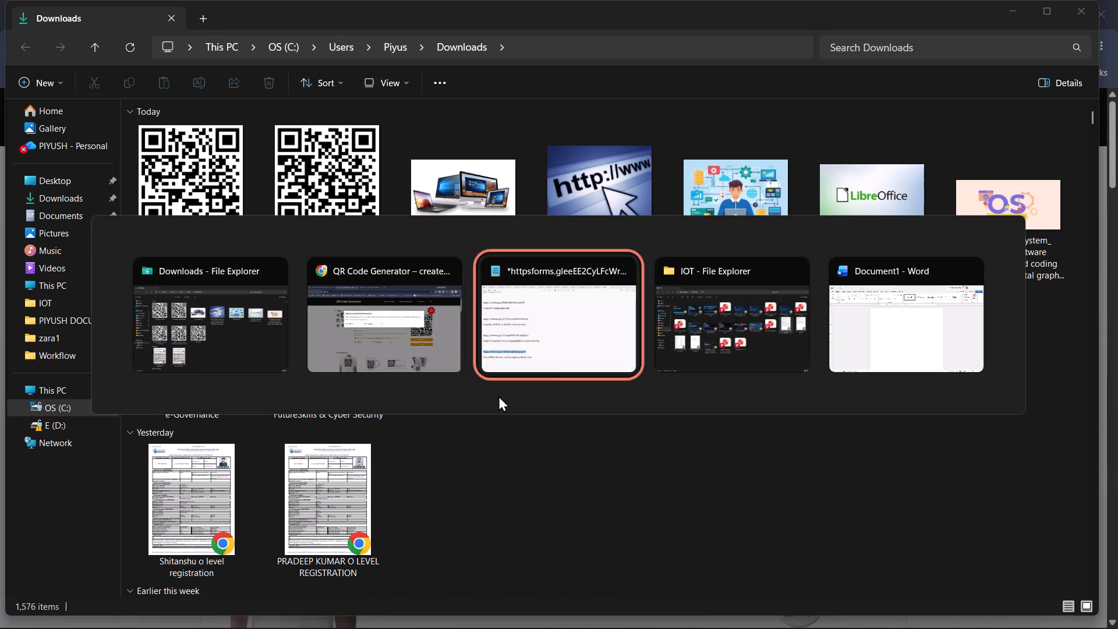
left_click_drag(408, 530, 0, 513)
key("ctrl+c")
key("alt+Tab")
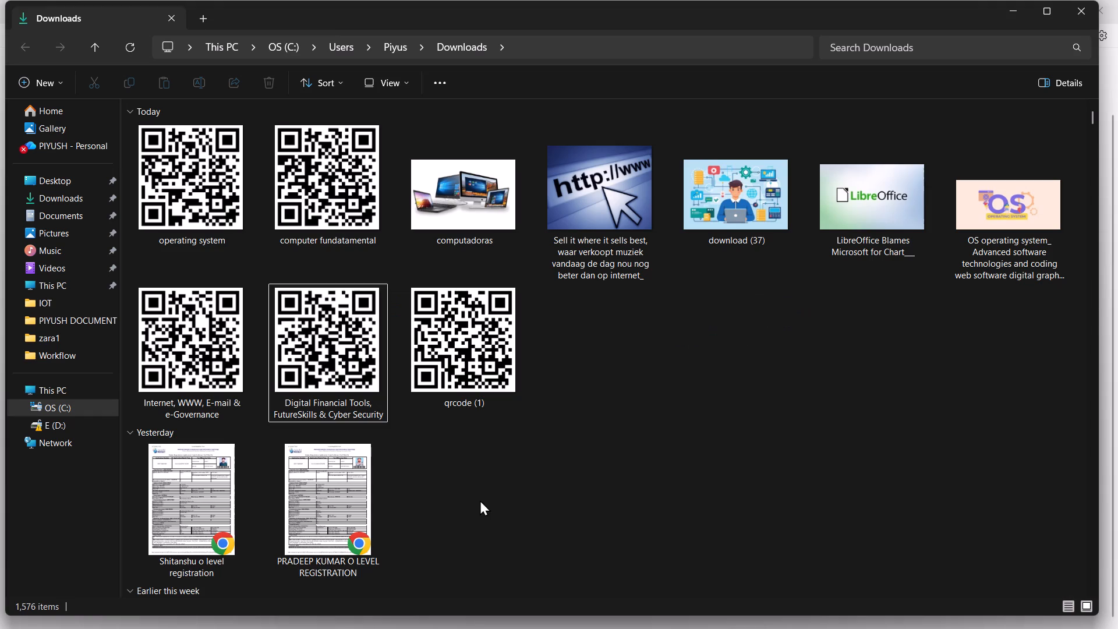
left_click(473, 402)
left_click(466, 406)
key("ctrl+v")
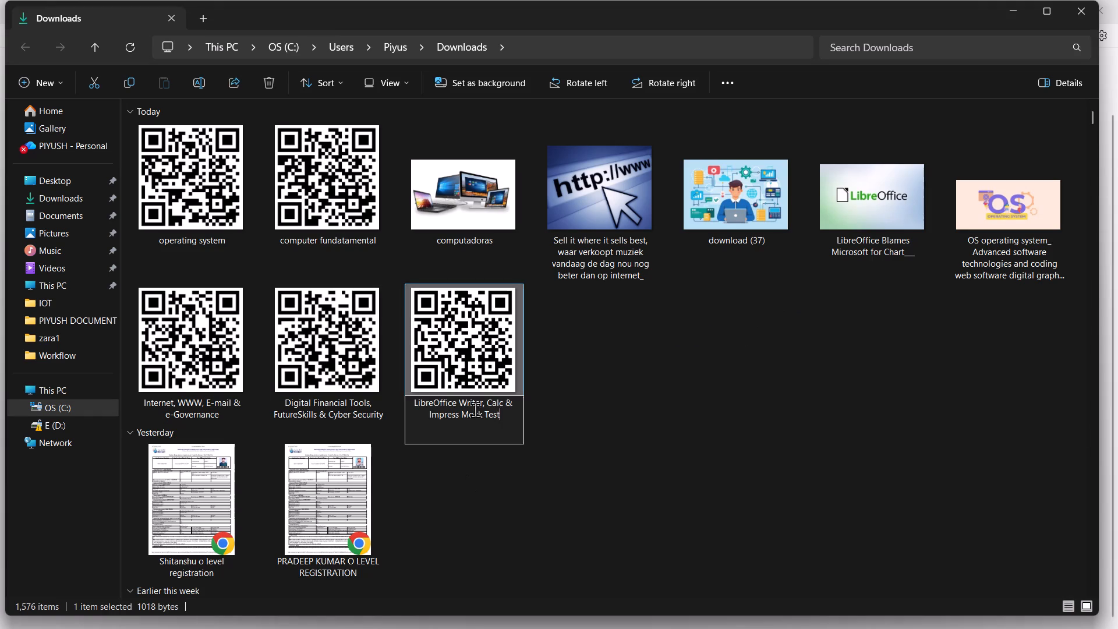
left_click(671, 405)
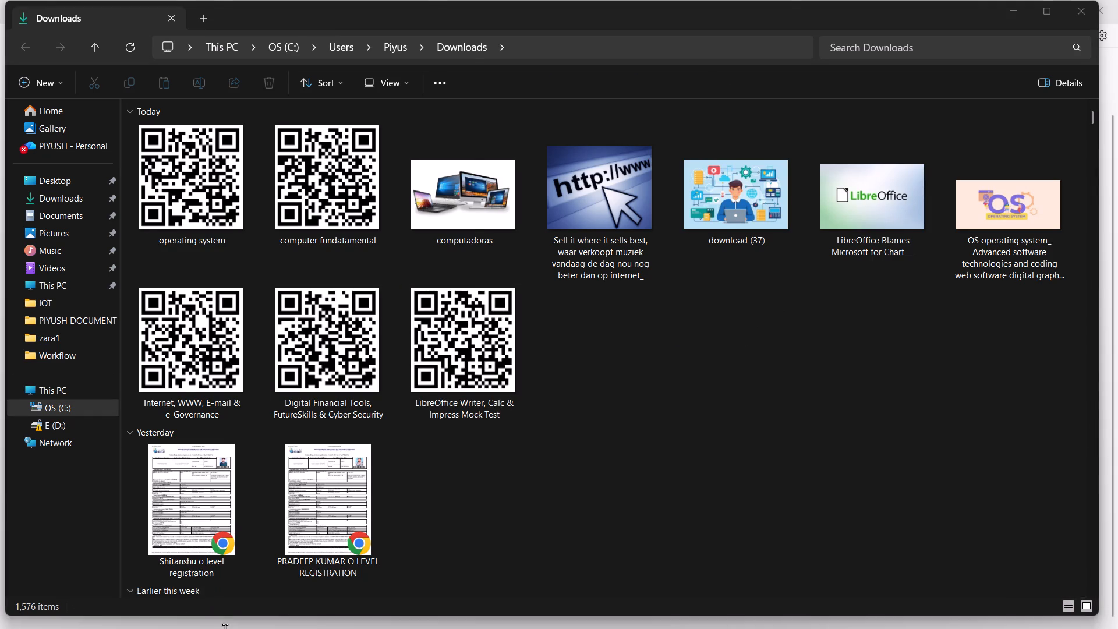
Switch to the blank Word document and insert the computer fundamentals QR code picture from the Downloads folder.
left_click(367, 615)
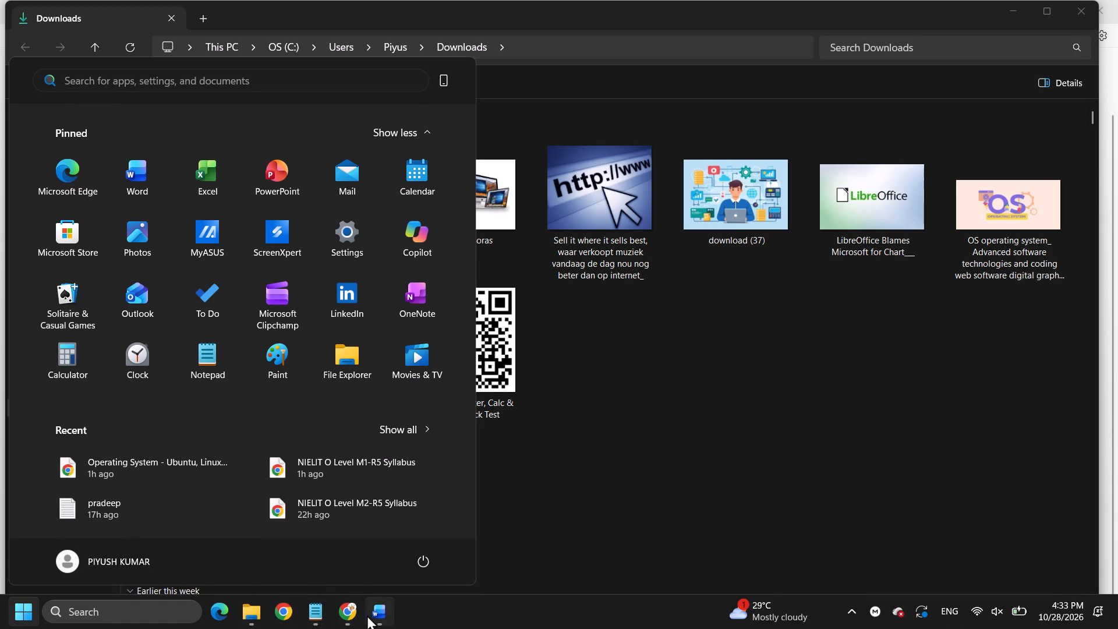
left_click(106, 51)
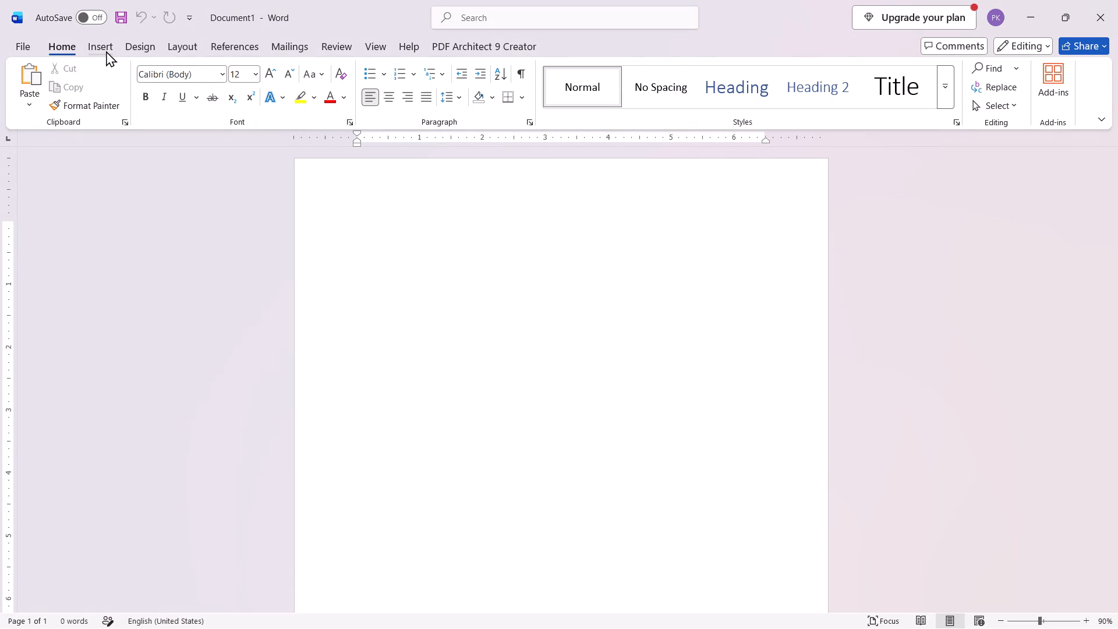
left_click(151, 93)
left_click(182, 149)
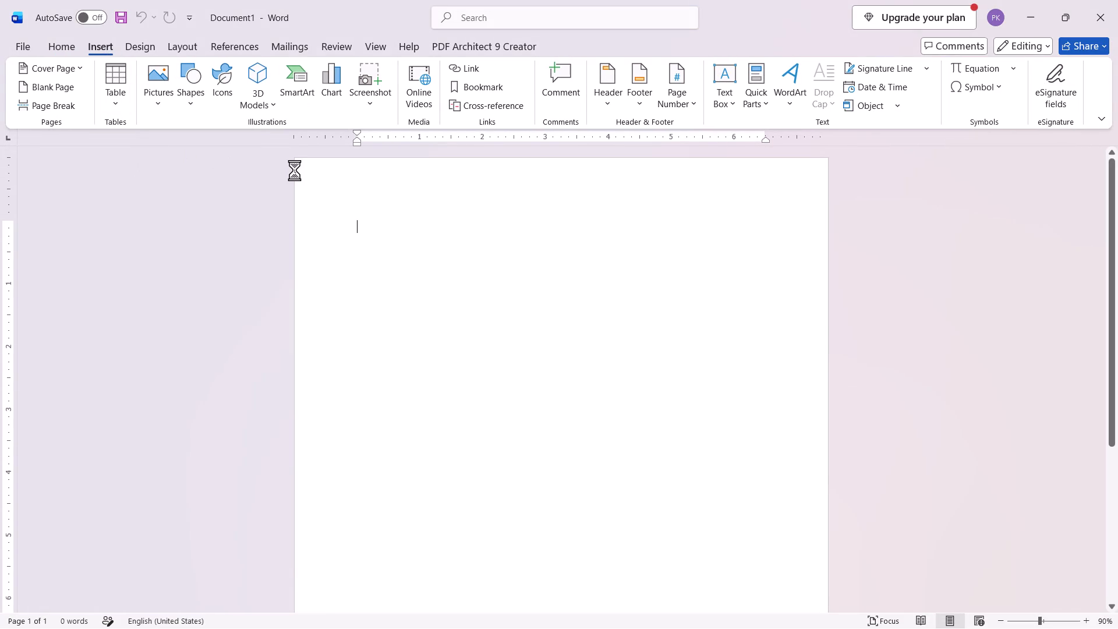
left_click(52, 139)
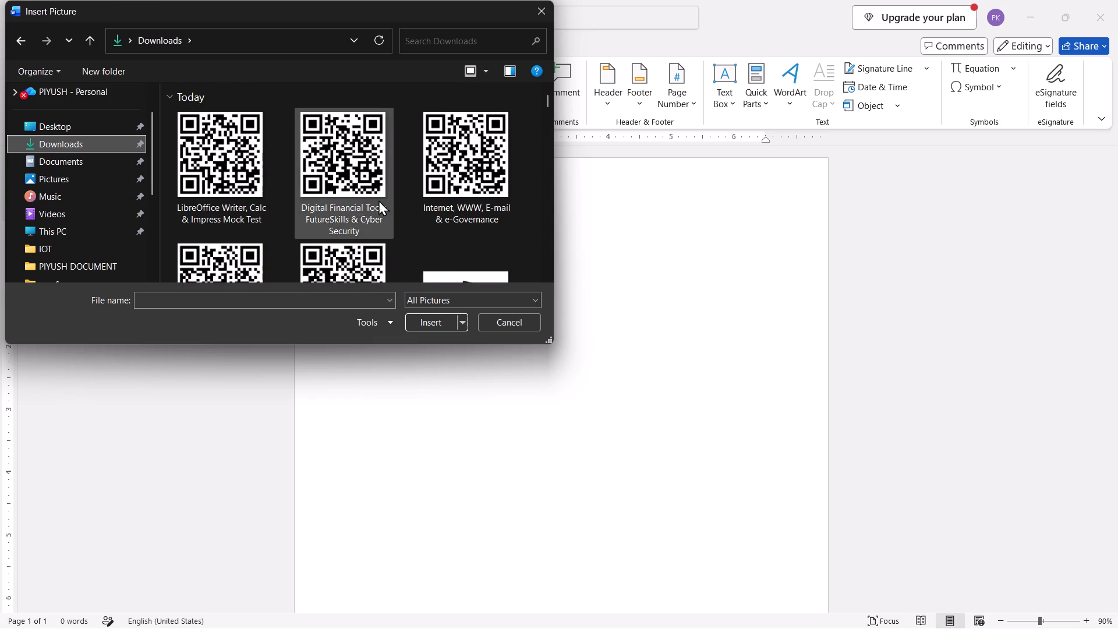
scroll(337, 200, "down", 1)
double_click(325, 213)
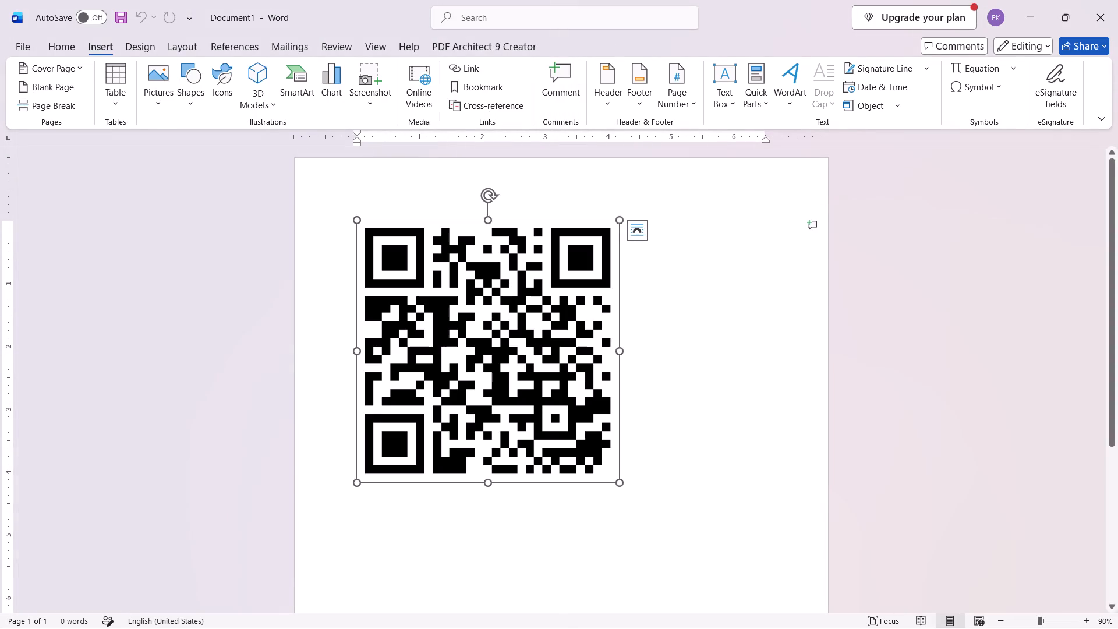
Shrink the inserted QR code to about 2.42 inches square, wrap it In Front of Text and nudge it toward the page's upper-left margin.
left_click_drag(620, 485, 463, 372)
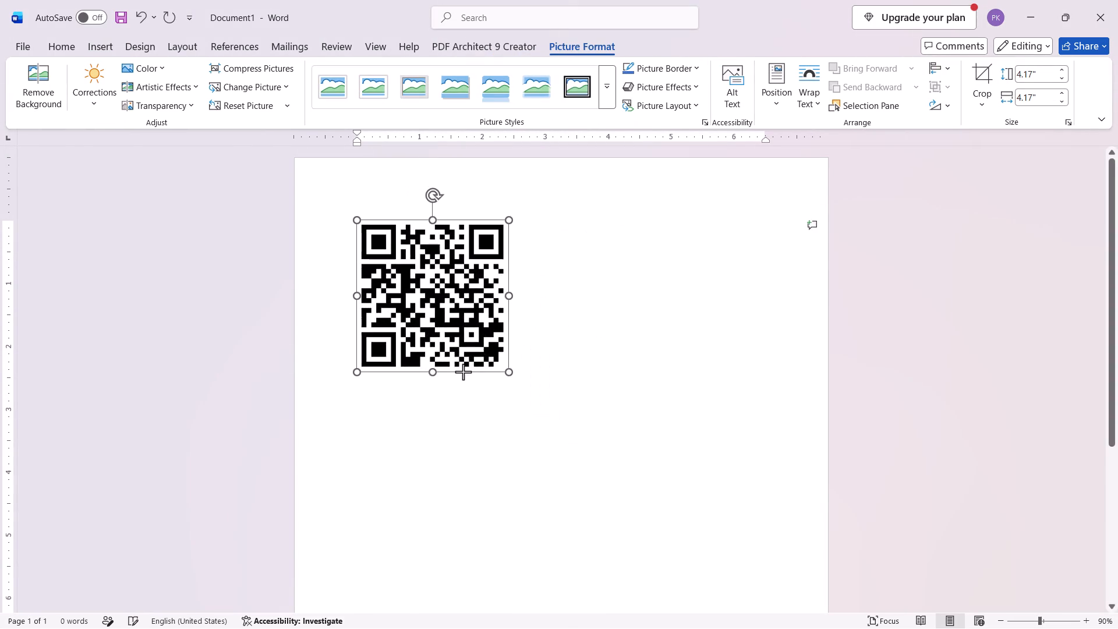
left_click_drag(463, 372, 464, 372)
left_click_drag(438, 305, 431, 298)
left_click(526, 225)
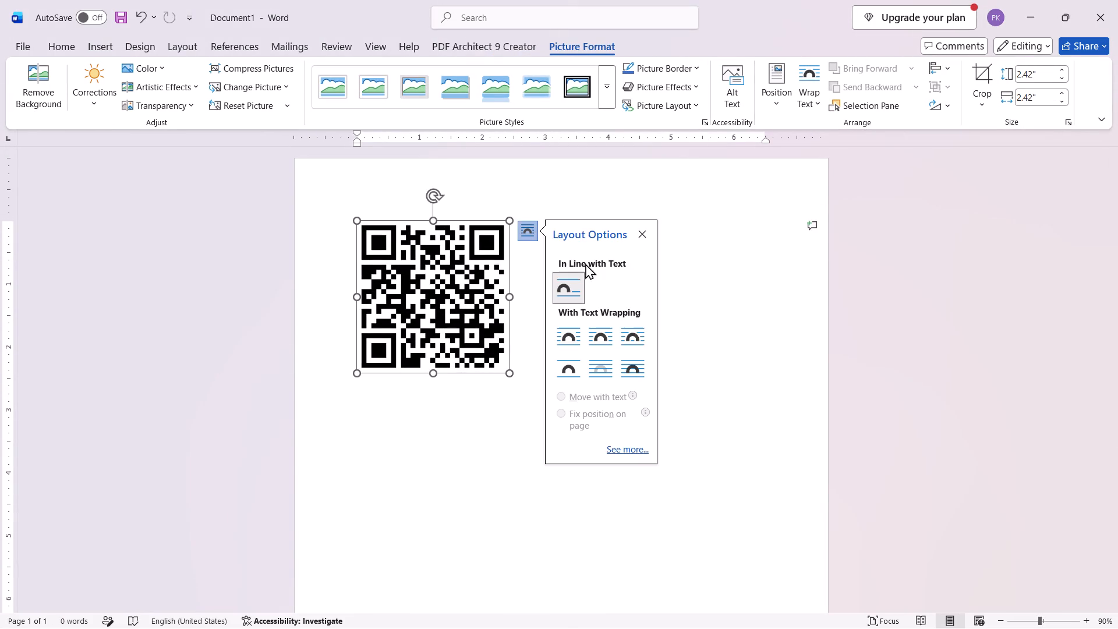
left_click(631, 375)
left_click(662, 281)
left_click(476, 274)
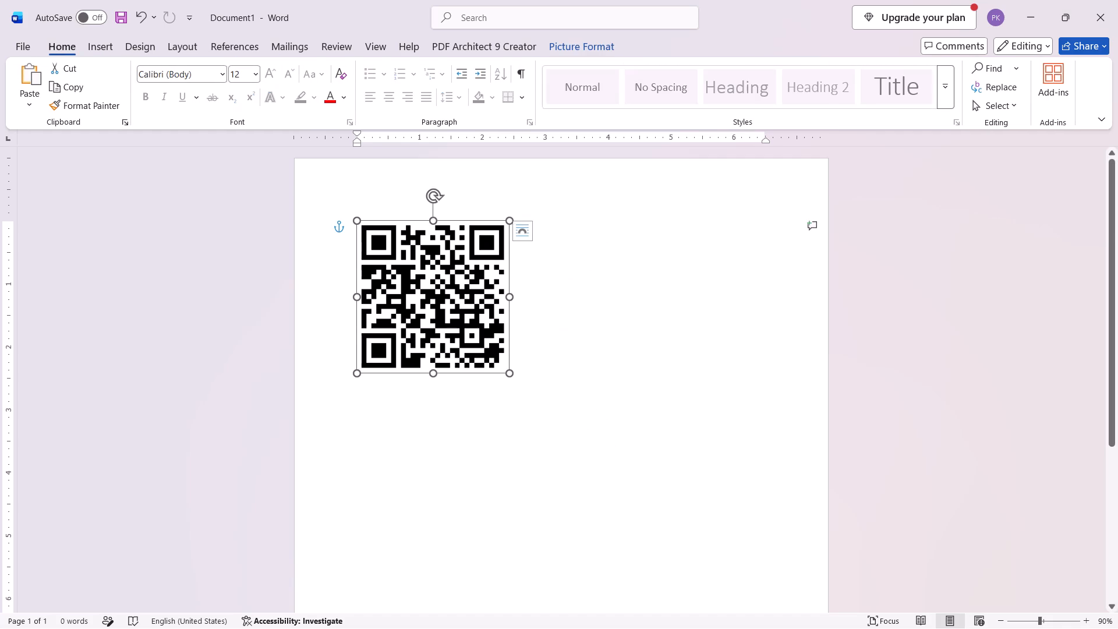
left_click_drag(459, 296, 452, 288)
left_click(567, 287)
left_click(459, 371)
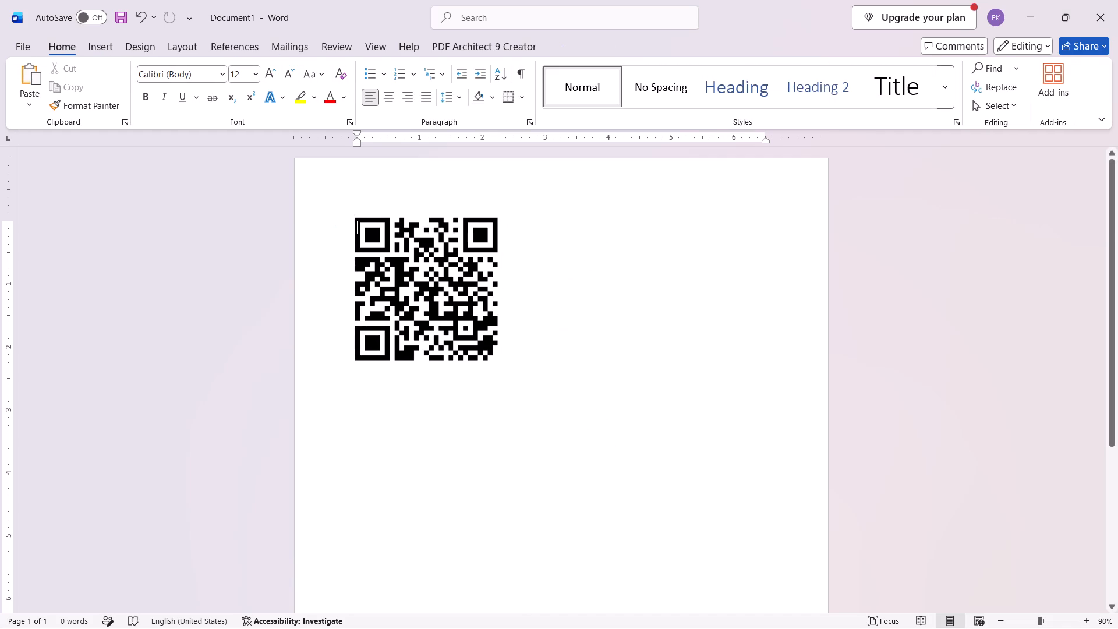
Add the caption "COMPUTER FUNDAMENTAL & I/O" directly beneath the QR code.
double_click(424, 392)
key("c")
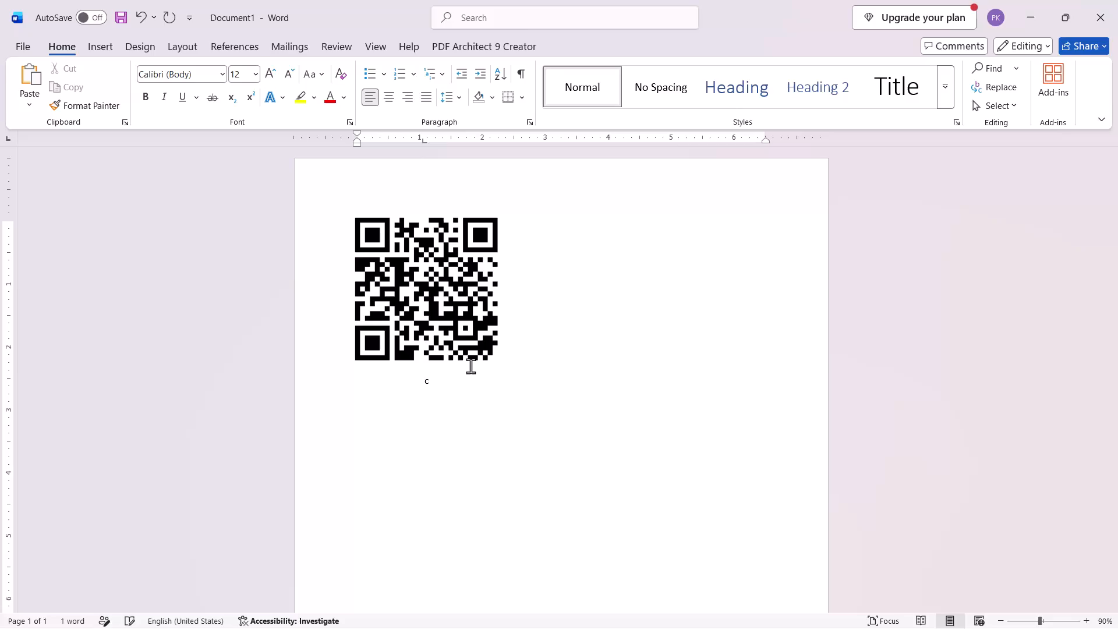
type("COMPUTER")
key("space")
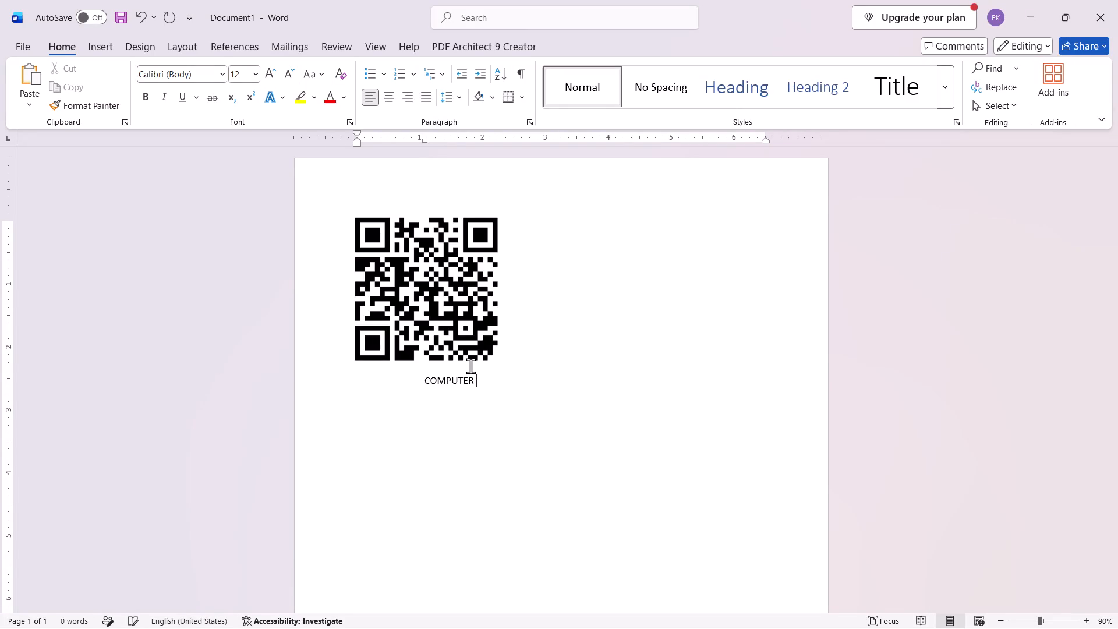
key("f")
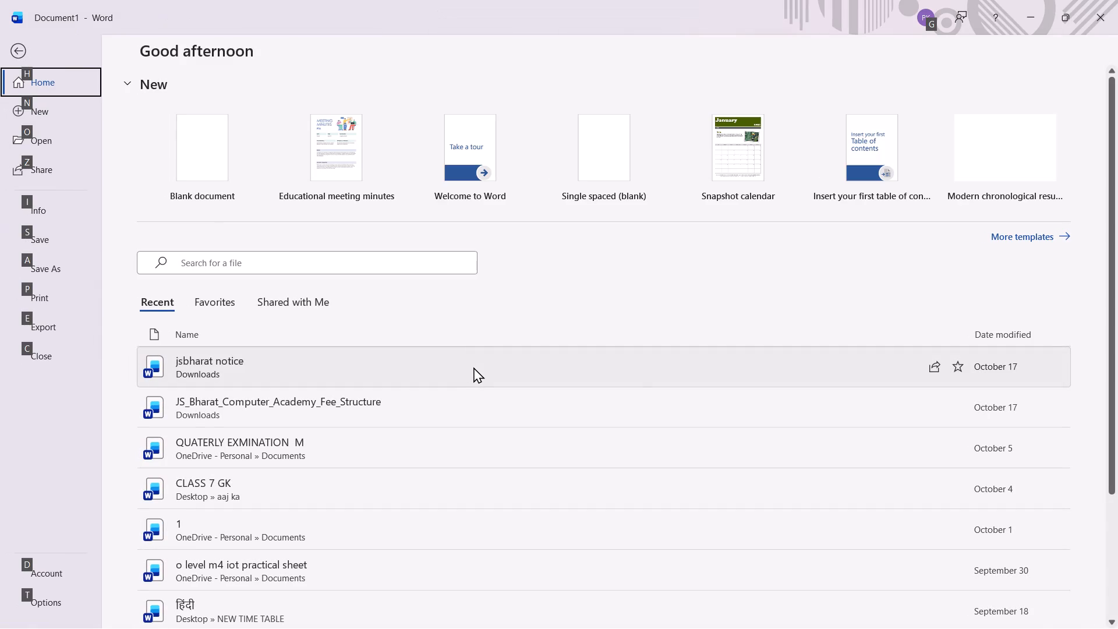
left_click(1117, 0)
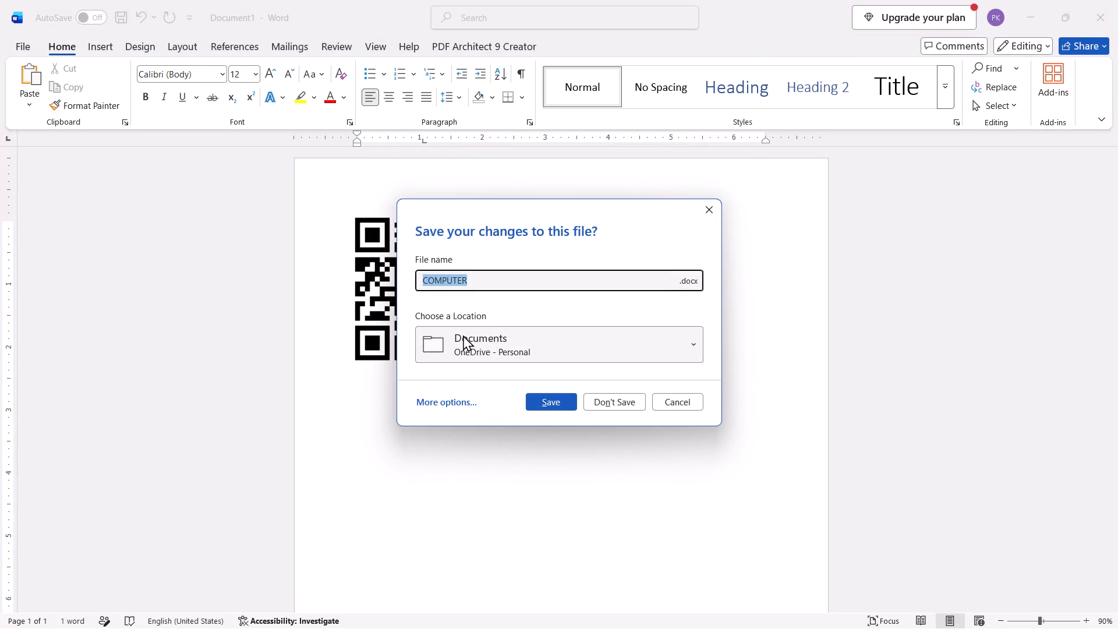
left_click(684, 402)
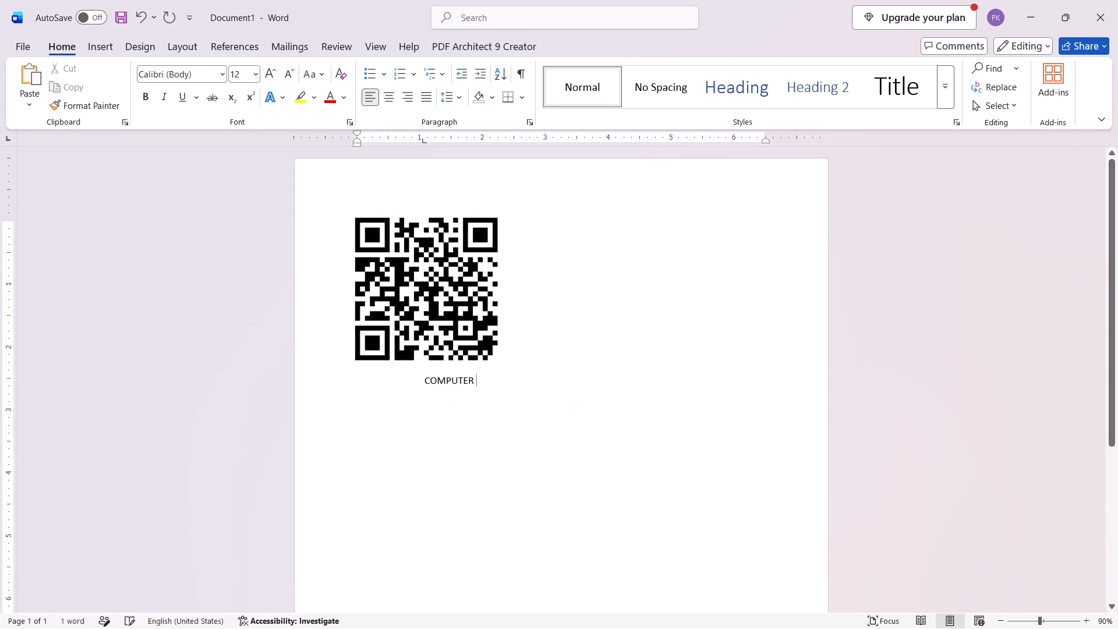
type("FUNDAMENTAL")
key("space")
type("& IO")
key("BackSpace")
type("/O")
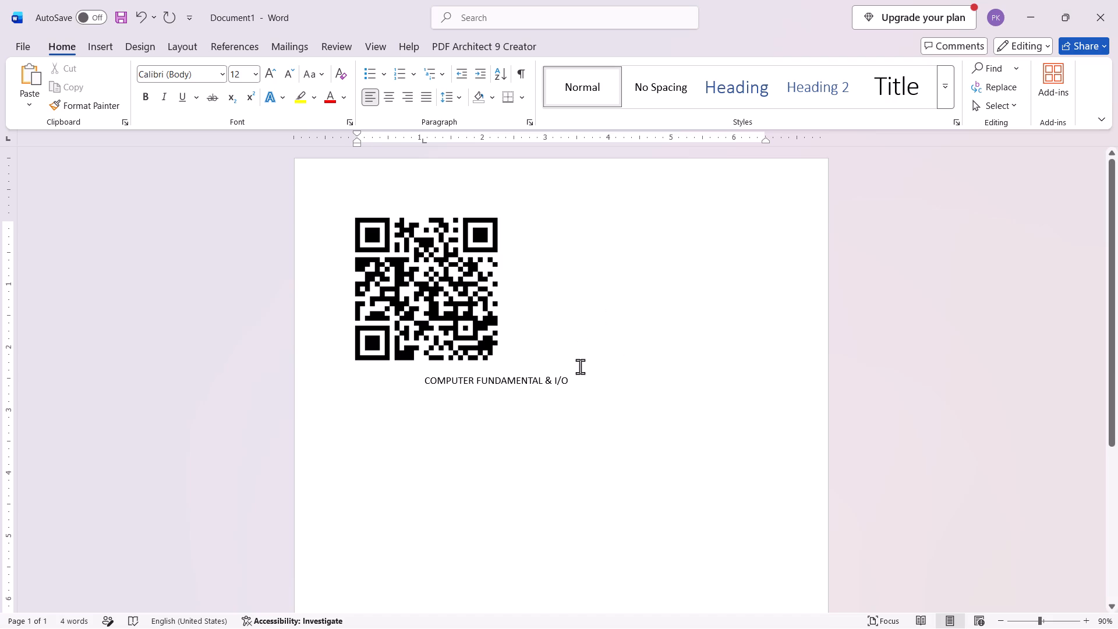
Remove the indent before the "COMPUTER FUNDAMENTAL & I/O" caption so it starts at the left margin, and make the caption bold.
left_click_drag(586, 388, 401, 388)
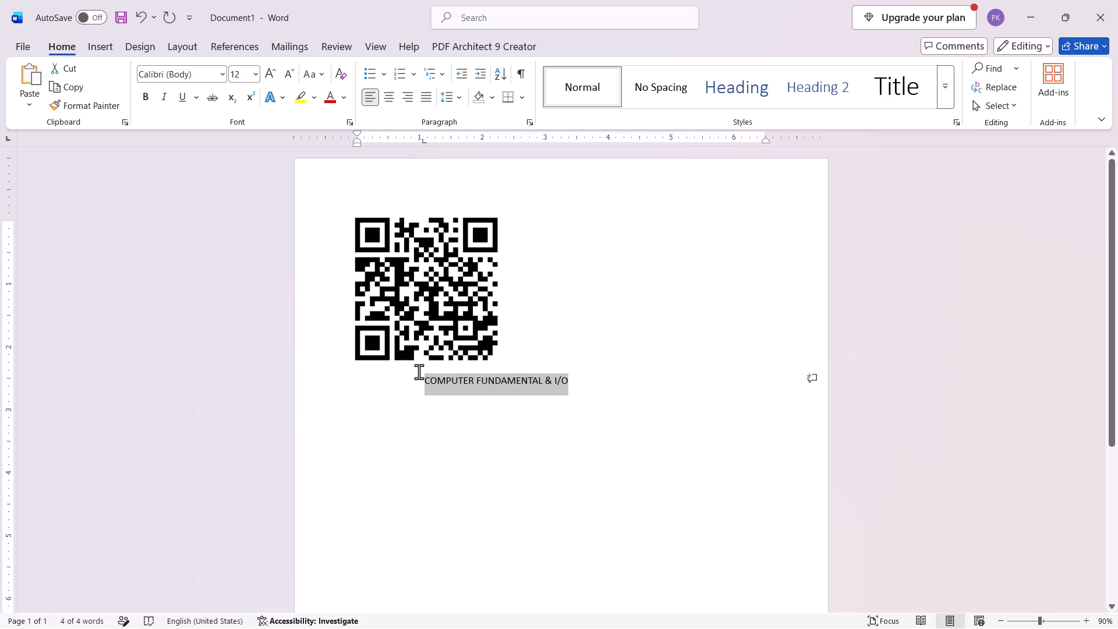
left_click(418, 373)
left_click(426, 378)
key("BackSpace")
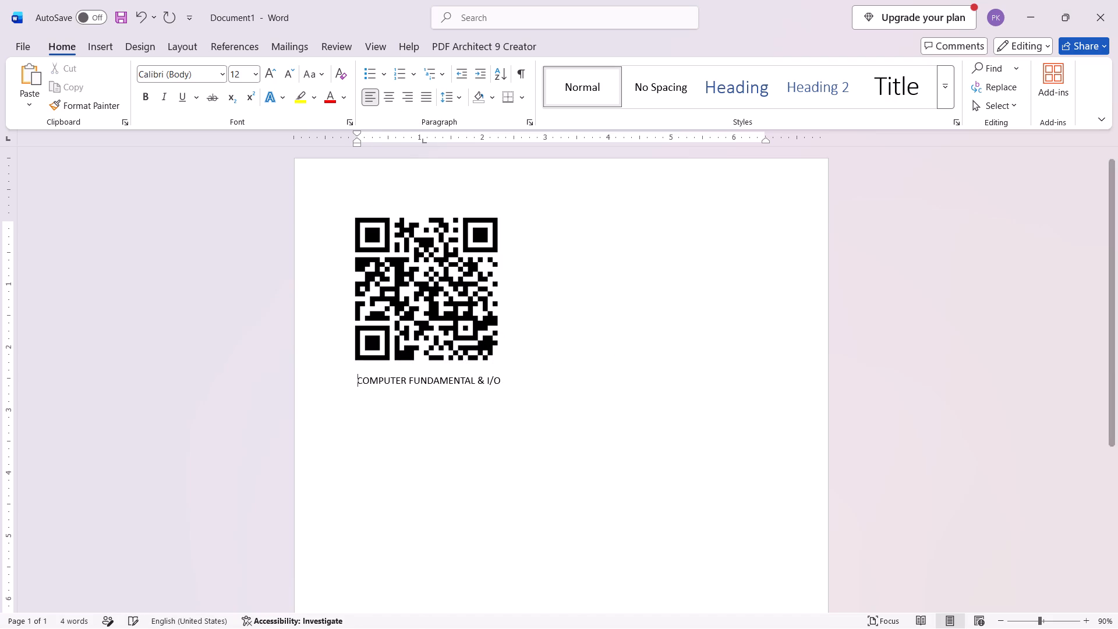
left_click_drag(518, 388, 344, 386)
key("ctrl+b")
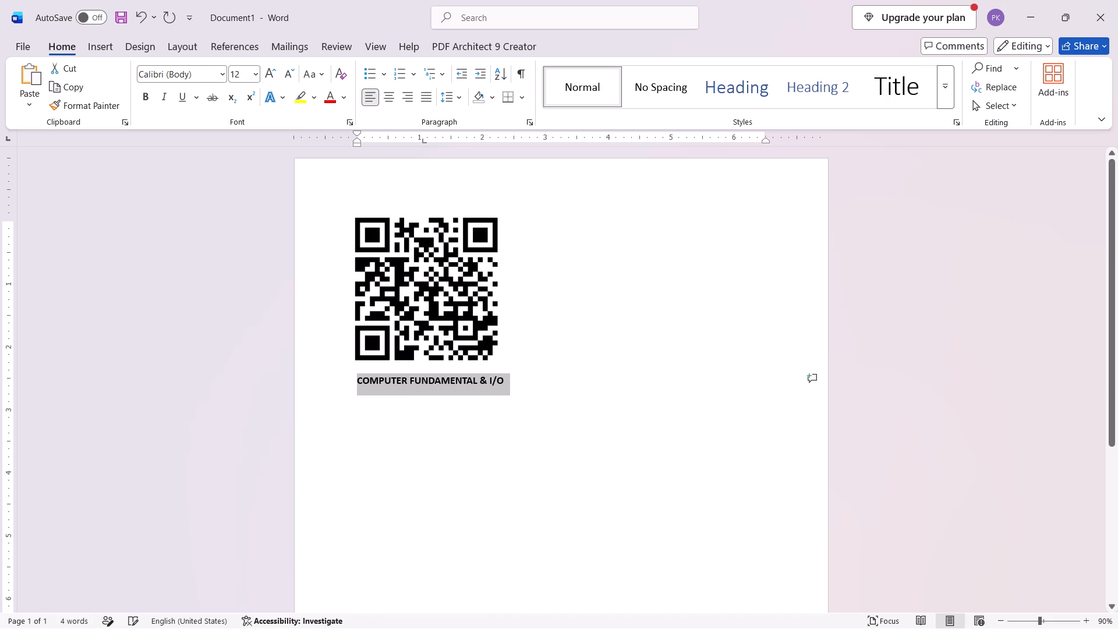
left_click(546, 361)
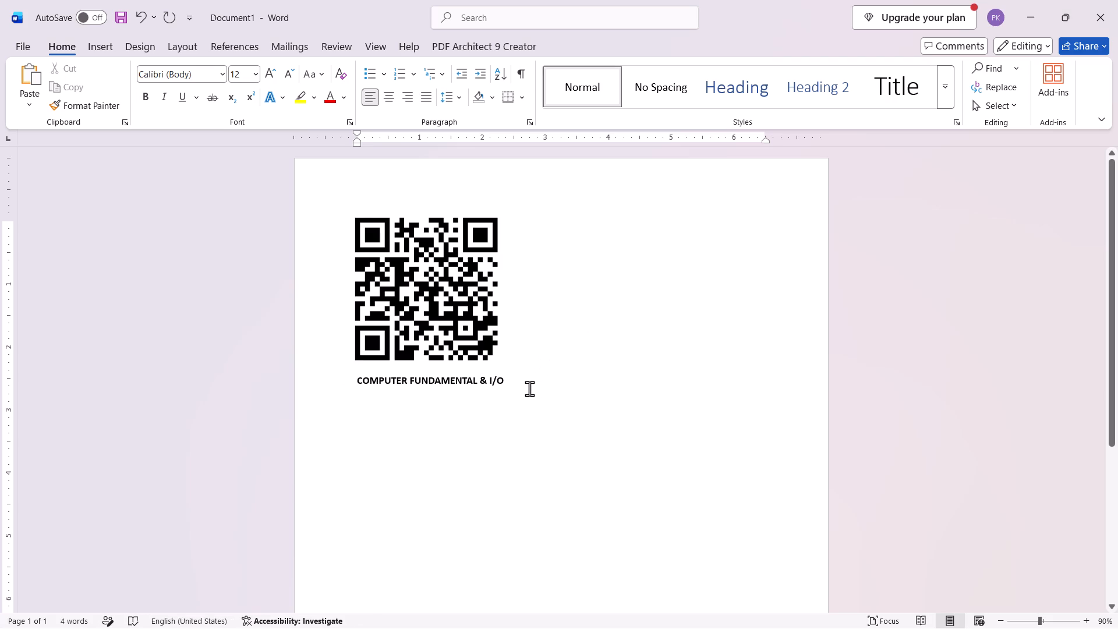
Insert the operating system QR code picture from Downloads and shrink it to about 2.24 inches square.
scroll(514, 390, "down", 3)
scroll(514, 390, "up", 4)
left_click(457, 308)
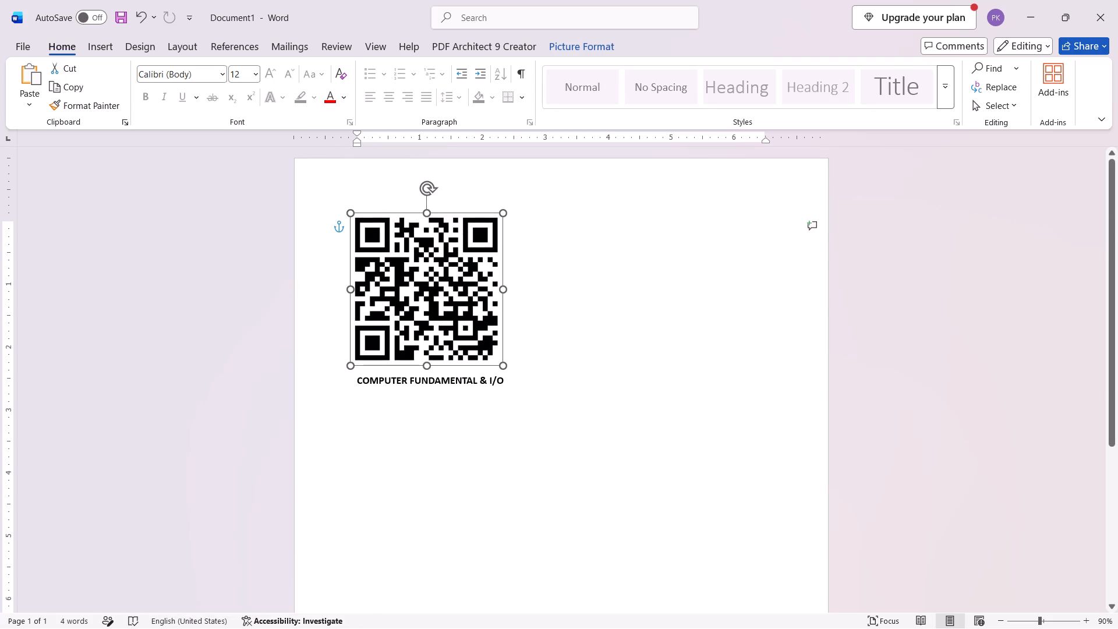
left_click(92, 45)
left_click(160, 92)
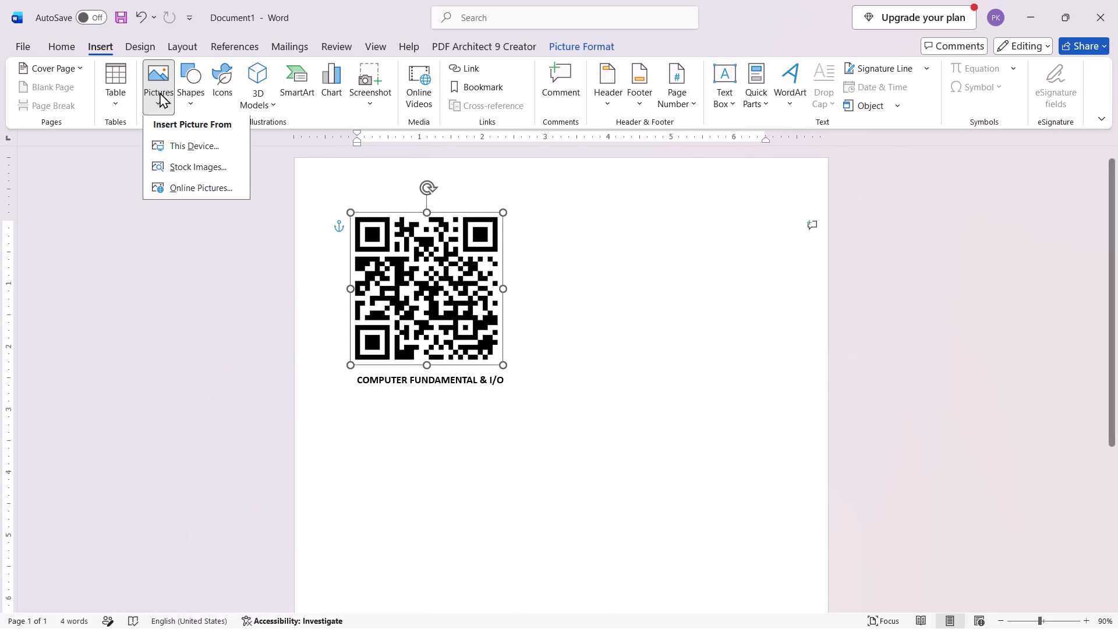
left_click(226, 144)
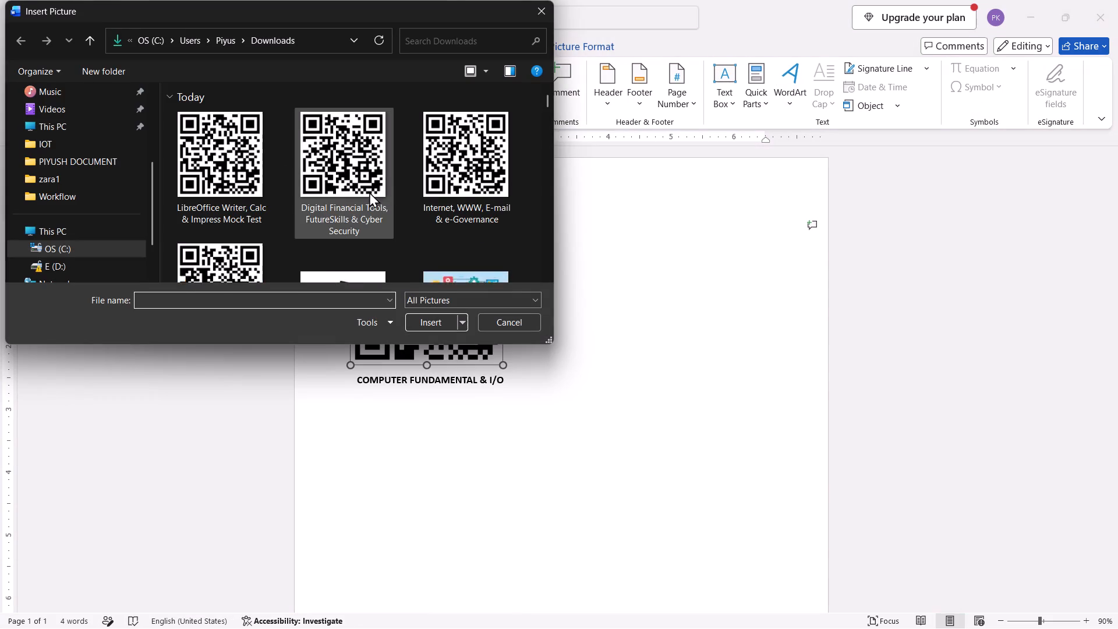
scroll(393, 193, "down", 1)
double_click(231, 192)
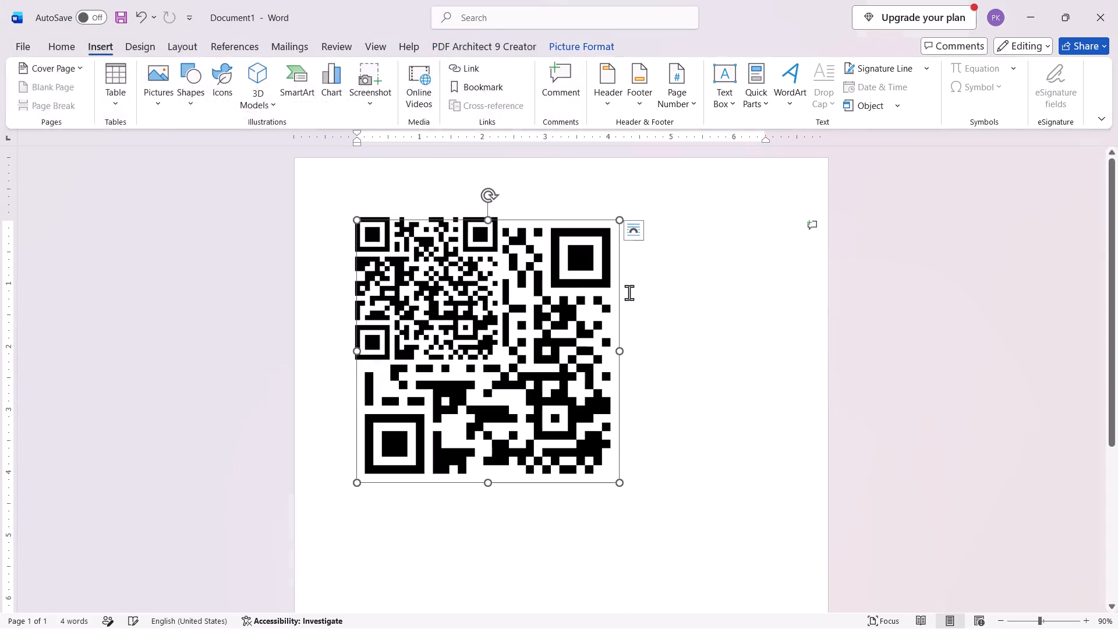
left_click_drag(624, 480, 533, 397)
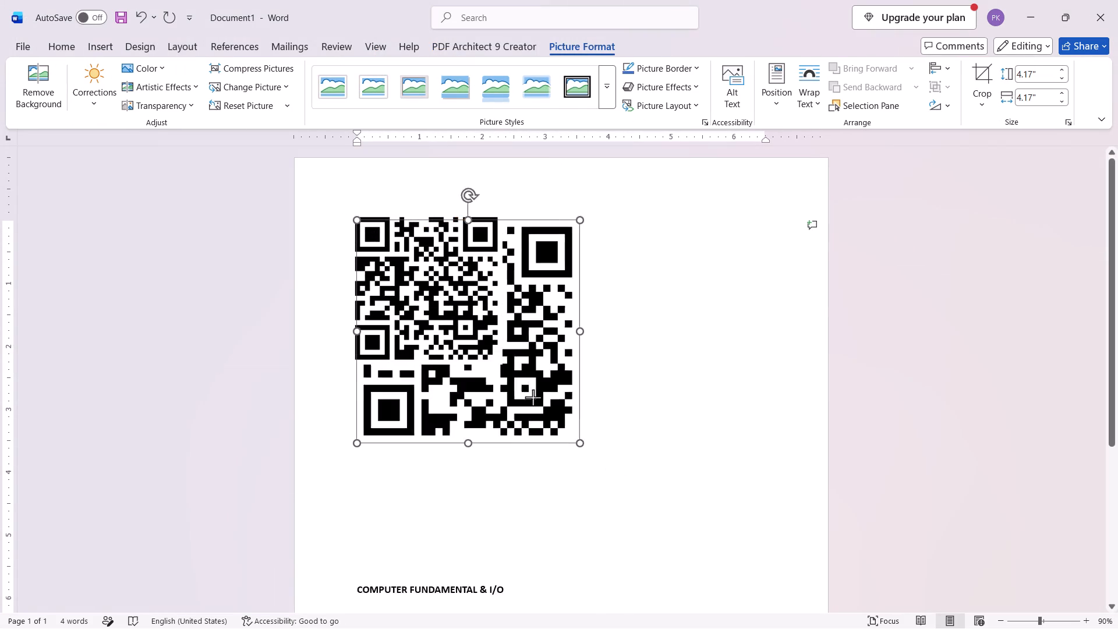
left_click_drag(533, 397, 497, 361)
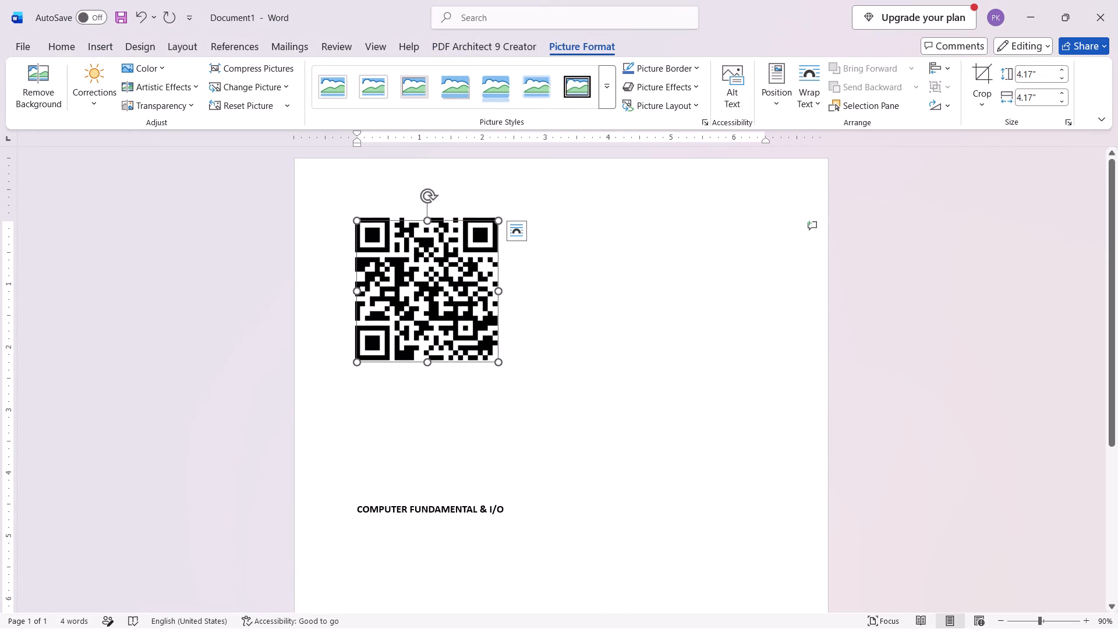
Wrap the operating system QR code In Front of Text and place it beside the first QR code, near the page's right margin.
left_click(510, 230)
left_click(623, 370)
left_click_drag(426, 258, 656, 260)
left_click_drag(657, 268, 685, 264)
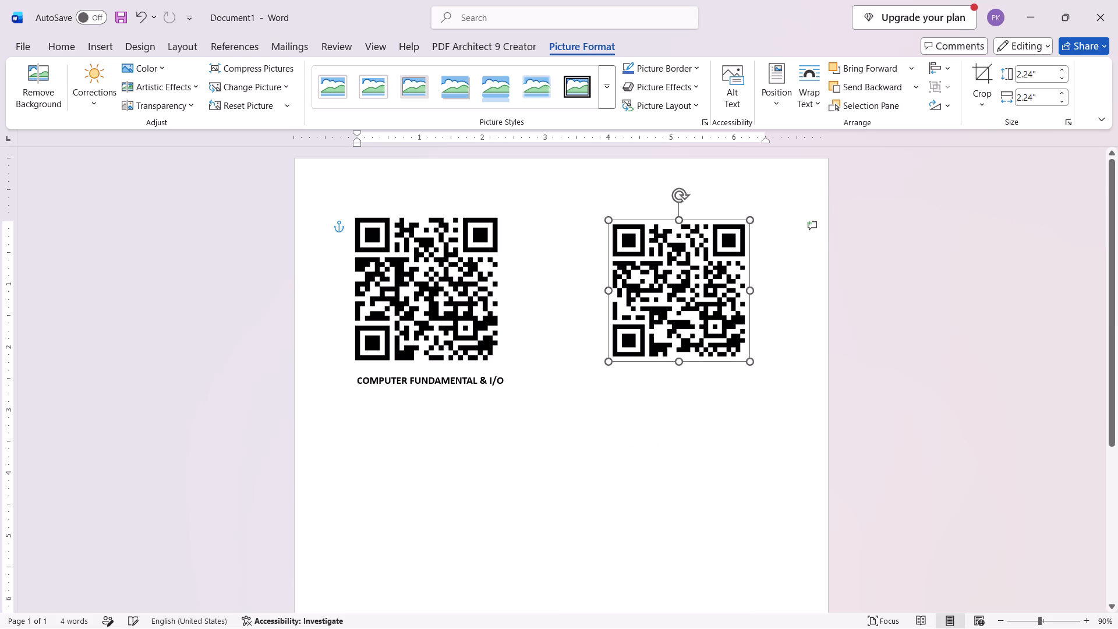
left_click_drag(685, 264, 657, 257)
scroll(655, 285, "down", 3)
scroll(719, 331, "up", 2)
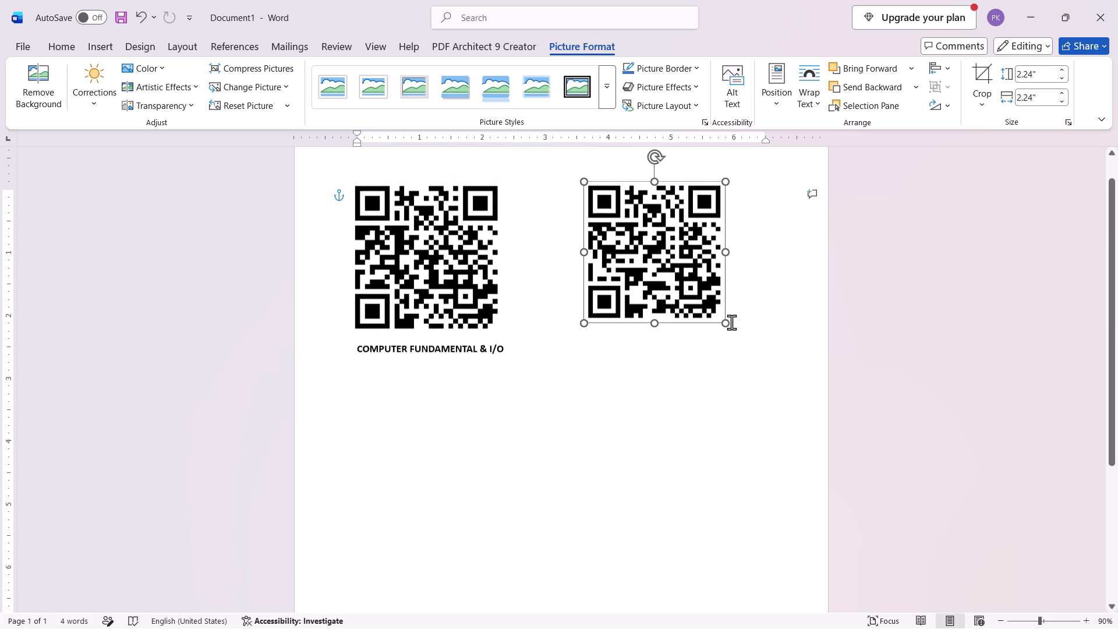
Enlarge the operating system QR code slightly and adjust the first QR code's size so the two match.
left_click_drag(727, 322, 737, 318)
left_click(413, 256)
left_click_drag(505, 333, 521, 342)
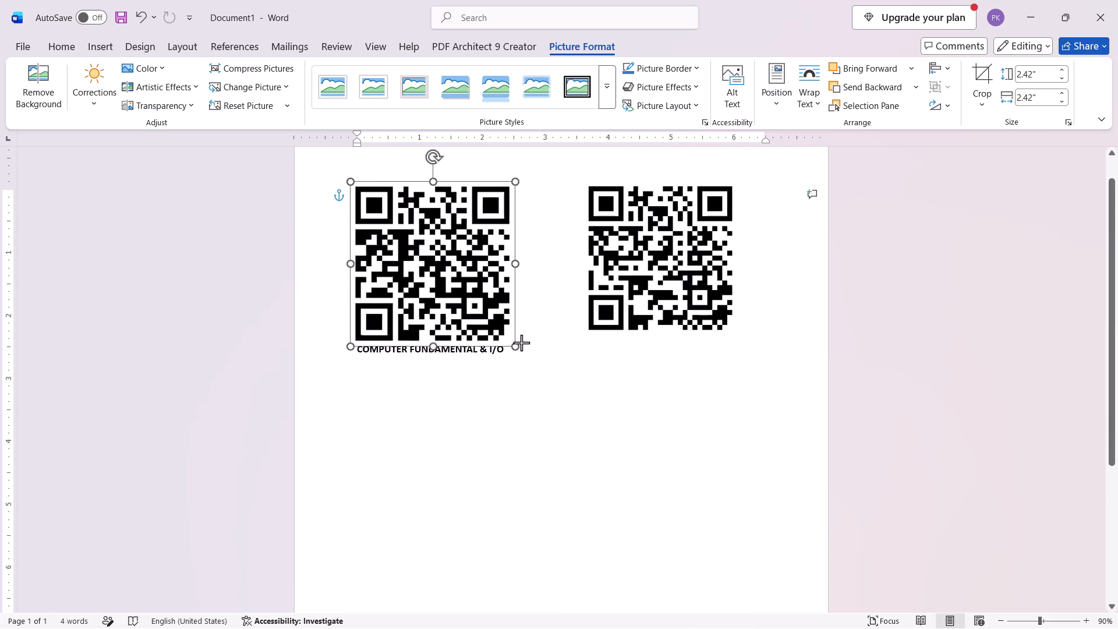
left_click_drag(521, 342, 504, 312)
Cut the "COMPUTER FUNDAMENTAL & I/O" caption line from beneath the first QR code.
left_click(331, 346)
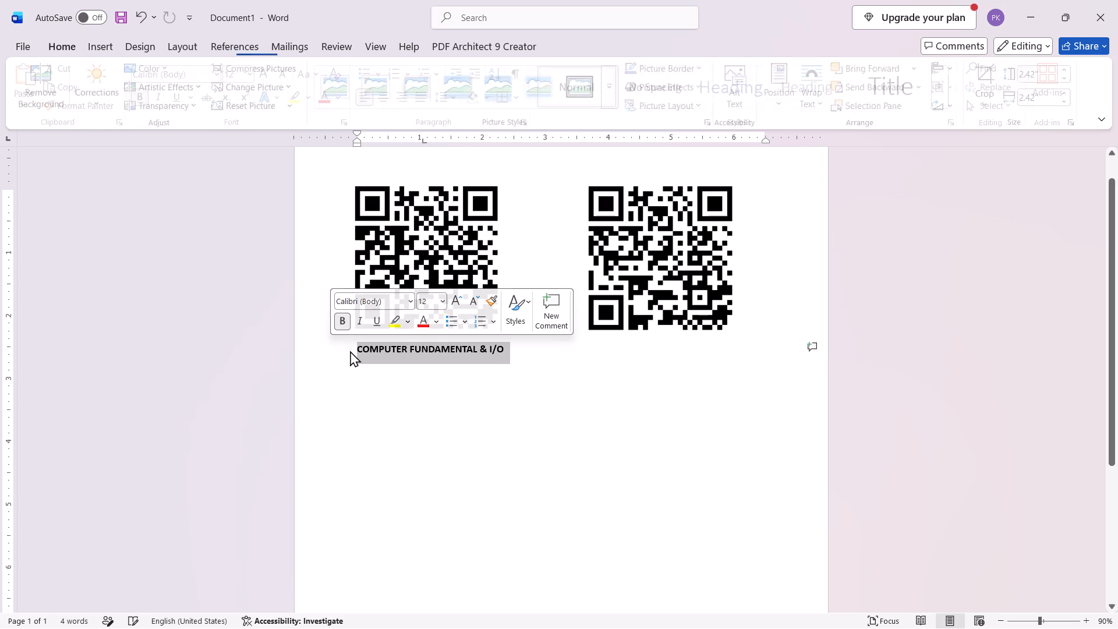
key("ctrl+x")
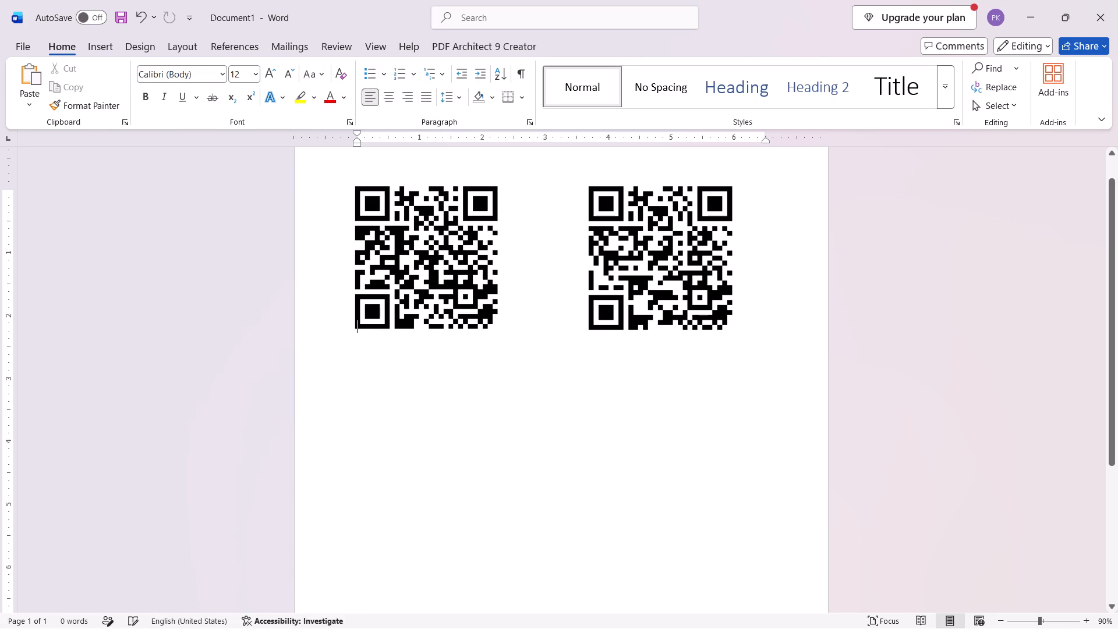
Enlarge the first QR code and the operating system QR code to about 3 inches square each, keeping them side by side.
left_click(467, 280)
left_click_drag(502, 336, 546, 373)
scroll(658, 408, "down", 3)
scroll(681, 355, "down", 6)
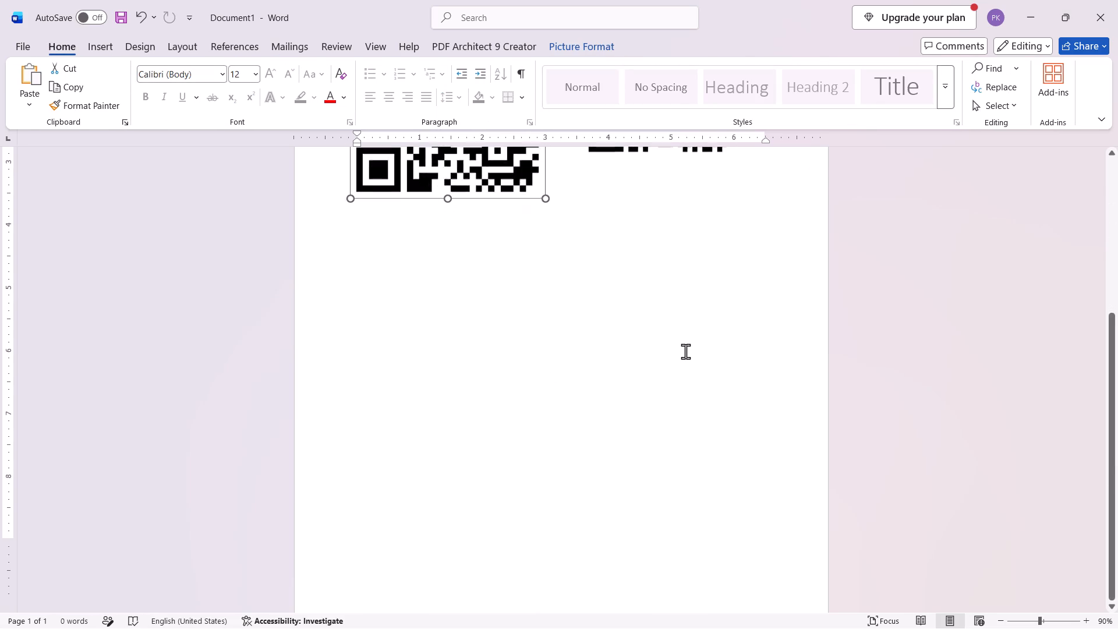
scroll(685, 351, "down", 3)
scroll(687, 349, "up", 5)
left_click(643, 320)
left_click(681, 239)
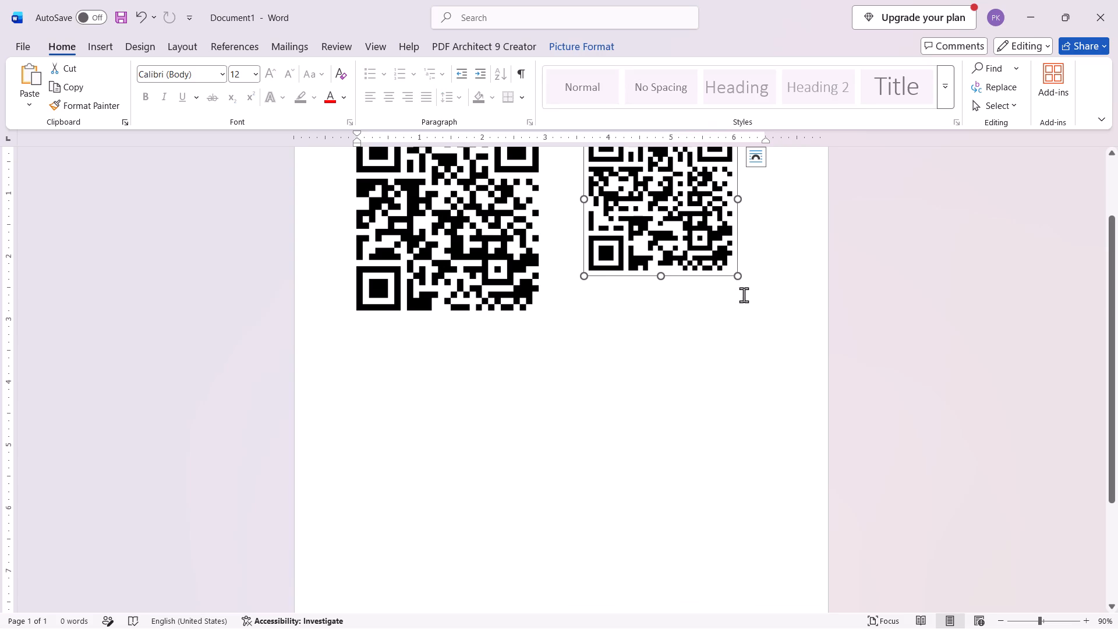
left_click_drag(742, 278, 770, 312)
left_click(791, 349)
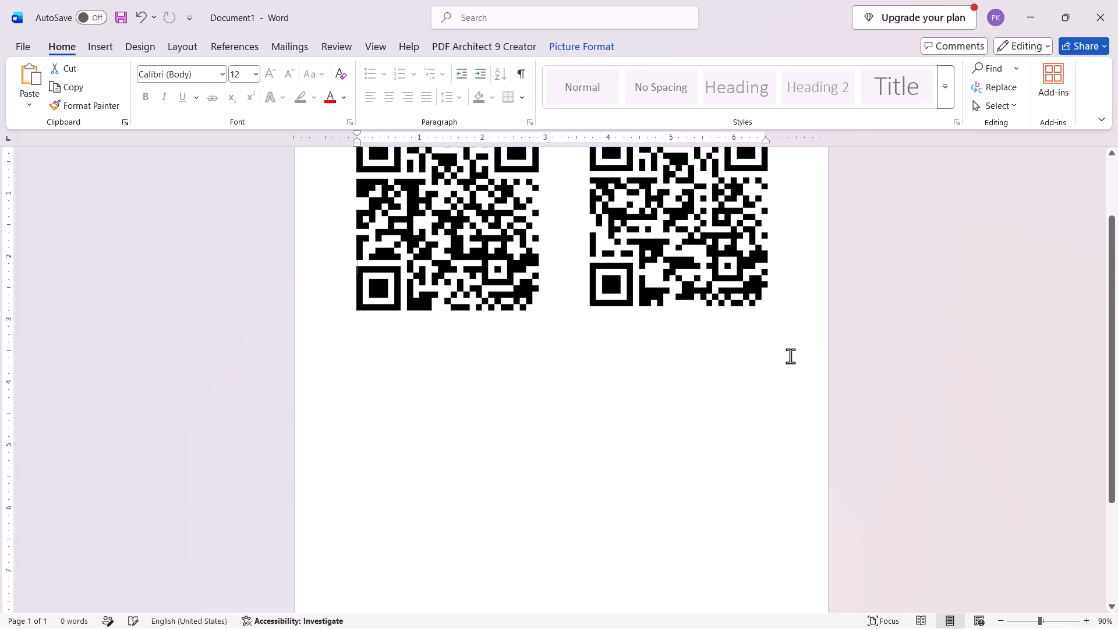
Paste the cut COMPUTER FUNDAMENTAL & I/O caption beneath the first QR code, aligned to its left edge with one leading space.
scroll(724, 416, "up", 1)
left_click(527, 390)
double_click(418, 377)
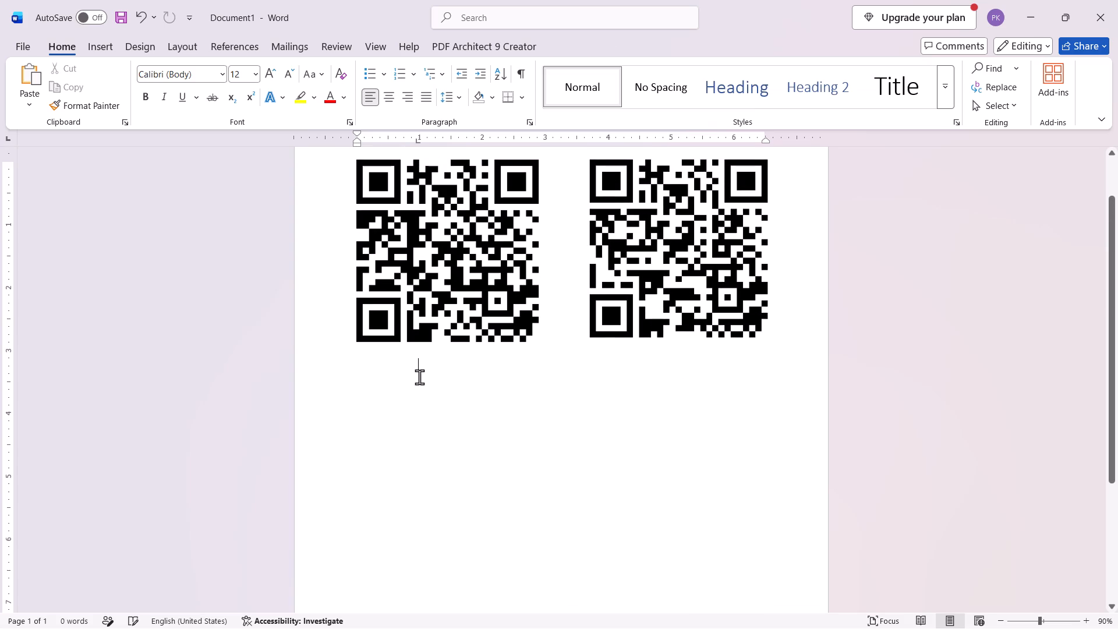
key("ctrl+v")
left_click(423, 363)
key("BackSpace")
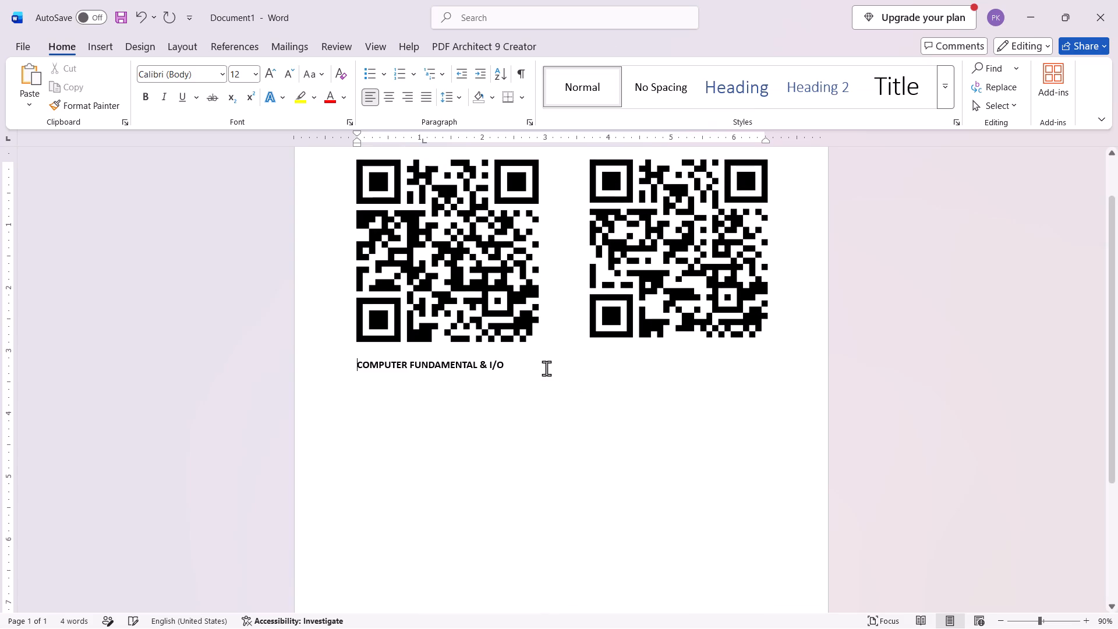
key("space")
Increase the COMPUTER FUNDAMENTAL & I/O caption's font size to 14.
left_click_drag(528, 373, 353, 370)
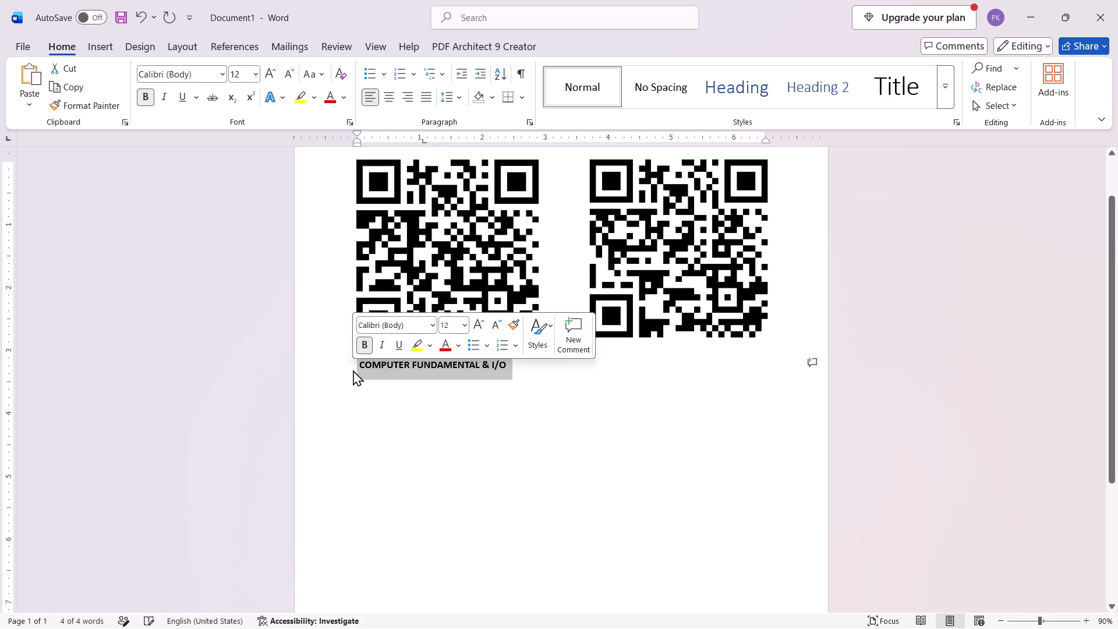
key("ctrl+bracketright")
key("ctrl+bracketright")
left_click(554, 374)
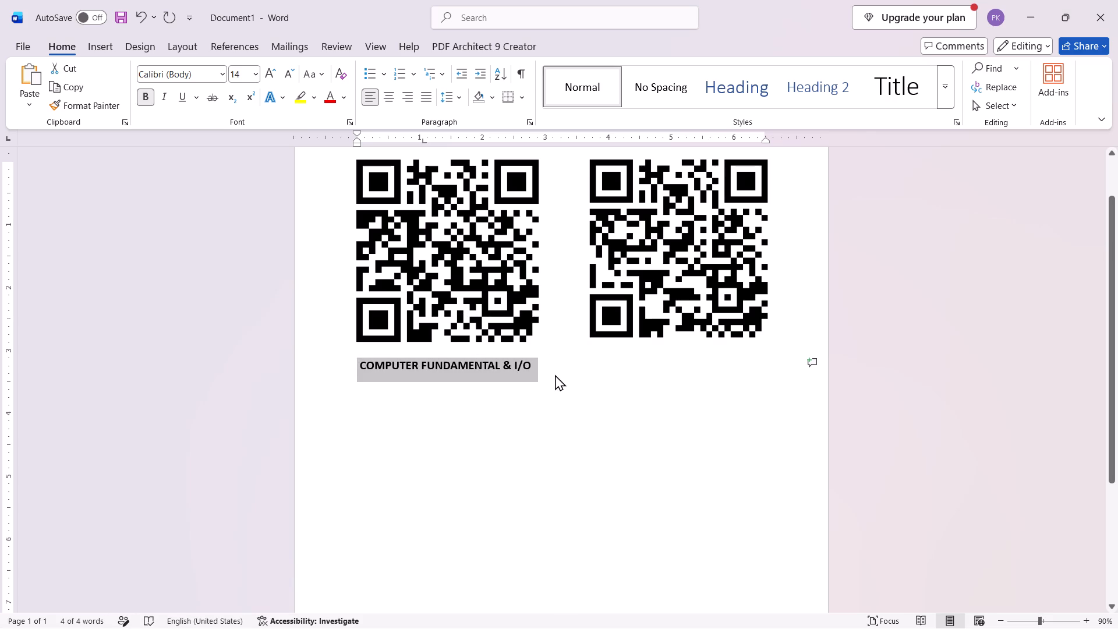
scroll(666, 387, "up", 1)
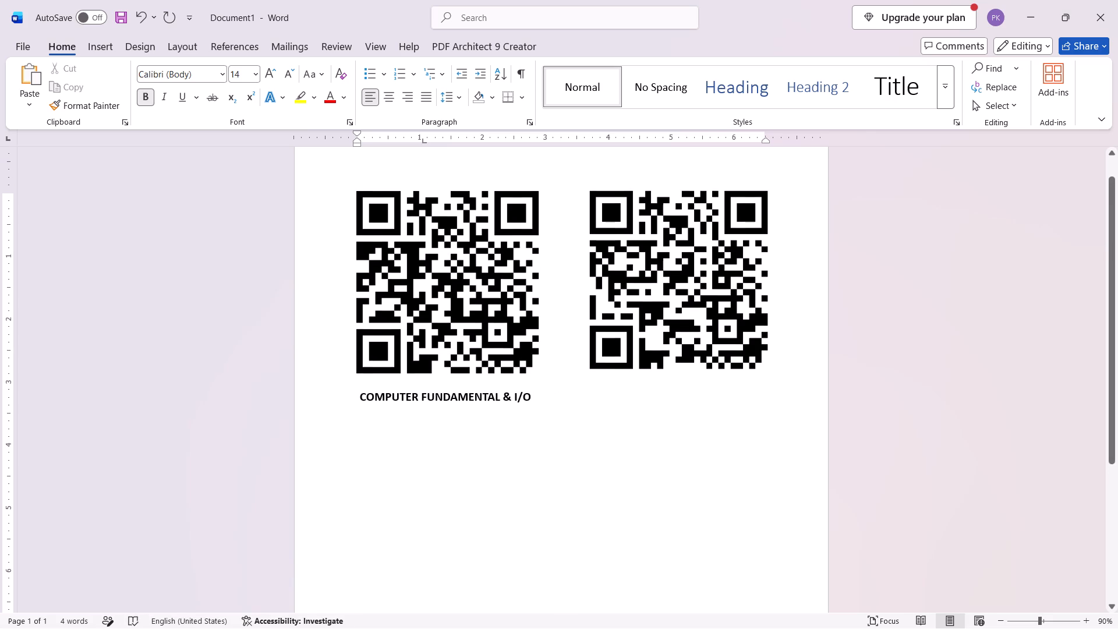
Copy the operating system file name from the Downloads folder and paste it, tabbed across, as the caption beneath the second QR code.
key("alt+Tab")
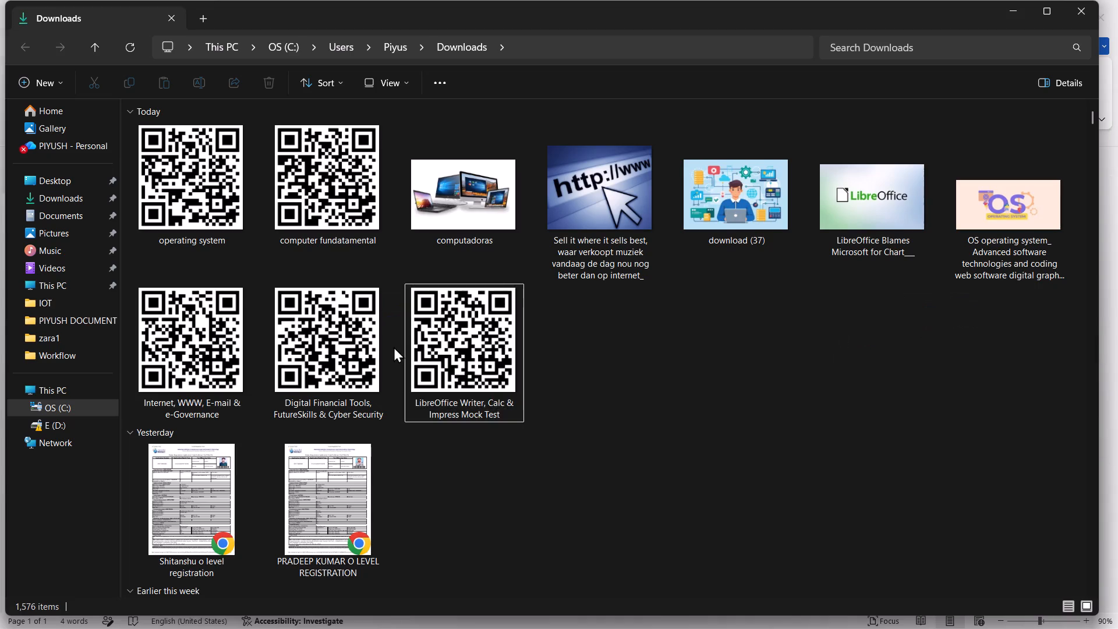
key("alt+Tab")
key("alt+Tab")
left_click(222, 392)
left_click(292, 214)
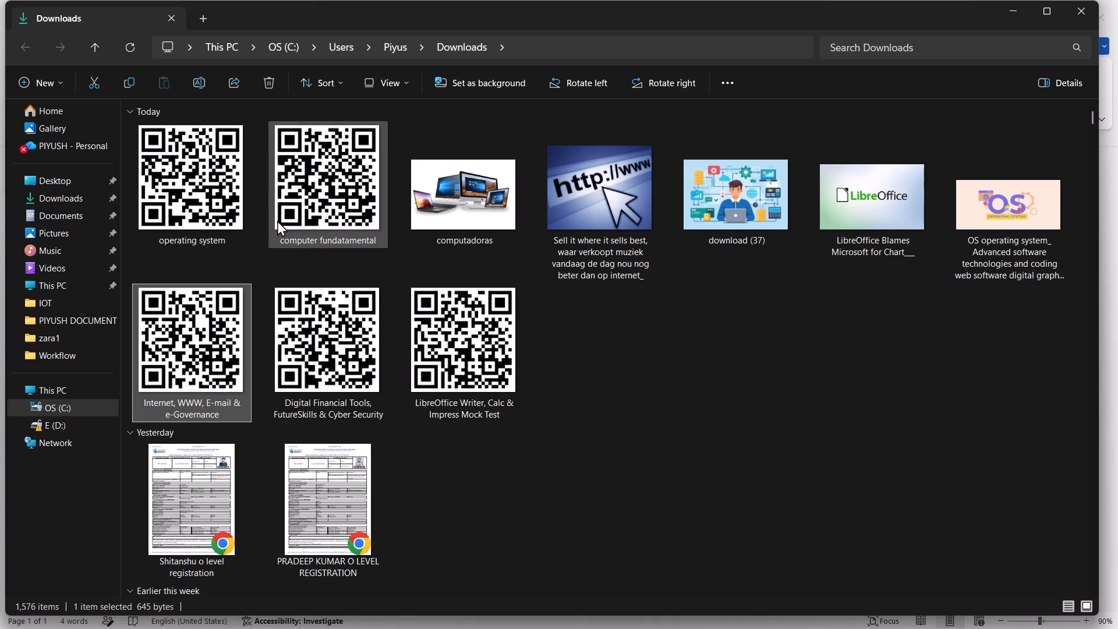
left_click(197, 236)
left_click(188, 238)
left_click_drag(231, 240, 122, 242)
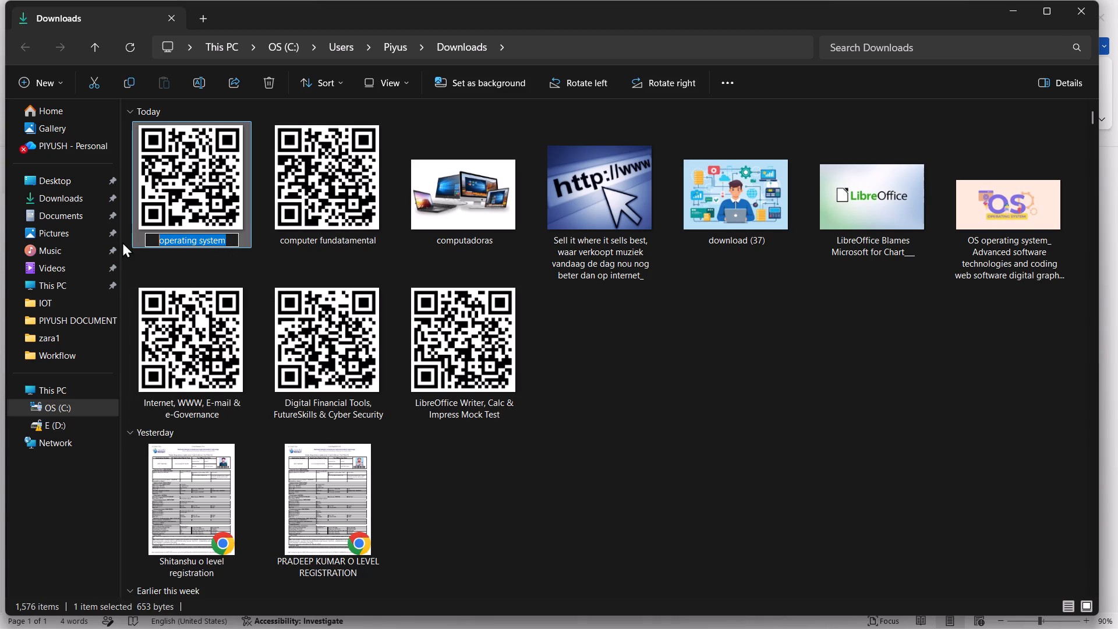
key("ctrl+c")
key("alt+Tab")
left_click(459, 406)
left_click(575, 404)
key("Tab")
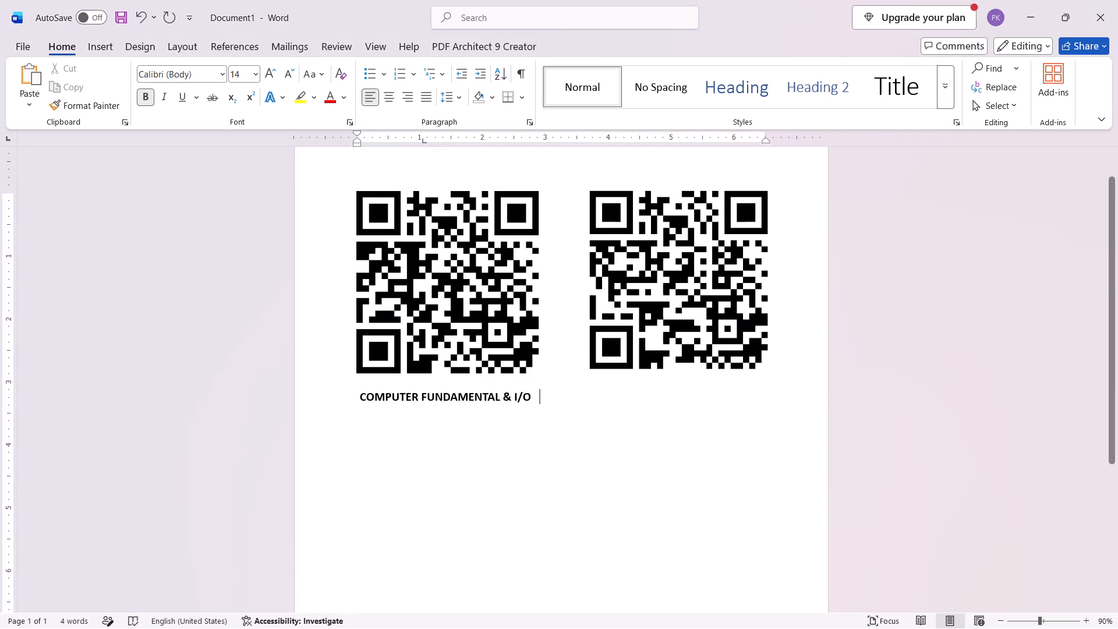
key("Tab")
key("Tab")
key("ctrl+v")
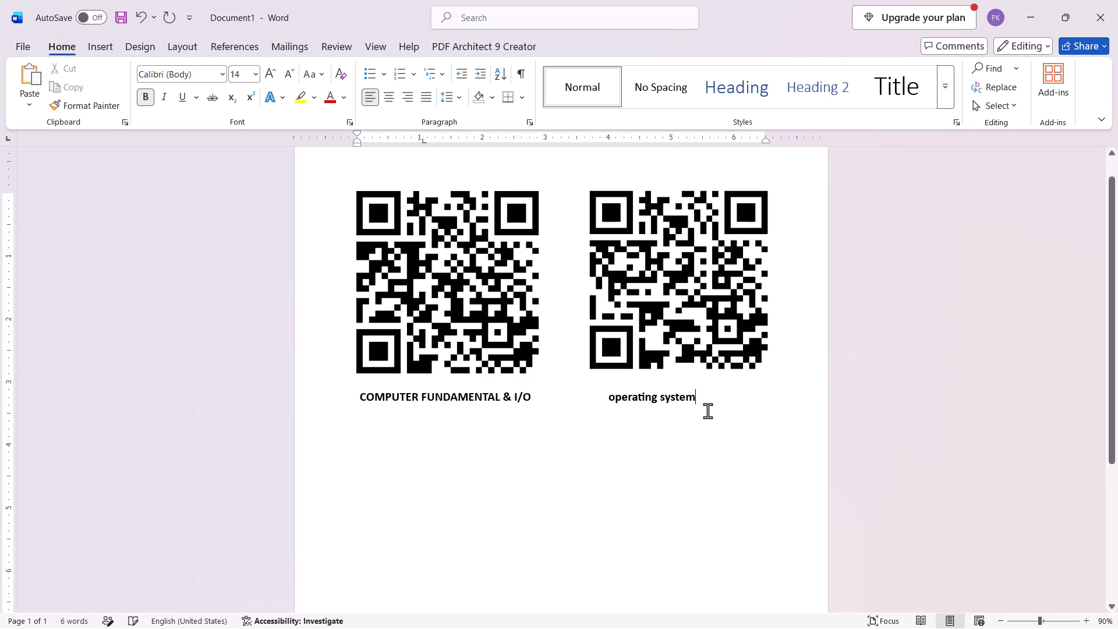
Replace the second QR code's caption with OPERATING SYSTEM in capital letters.
left_click(618, 394)
left_click_drag(699, 397, 612, 401)
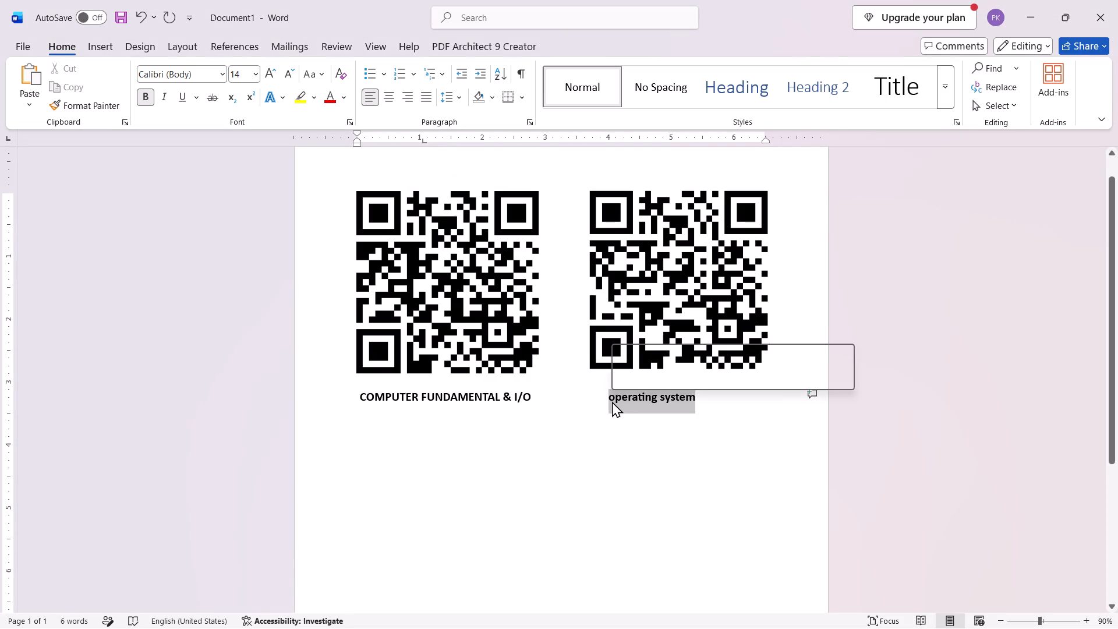
type("OPERATING SYSGTEM")
key("space")
key("BackSpace")
key("BackSpace")
key("BackSpace")
key("BackSpace")
key("BackSpace")
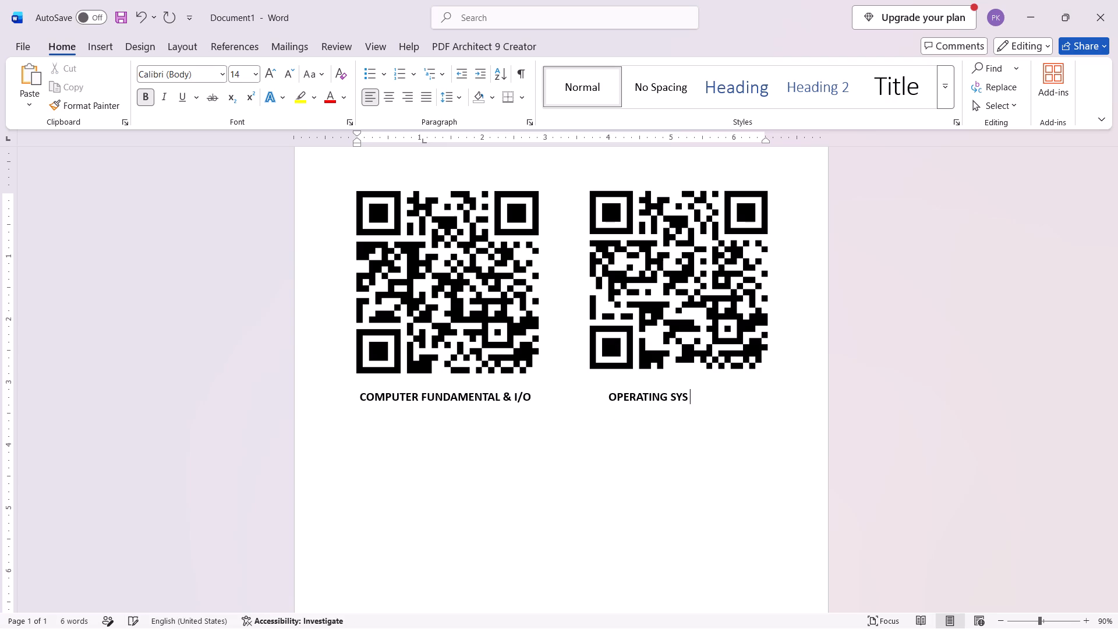
type("TEM")
Shift the OPERATING SYSTEM caption with leading spaces so it is centred beneath its QR code.
left_click(608, 396)
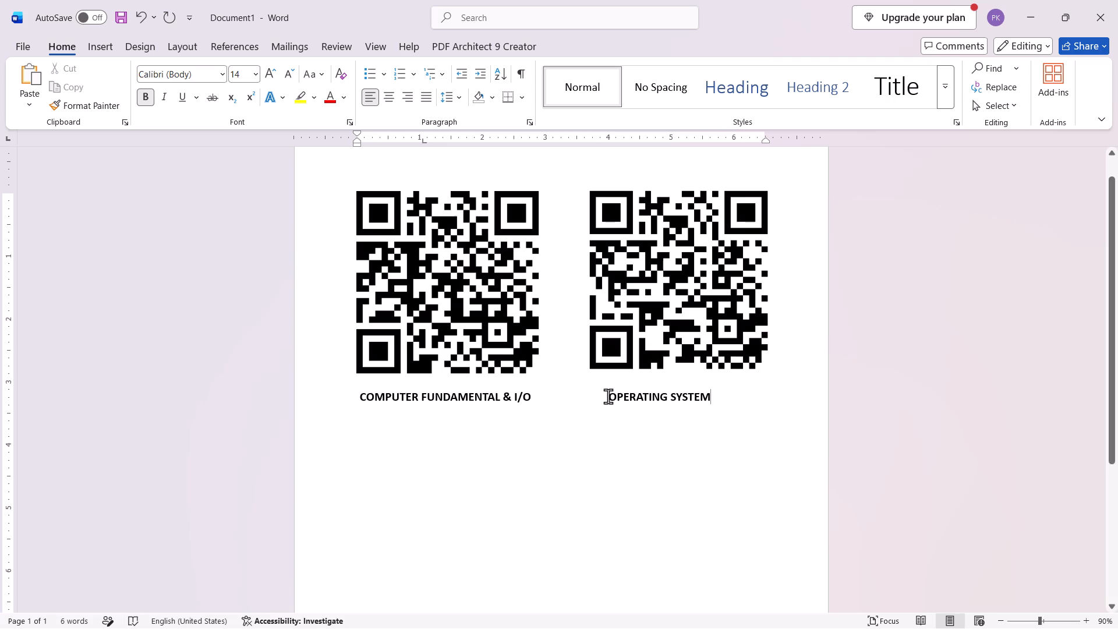
key("space")
key("space")
key("space")
key("space")
key("space")
key("space")
key("space")
key("space")
key("space")
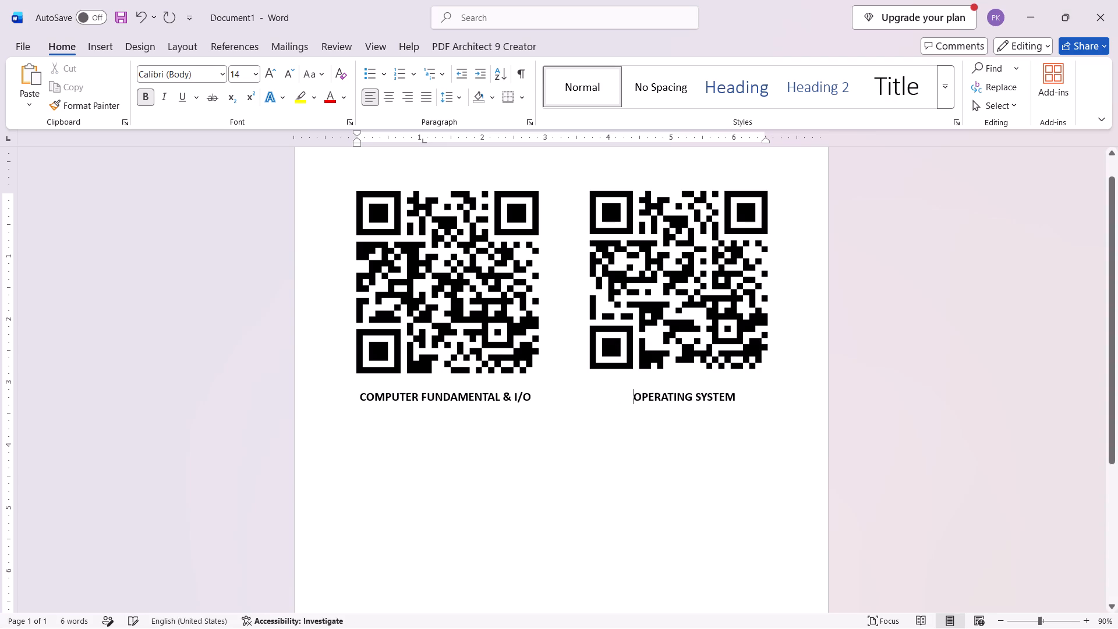
Enlarge the operating system QR code slightly to match the first QR code's size.
left_click(749, 295)
left_click_drag(777, 377, 778, 373)
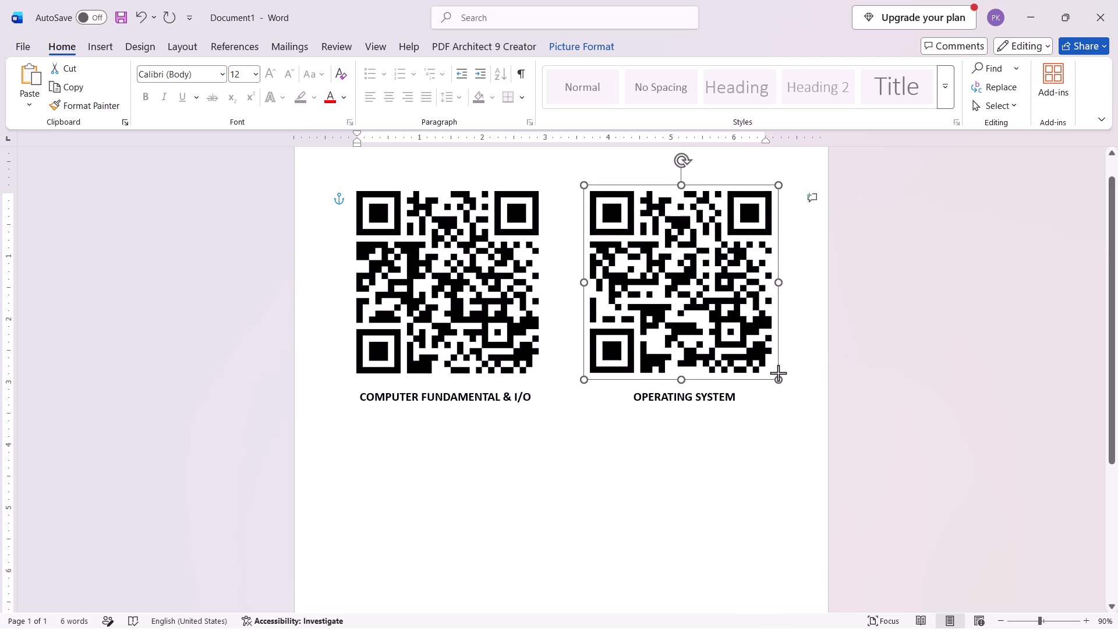
left_click_drag(778, 373, 777, 372)
Add two new lines below the captions and insert the LibreOffice Writer, Calc & Impress Mock Test picture from Downloads.
left_click(794, 402)
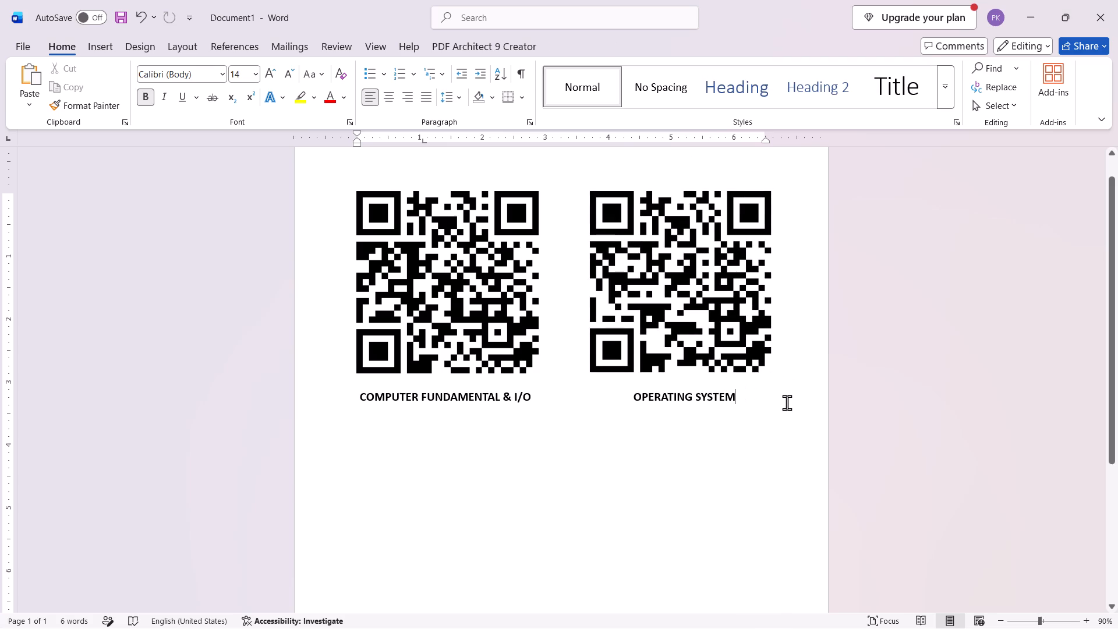
key("Return")
key("Return")
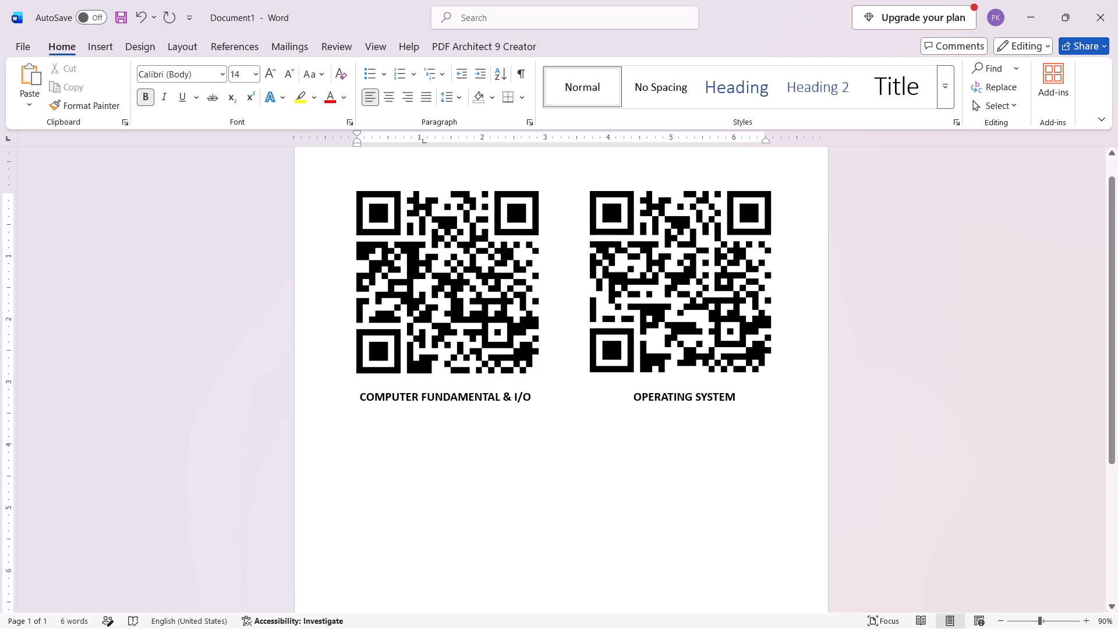
left_click(111, 49)
left_click(157, 91)
left_click(174, 149)
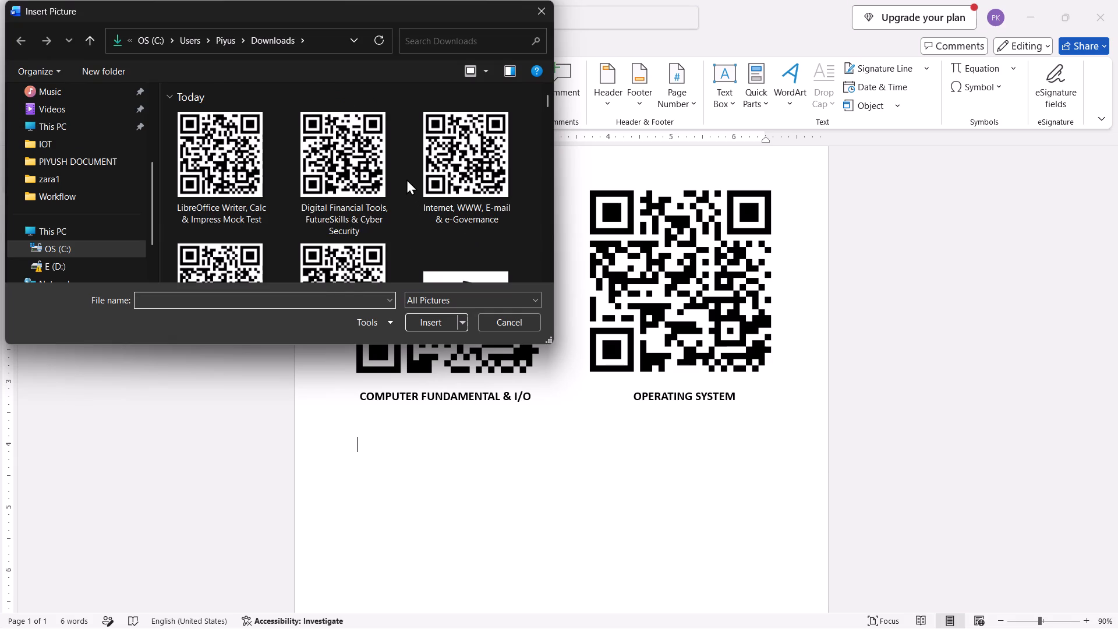
scroll(406, 178, "down", 1)
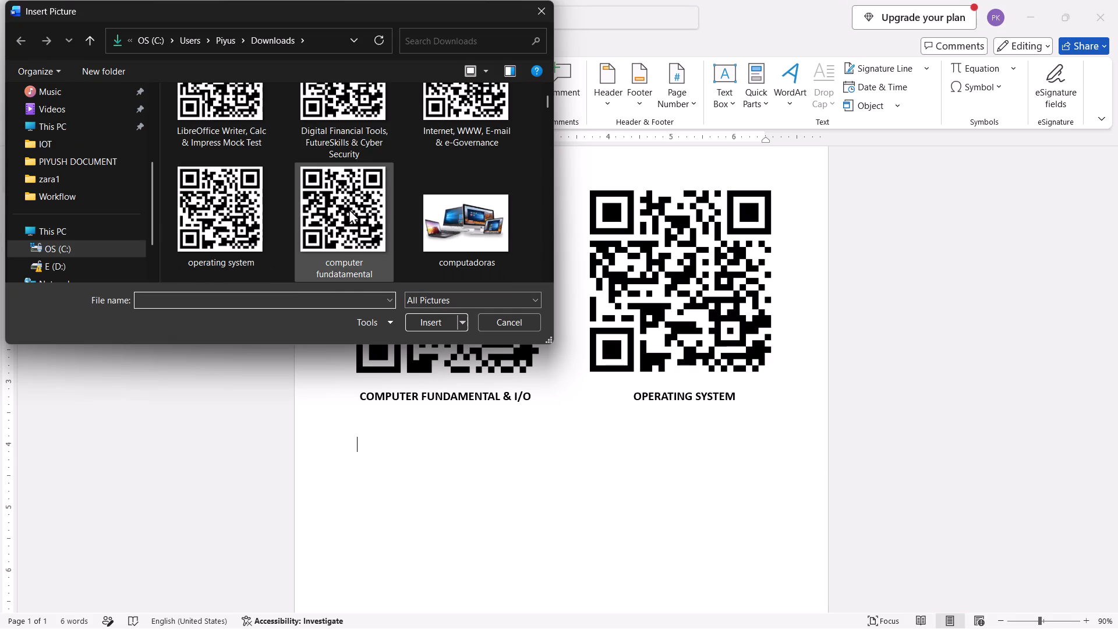
scroll(349, 209, "up", 1)
double_click(235, 128)
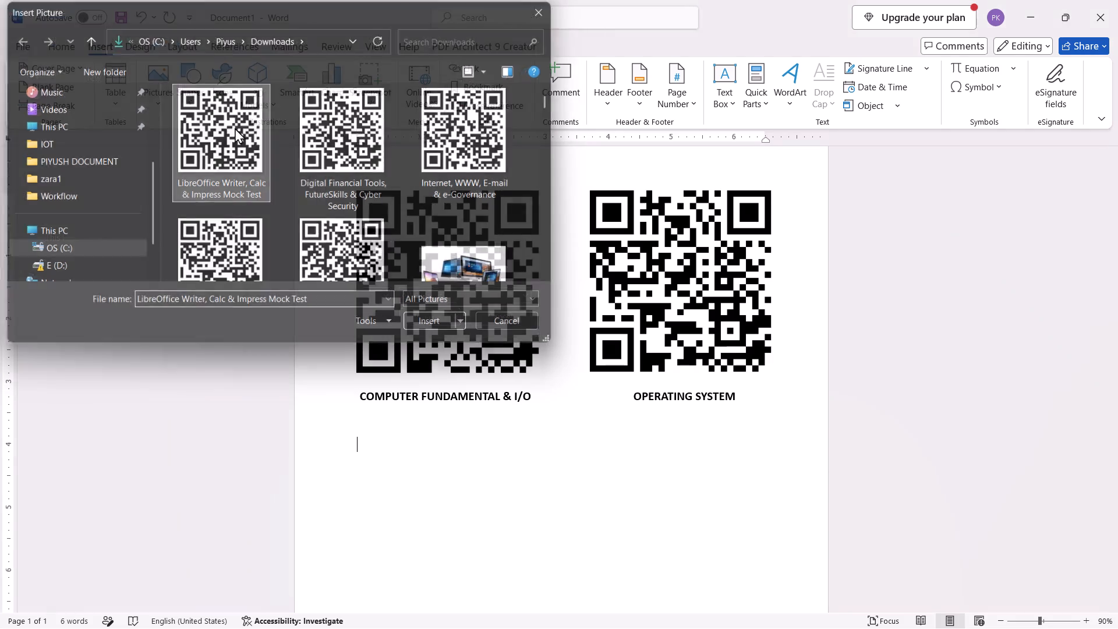
Wrap the LibreOffice QR code In Front of Text and shrink it to about 2.91 inches square.
scroll(516, 288, "down", 5)
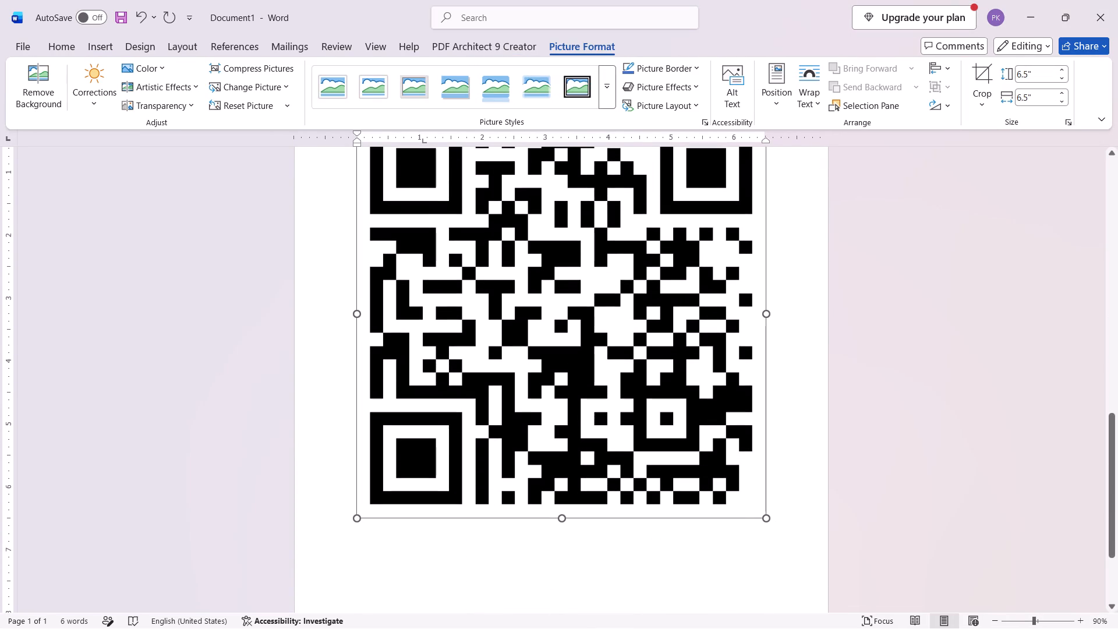
left_click(786, 153)
left_click(883, 293)
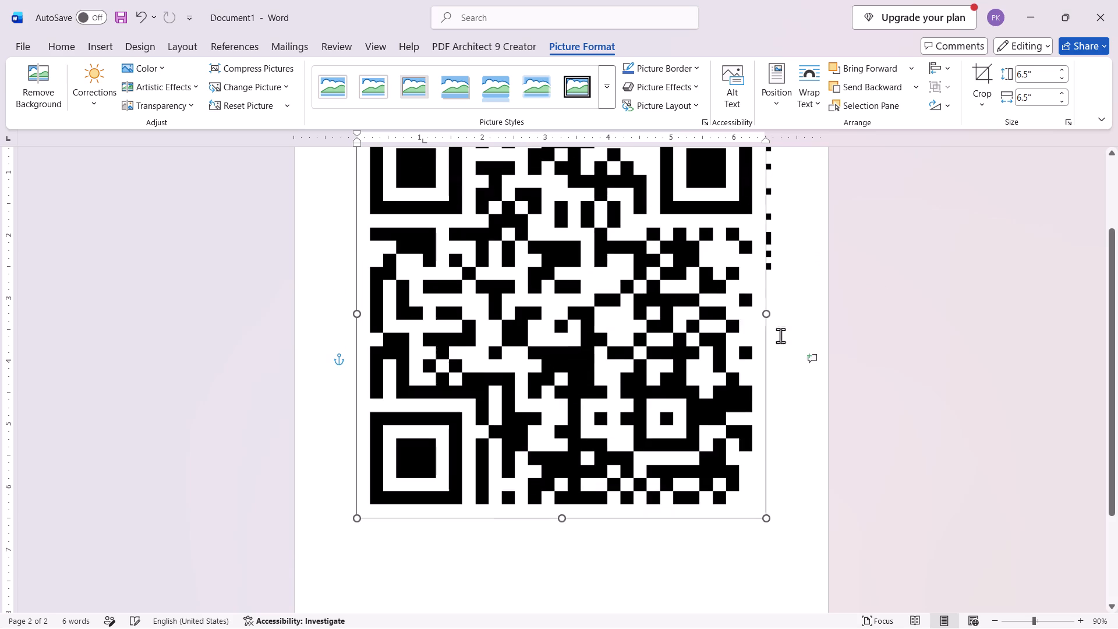
left_click_drag(766, 521, 543, 265)
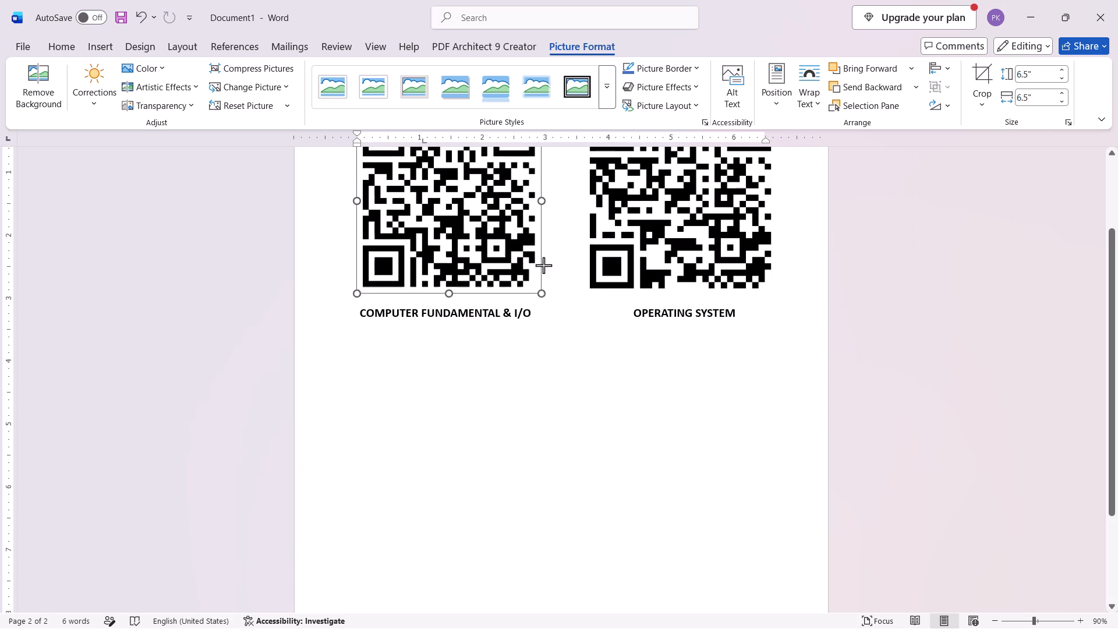
left_click_drag(543, 265, 540, 252)
Move the LibreOffice QR code directly below the COMPUTER FUNDAMENTAL & I/O caption, aligned with that caption.
scroll(505, 282, "up", 3)
left_click_drag(490, 316, 498, 444)
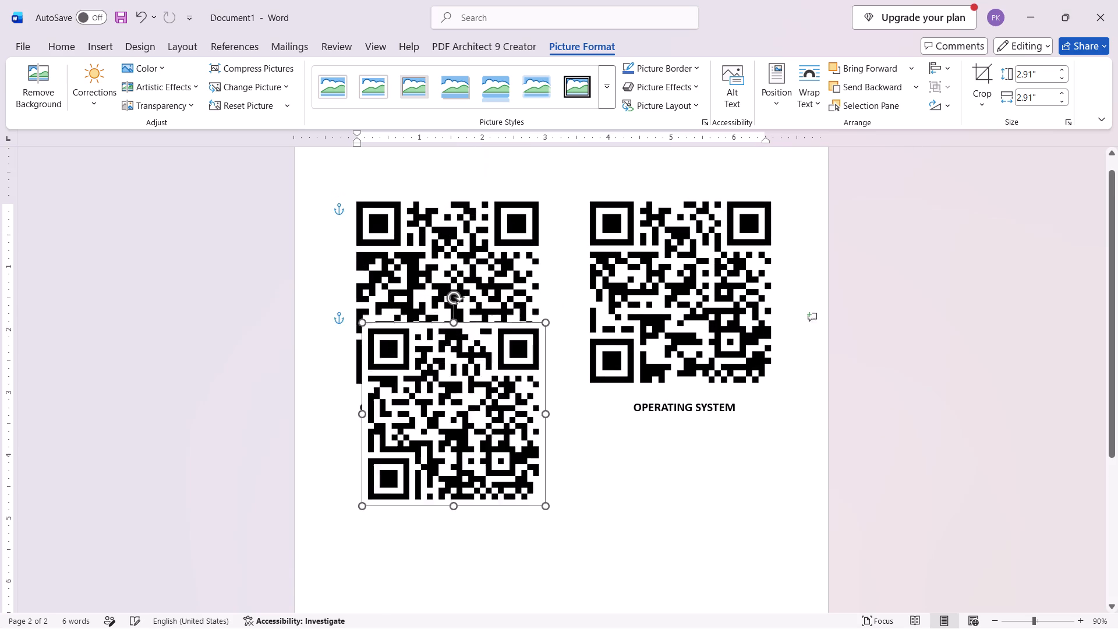
left_click_drag(498, 444, 512, 539)
scroll(501, 456, "down", 5)
left_click_drag(484, 342, 456, 352)
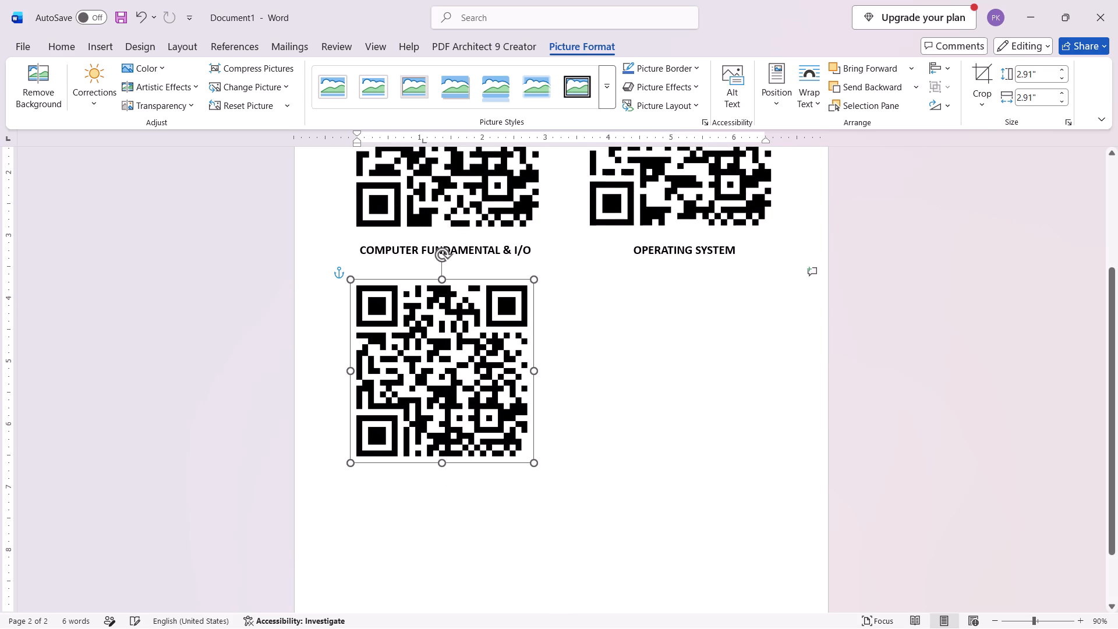
left_click_drag(456, 352, 460, 351)
scroll(614, 364, "down", 9)
left_click(629, 381)
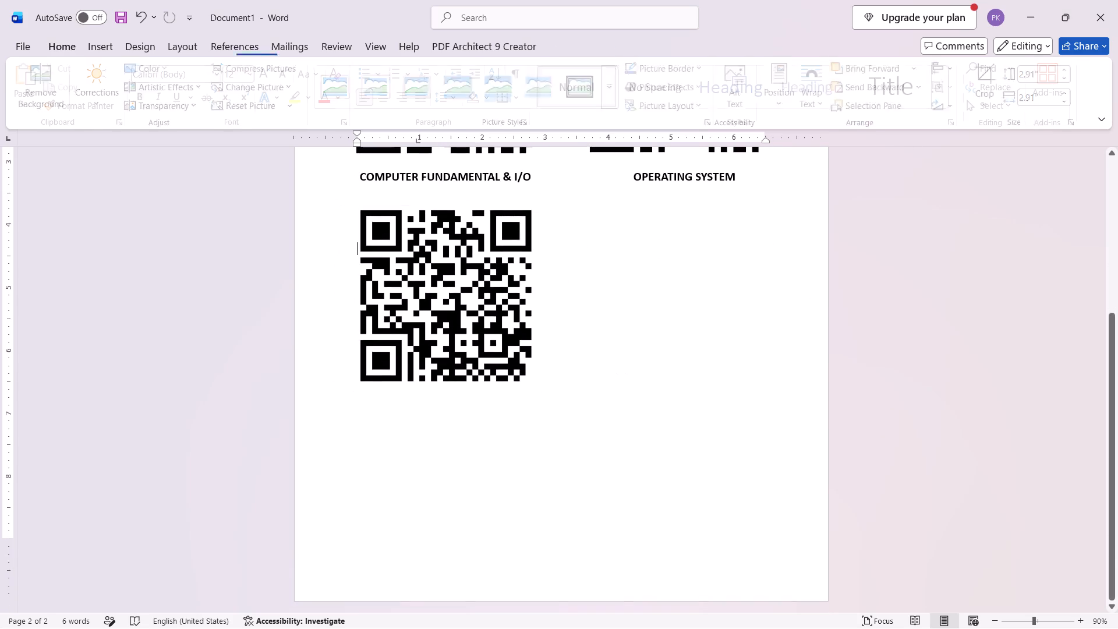
Move the first and the operating system QR codes up, closer to the top edge of the page.
scroll(629, 381, "up", 6)
scroll(587, 354, "up", 2)
left_click(474, 319)
left_click_drag(465, 298, 466, 266)
left_click(673, 306)
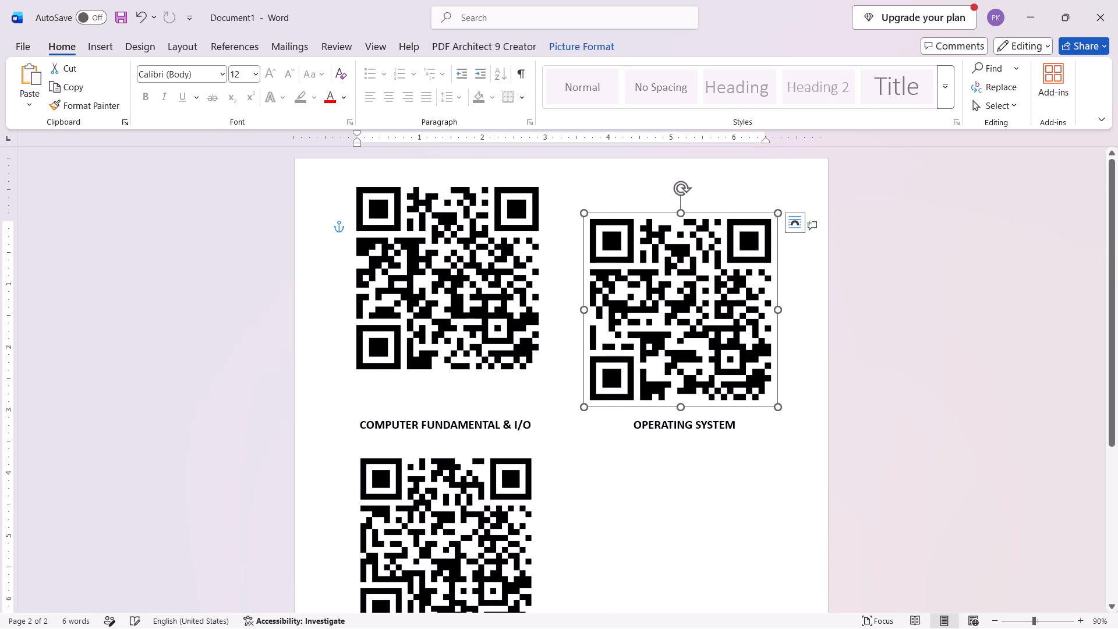
left_click_drag(689, 315, 694, 288)
Delete the empty line above the captions so they sit closer beneath the top two QR codes.
left_click(342, 291)
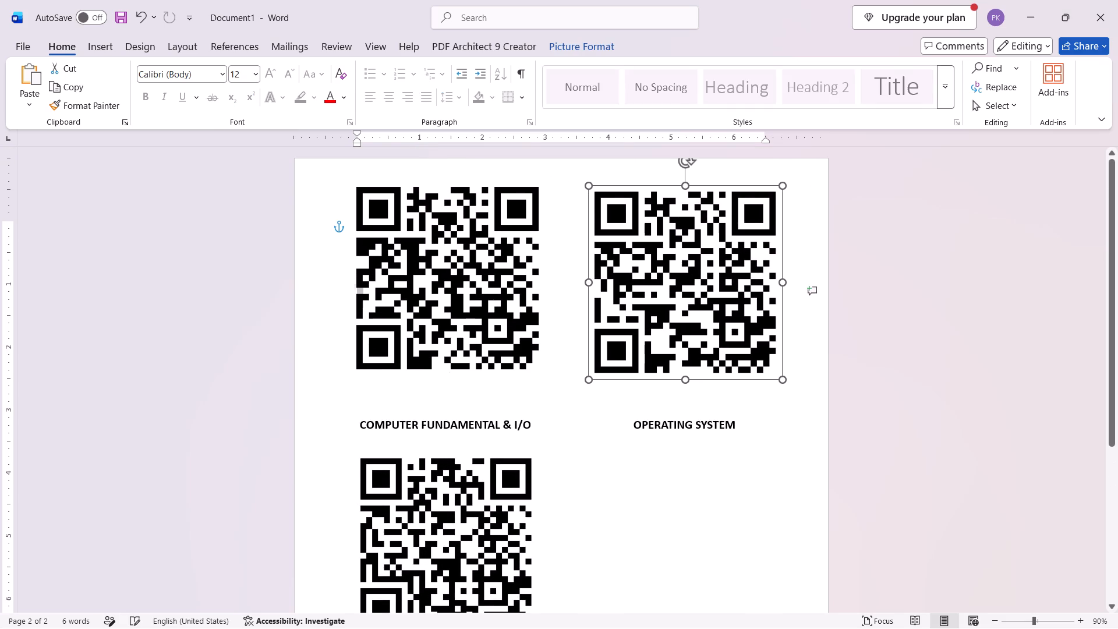
left_click(425, 303)
left_click(350, 417)
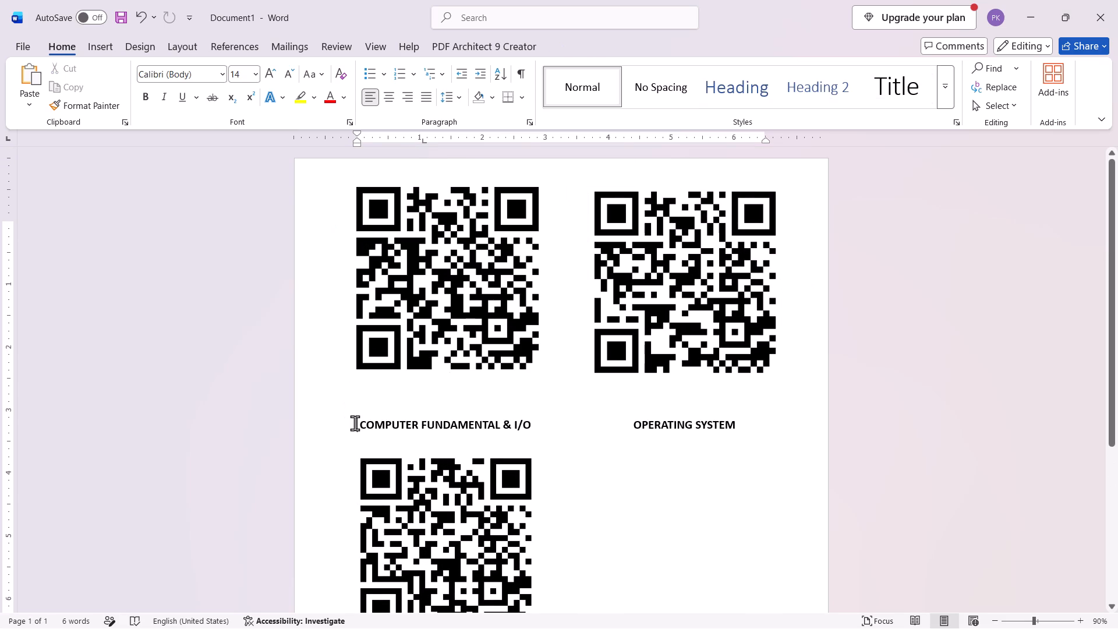
key("BackSpace")
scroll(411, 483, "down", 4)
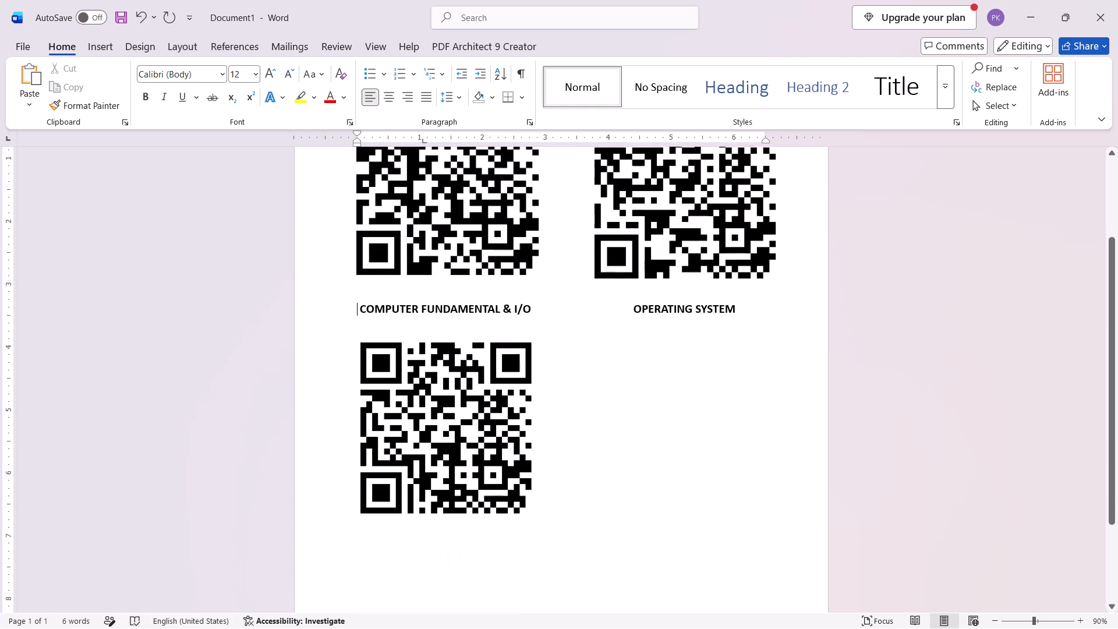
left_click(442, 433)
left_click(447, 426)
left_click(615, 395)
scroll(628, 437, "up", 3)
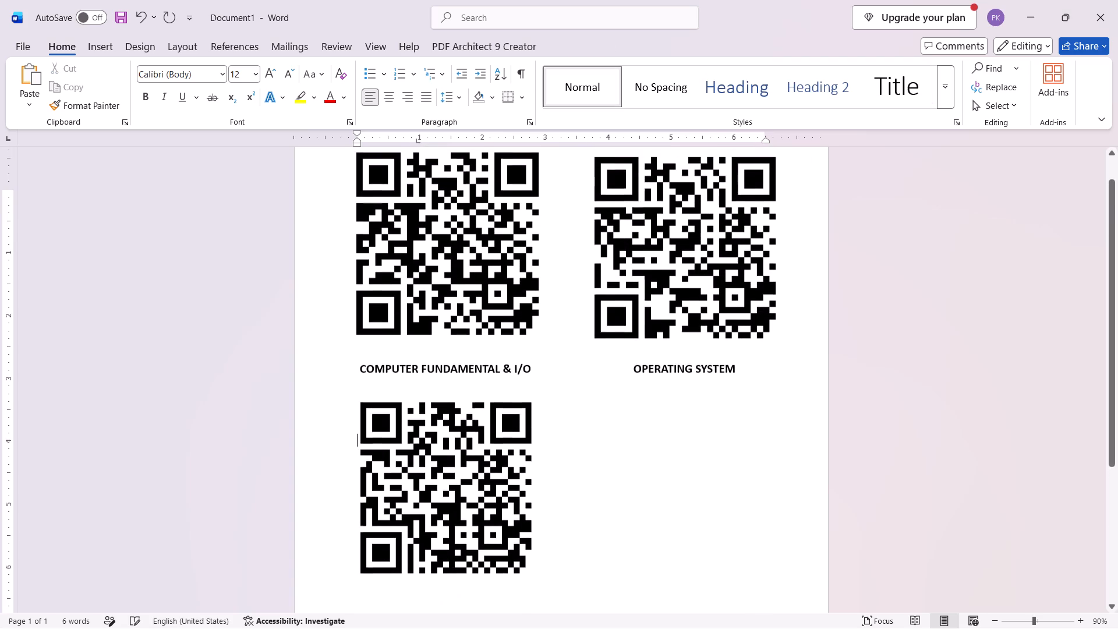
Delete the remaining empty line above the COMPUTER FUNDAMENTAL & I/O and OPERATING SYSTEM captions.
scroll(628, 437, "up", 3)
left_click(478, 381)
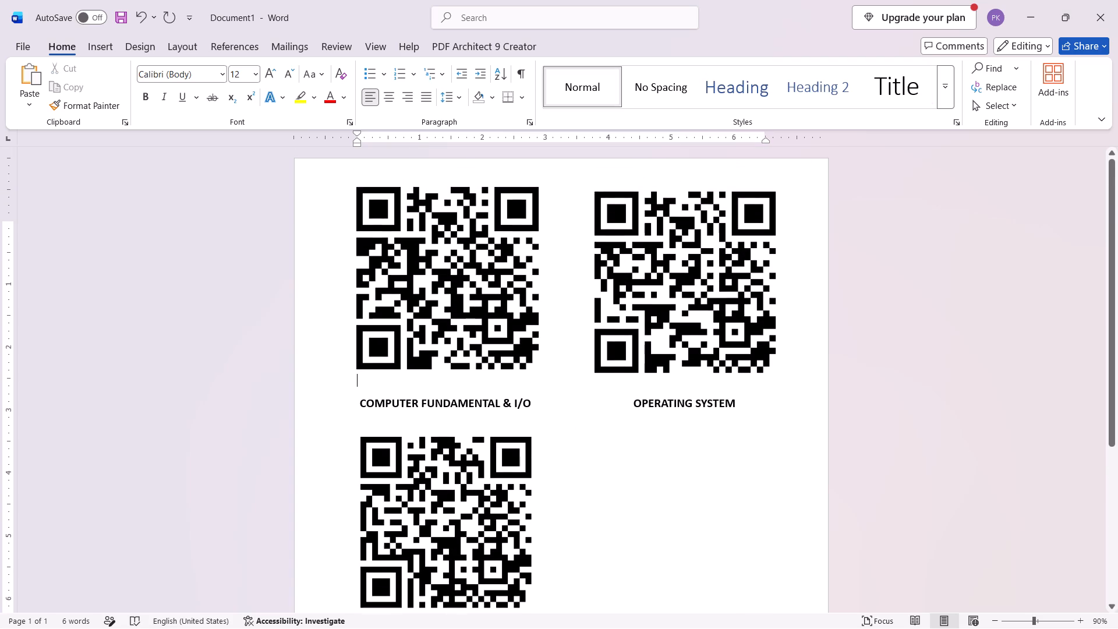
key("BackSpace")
Nudge the operating system QR code slightly up so it lines up with the first QR code.
left_click(671, 354)
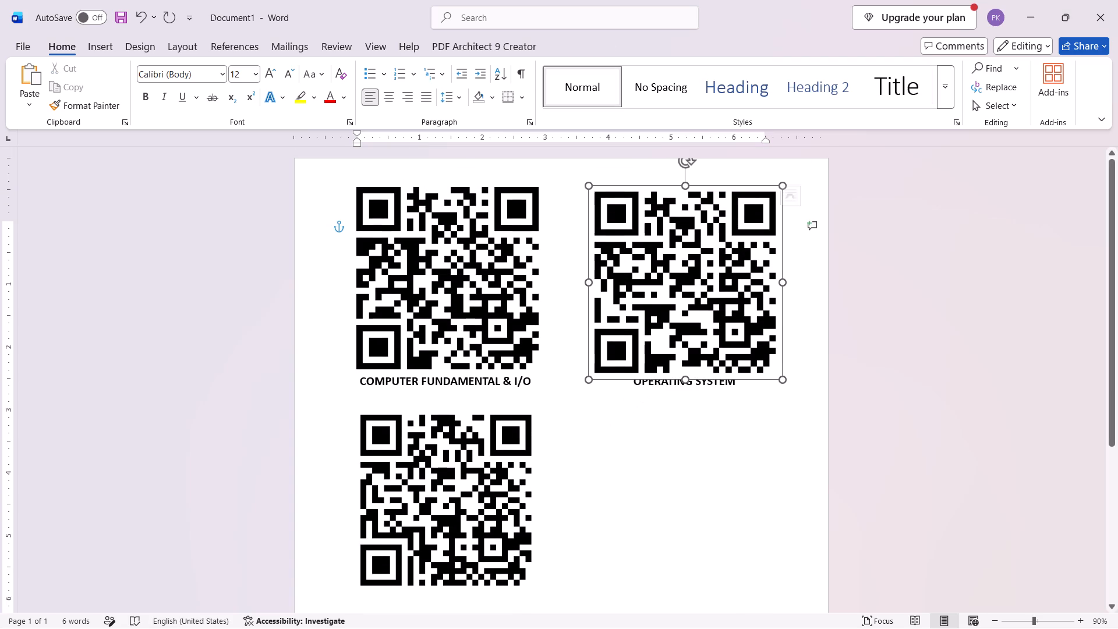
left_click_drag(689, 339, 691, 333)
left_click(827, 464)
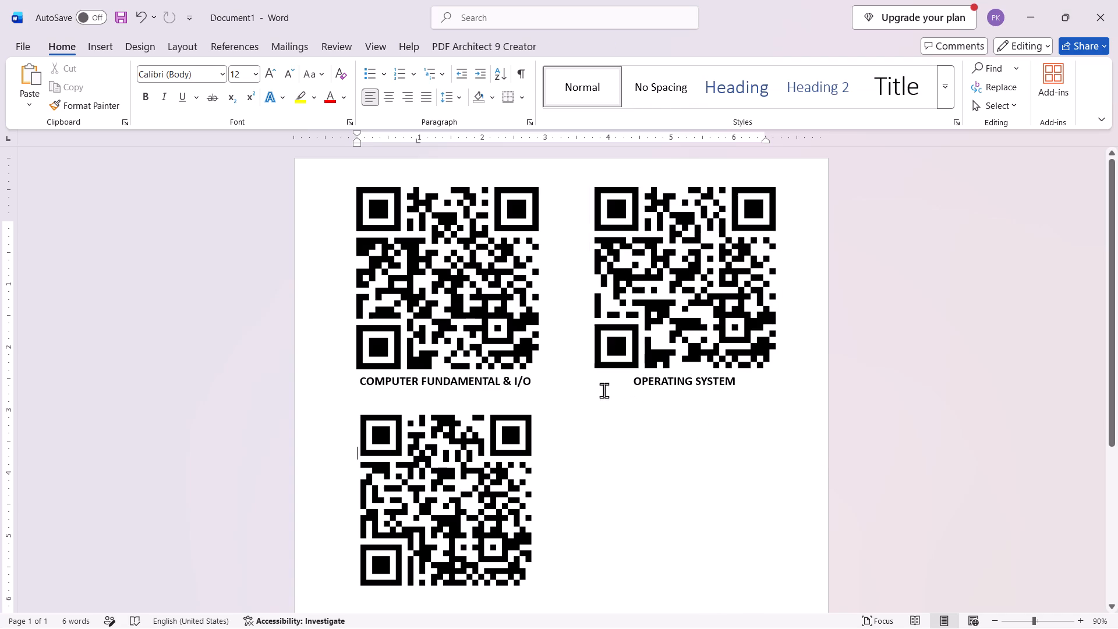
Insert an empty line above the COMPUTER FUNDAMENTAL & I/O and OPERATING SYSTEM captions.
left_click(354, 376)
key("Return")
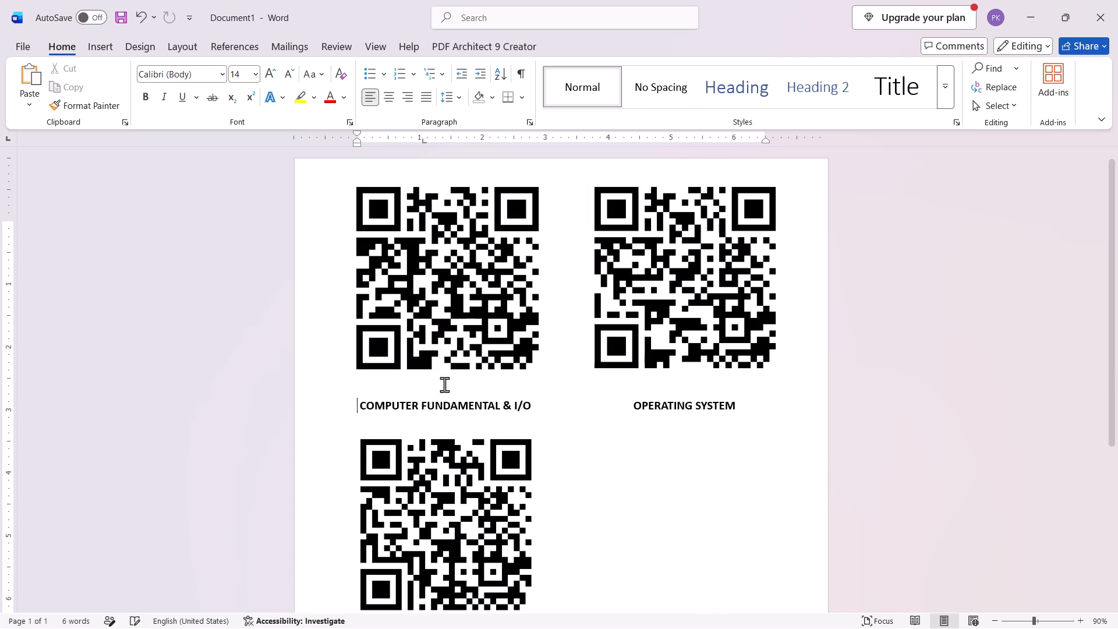
Copy the name "LibreOffice Writer, Calc & Impress Mock Test" from the Downloads folder in File Explorer and return to the Word document.
scroll(655, 447, "down", 2)
left_click(523, 468)
scroll(523, 478, "down", 4)
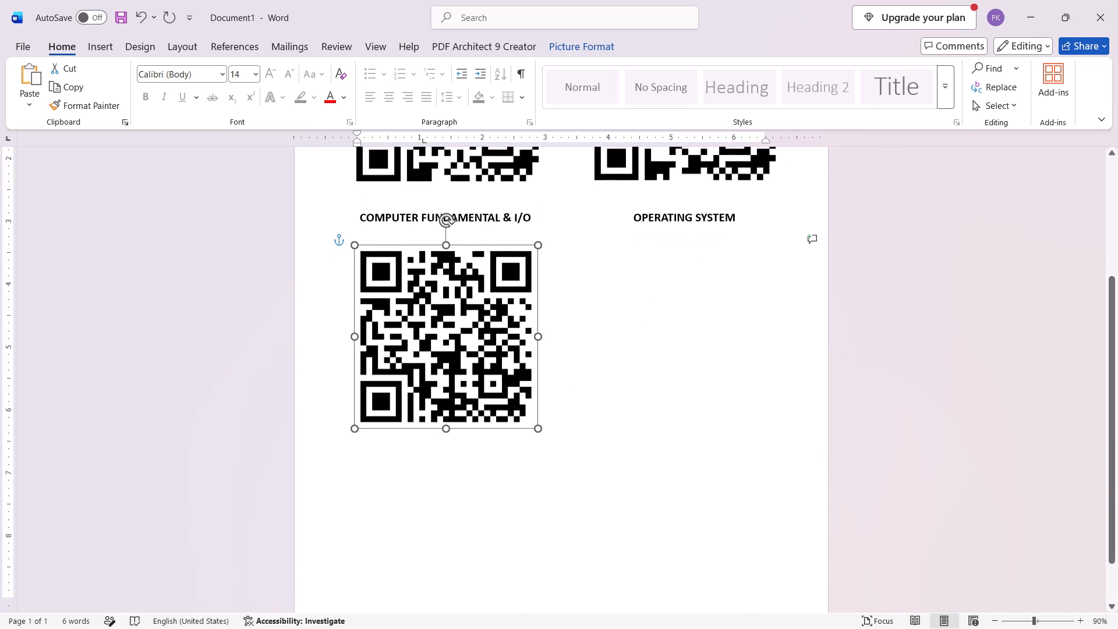
left_click(489, 447)
key("alt+Tab")
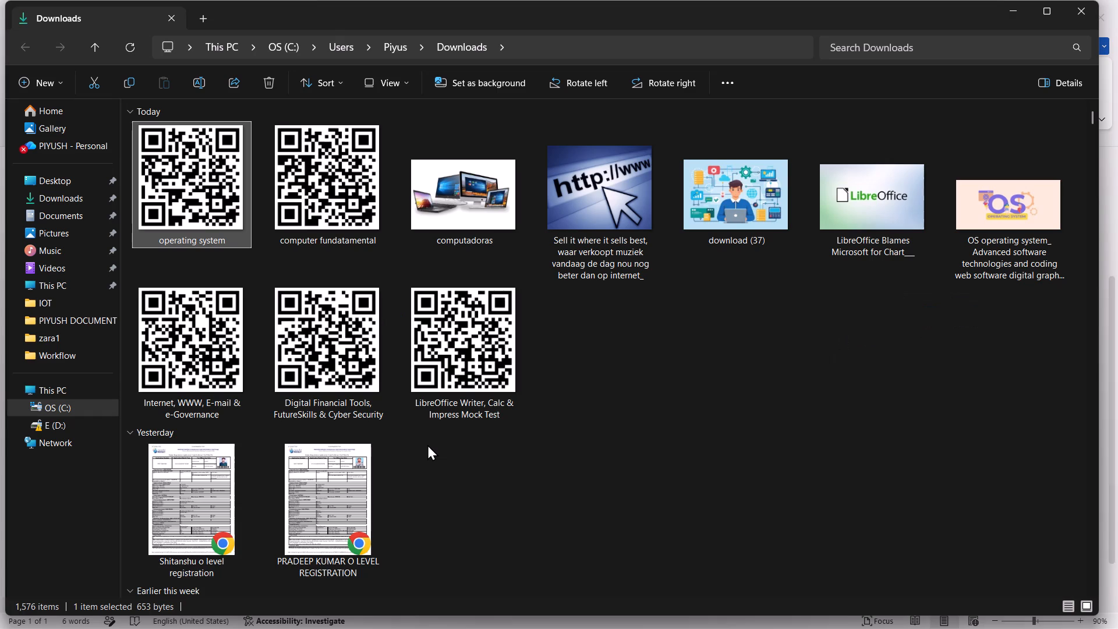
left_click(201, 401)
left_click(354, 412)
left_click(438, 402)
left_click(448, 408)
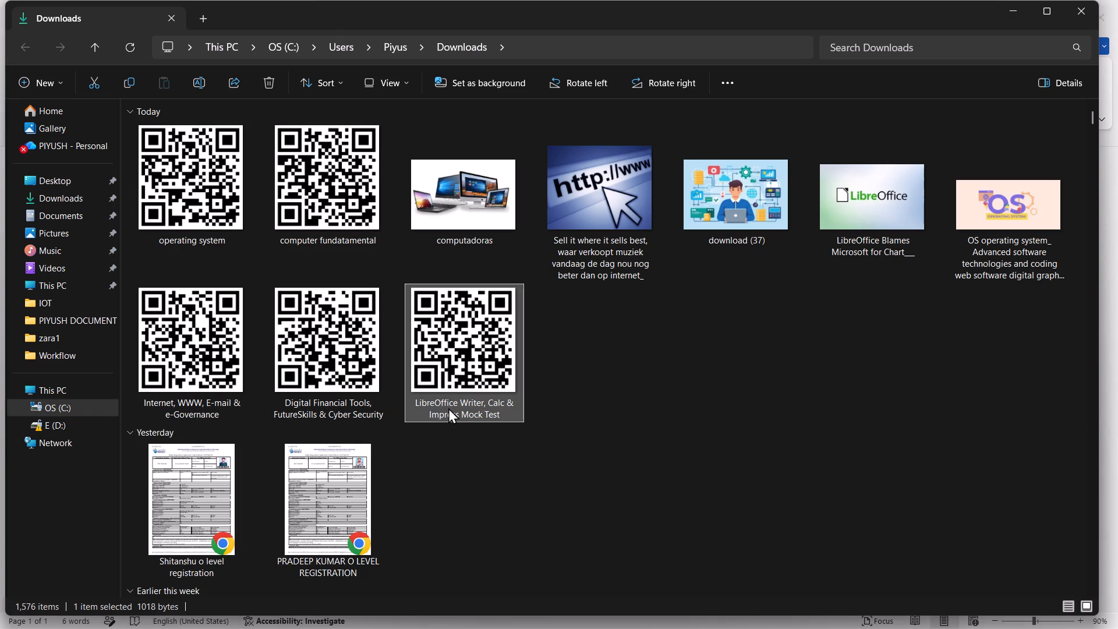
key("ctrl+c")
key("alt+Tab")
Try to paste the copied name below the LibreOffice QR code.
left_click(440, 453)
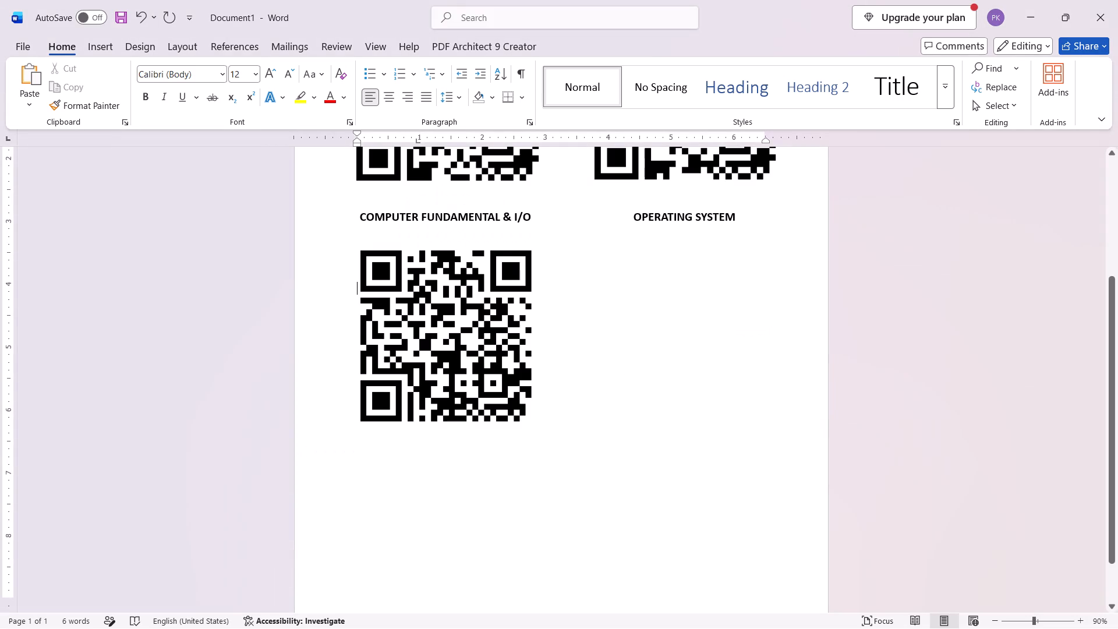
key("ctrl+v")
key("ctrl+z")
Paste "LibreOffice Writer, Calc & Impress Mock Test" as a caption on the line directly below the LibreOffice QR code.
double_click(373, 448)
key("ctrl+v")
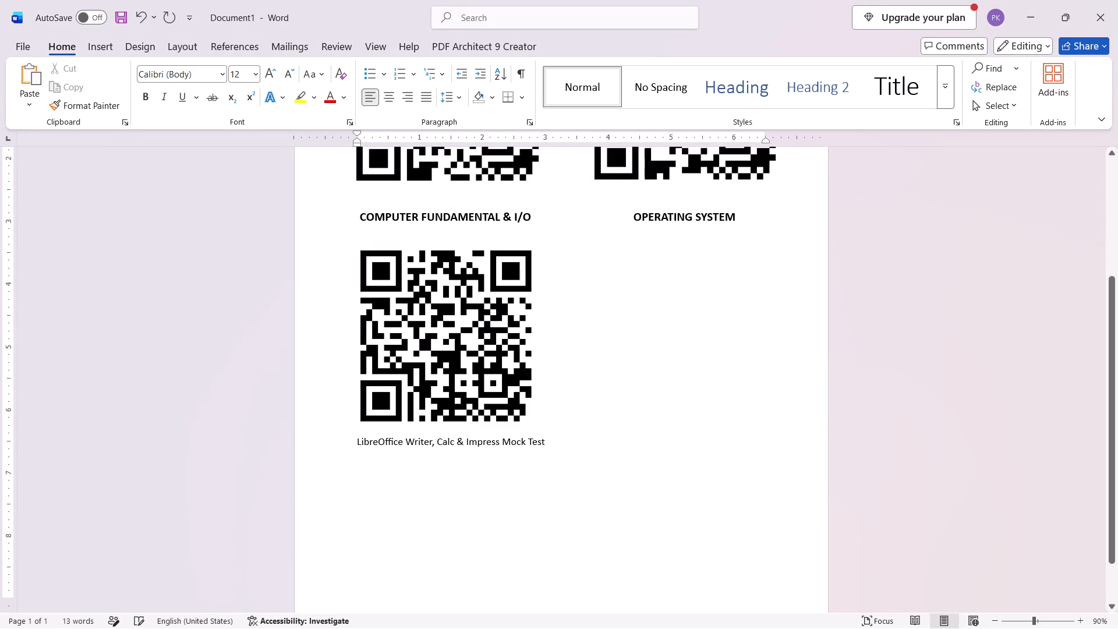
Delete the words "Mock Test" from the end of the LibreOffice caption.
left_click(542, 442)
left_click_drag(549, 441, 506, 441)
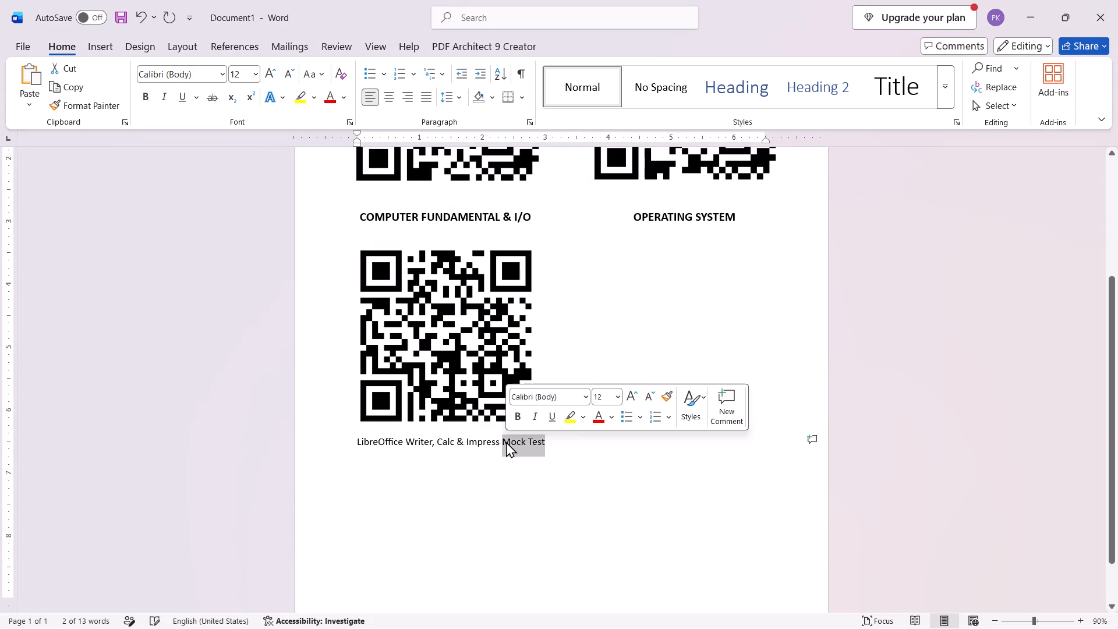
key("BackSpace")
Make the "LibreOffice Writer, Calc & Impress" caption bold and convert it to uppercase.
left_click_drag(523, 443, 314, 433)
left_click(484, 450)
left_click_drag(507, 443, 317, 443)
key("ctrl+b")
left_click(341, 450)
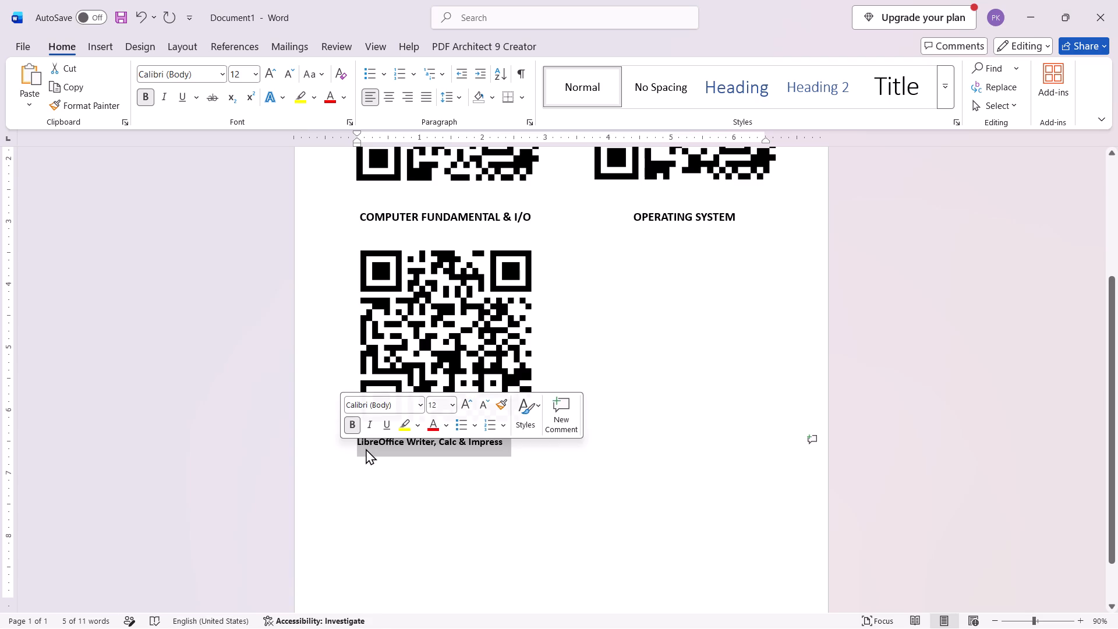
left_click(366, 448)
left_click_drag(357, 447, 542, 446)
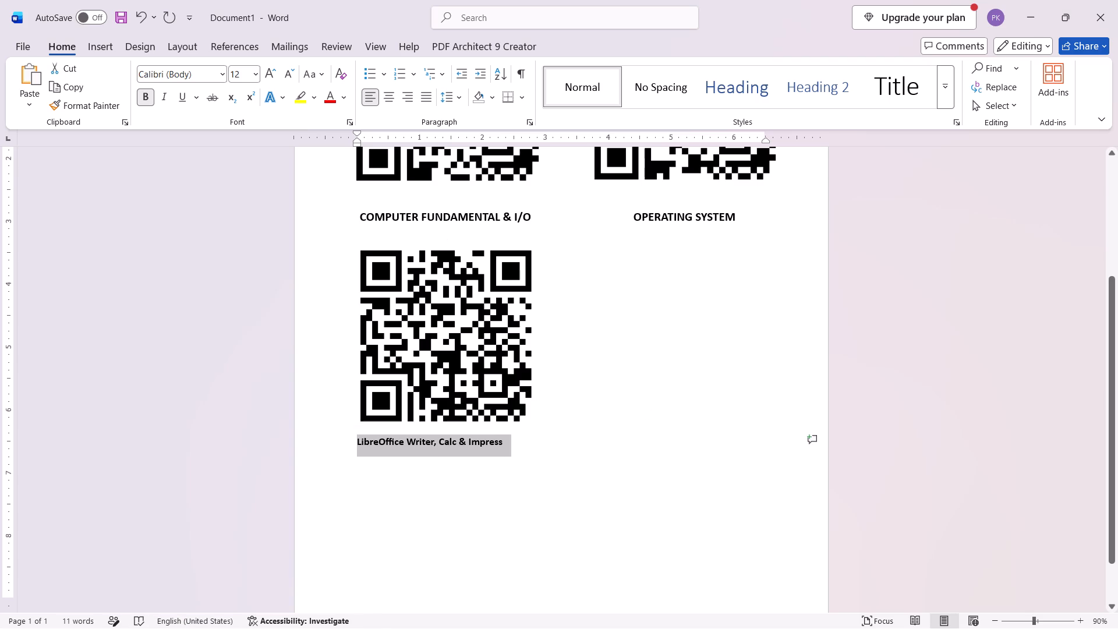
left_click(307, 78)
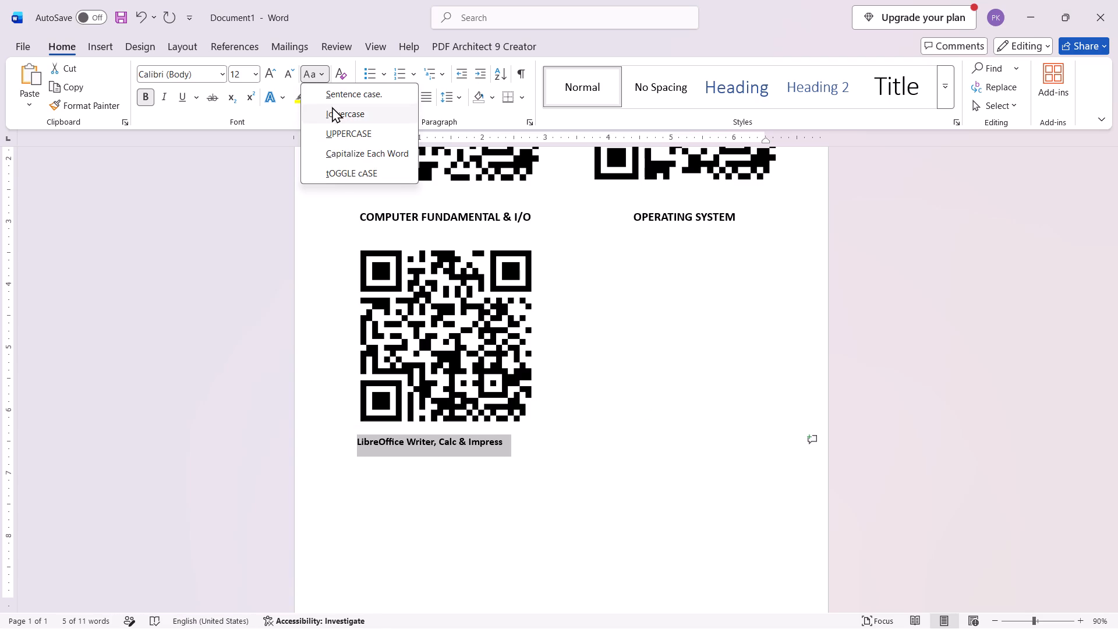
left_click(344, 133)
left_click(575, 460)
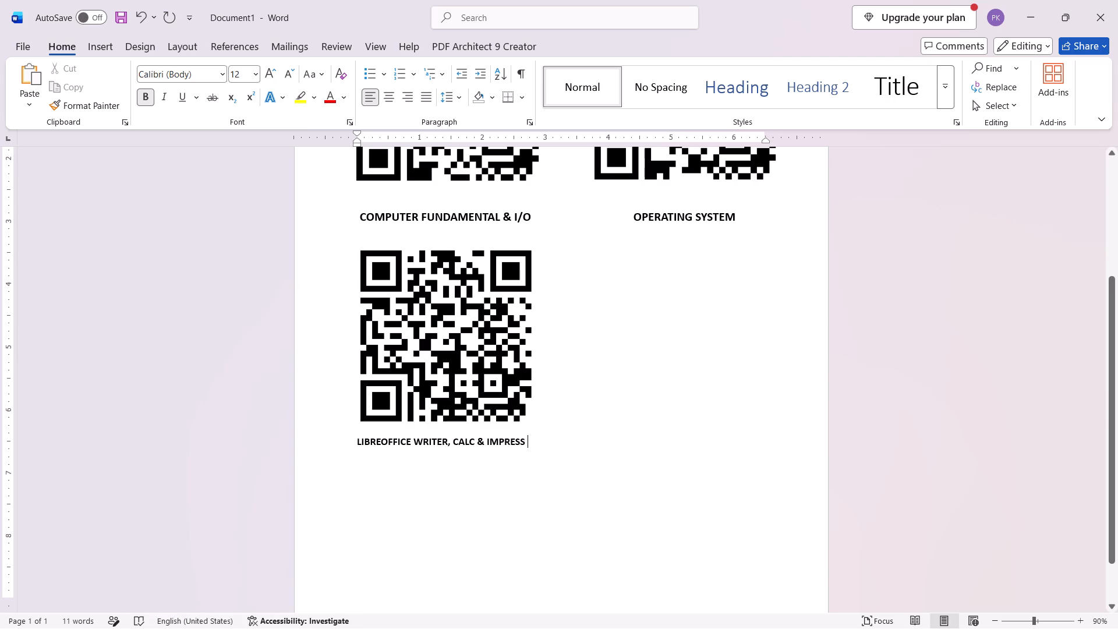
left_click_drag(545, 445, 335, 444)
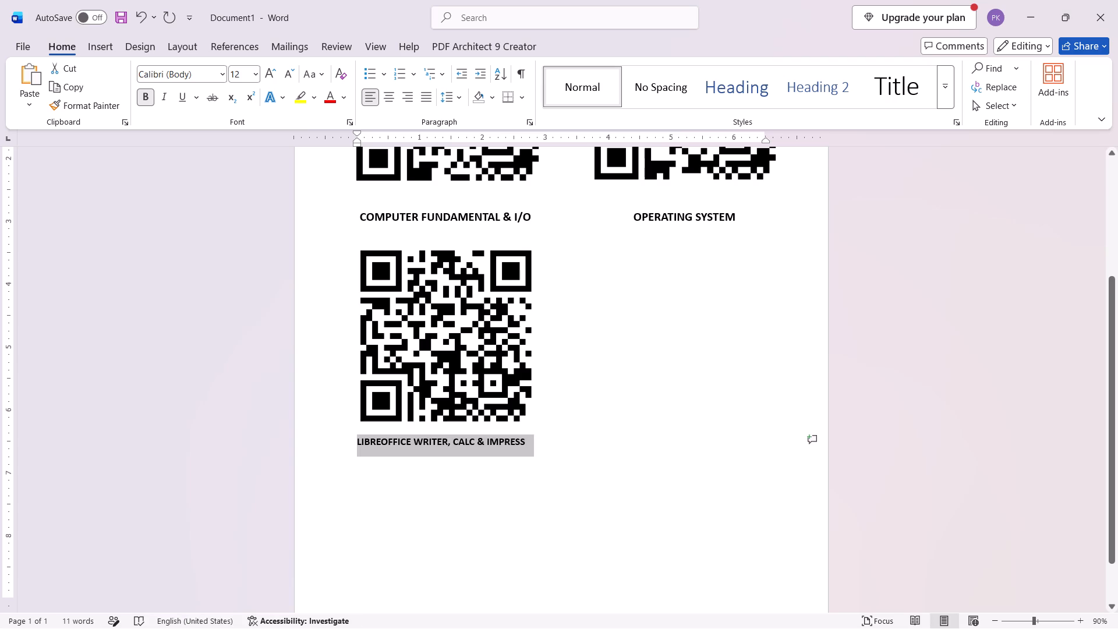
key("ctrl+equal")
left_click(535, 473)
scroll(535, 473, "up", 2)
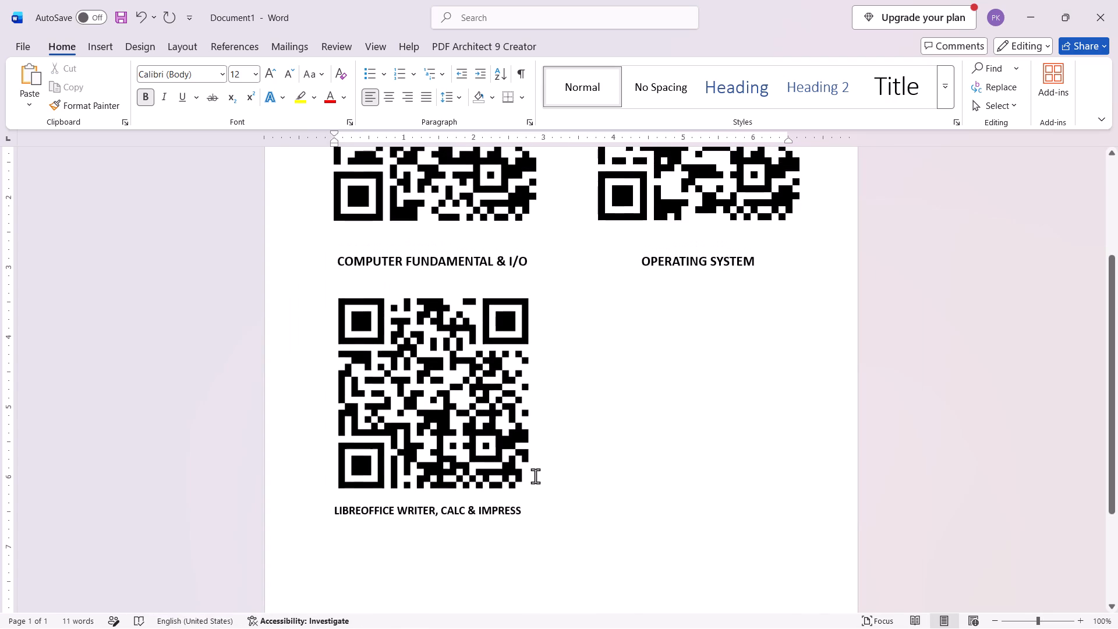
Insert the "Internet, WWW, E-mail & e-Governance" QR code picture from the Downloads folder.
left_click(597, 374)
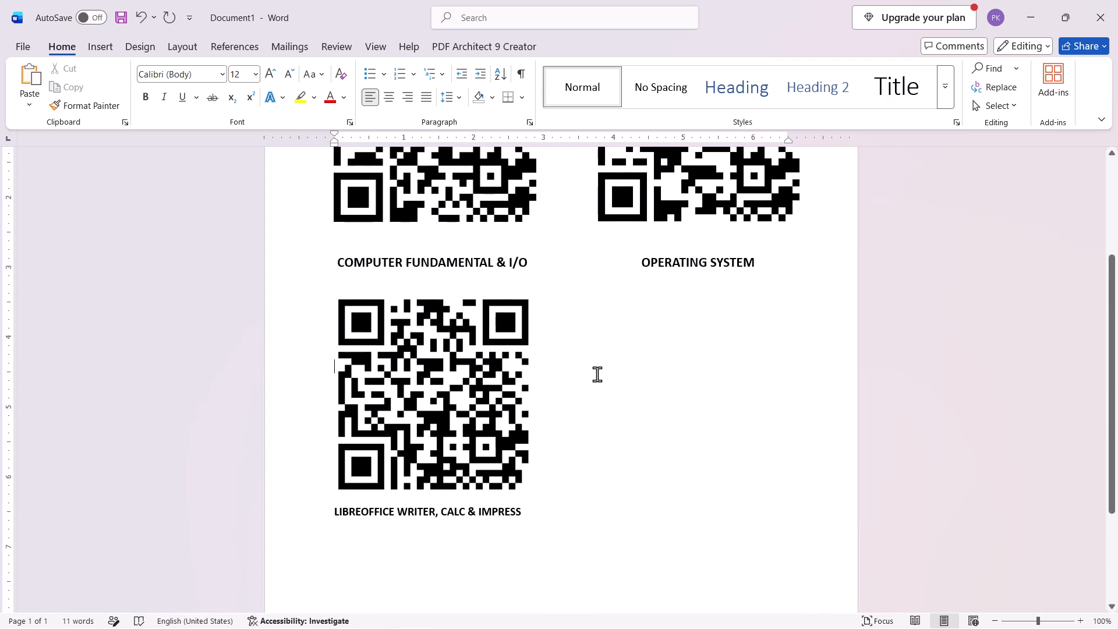
scroll(597, 374, "up", 4)
scroll(597, 374, "down", 4)
left_click(516, 388)
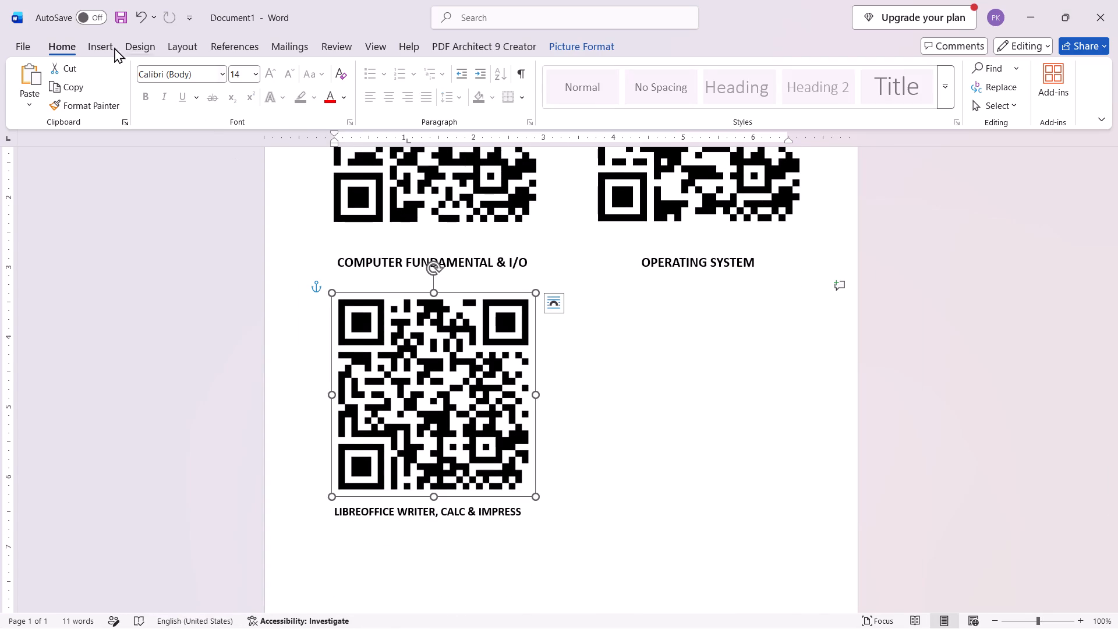
left_click(97, 41)
left_click(155, 94)
left_click(175, 141)
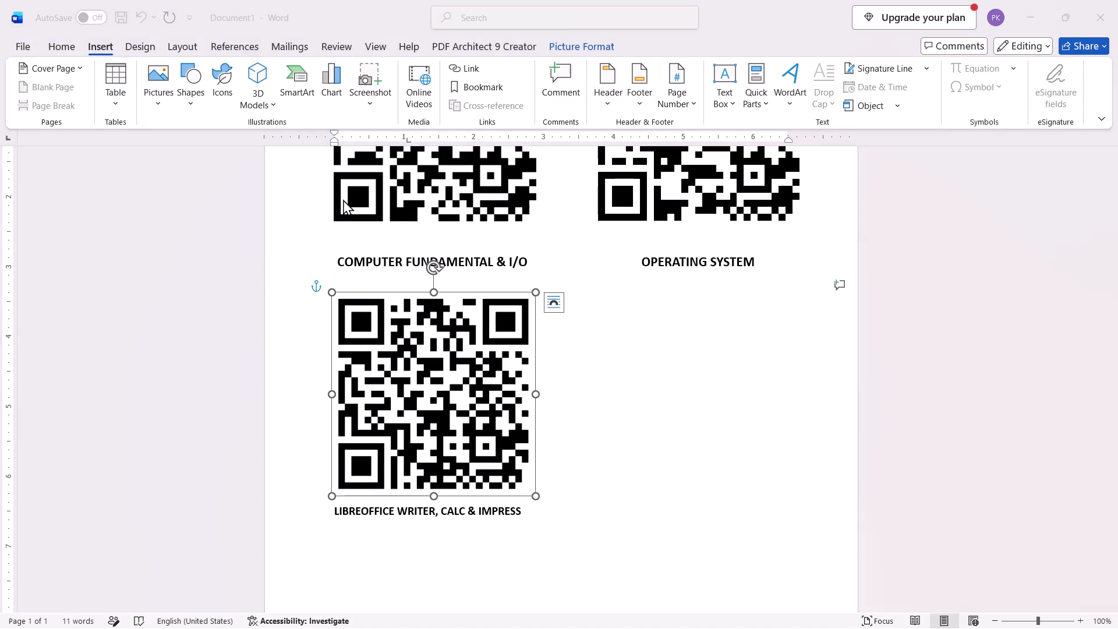
scroll(378, 210, "down", 1)
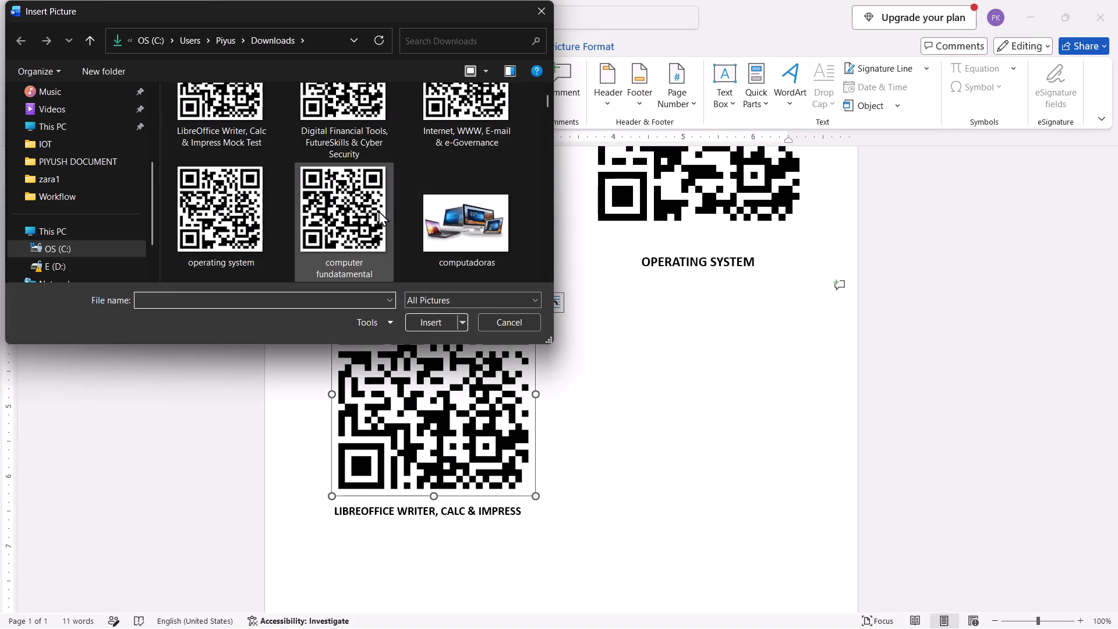
left_click(344, 217)
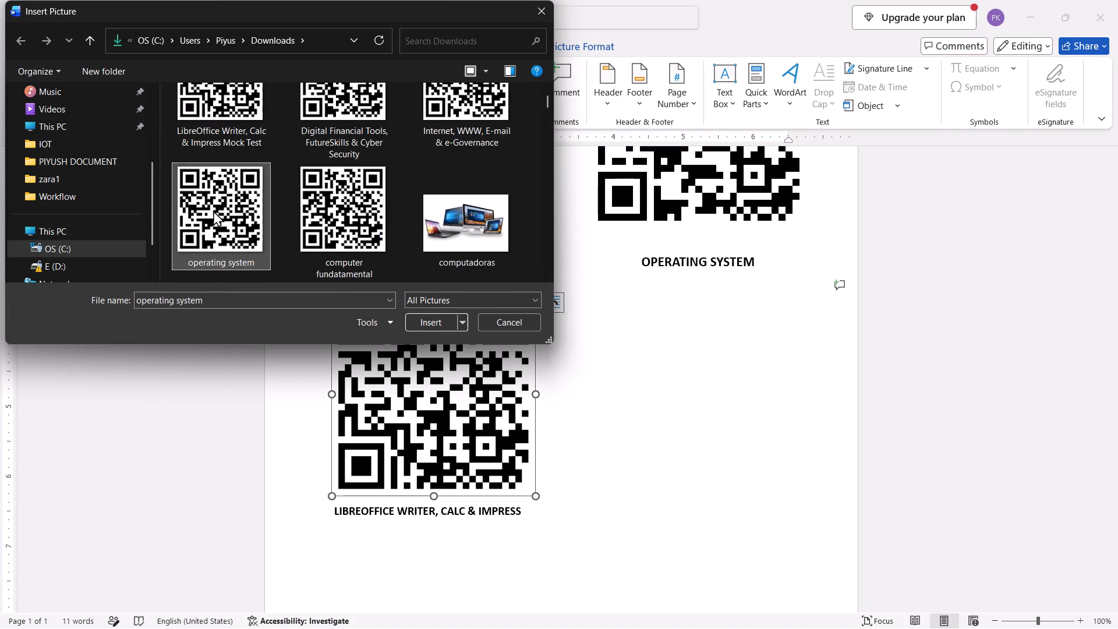
left_click(213, 210)
scroll(338, 215, "up", 1)
left_click(218, 151)
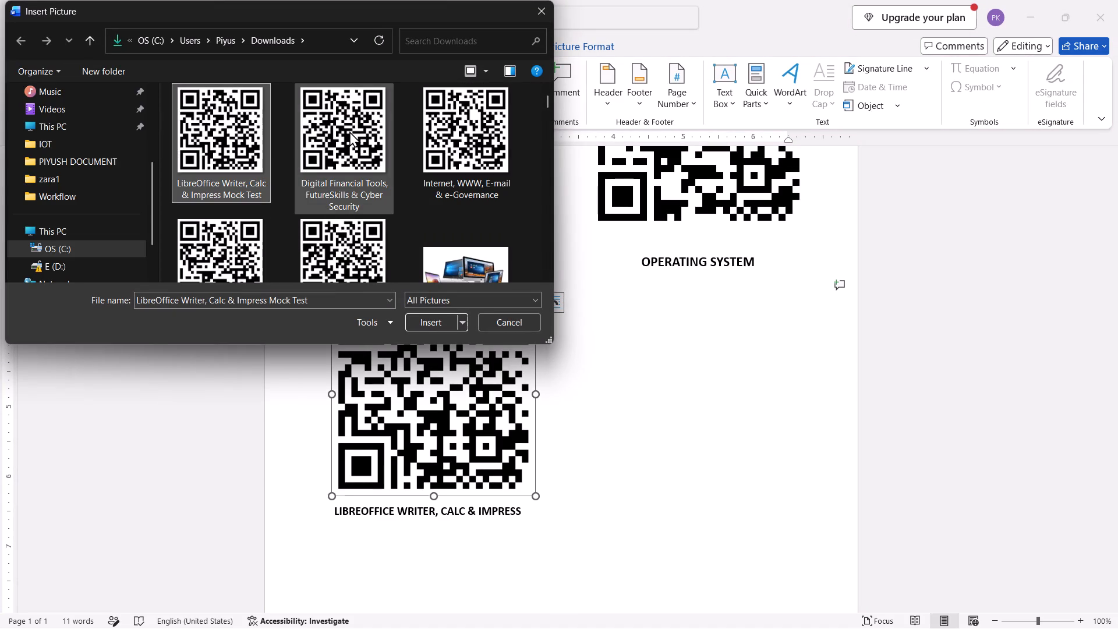
double_click(480, 143)
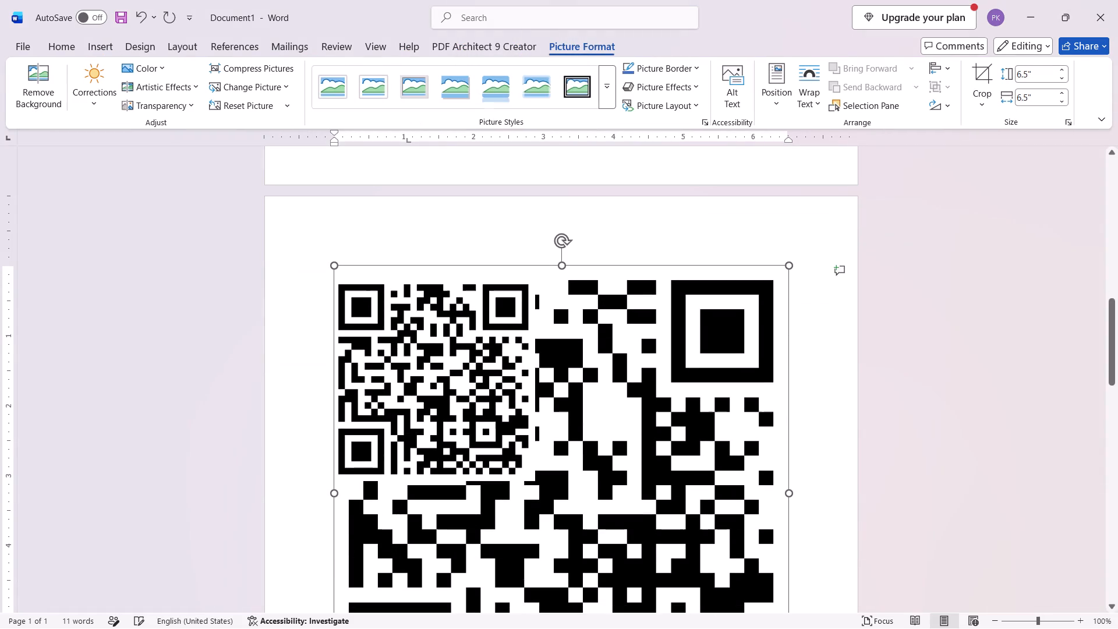
Wrap the Internet QR code In Front of Text and shrink it to about 3.05 inches square below the OPERATING SYSTEM caption.
left_click(815, 276)
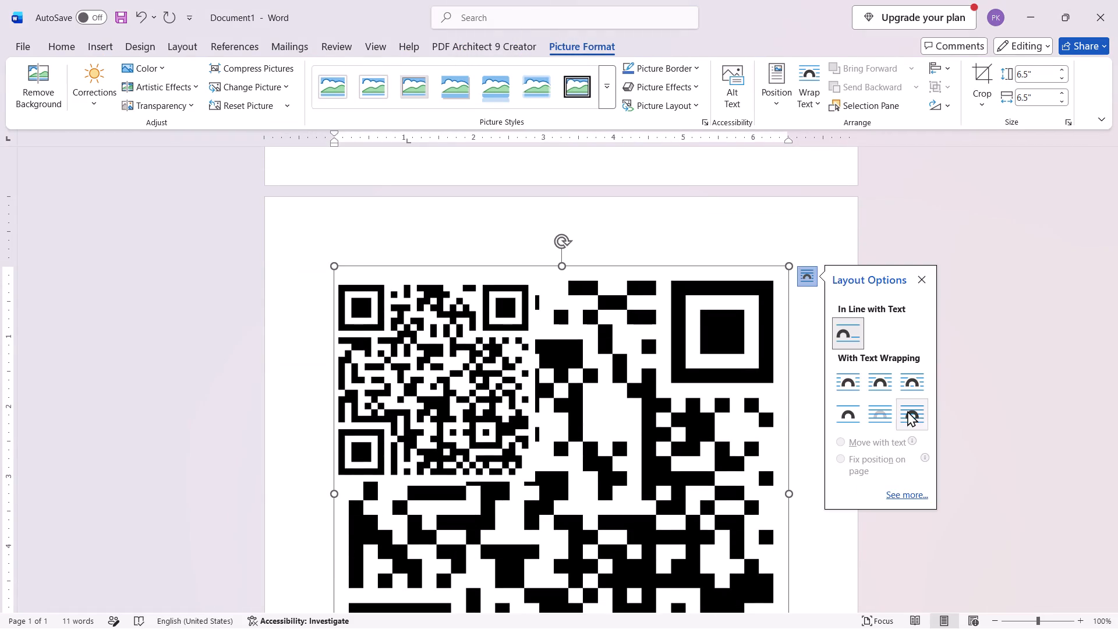
left_click(907, 411)
left_click_drag(789, 356, 606, 200)
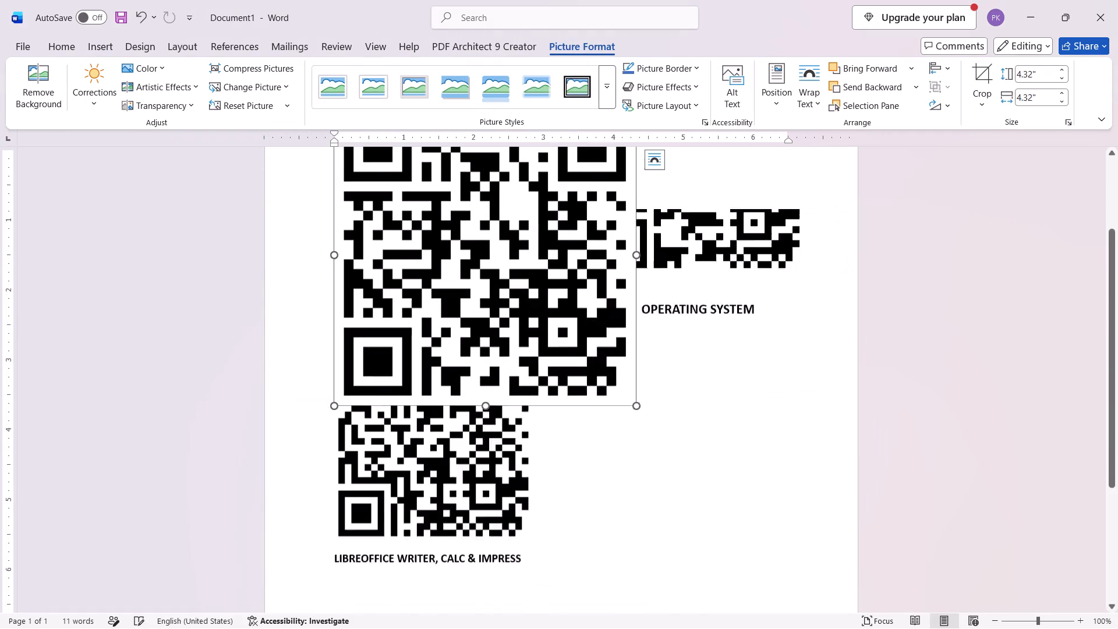
left_click_drag(519, 218, 745, 444)
scroll(745, 420, "down", 3)
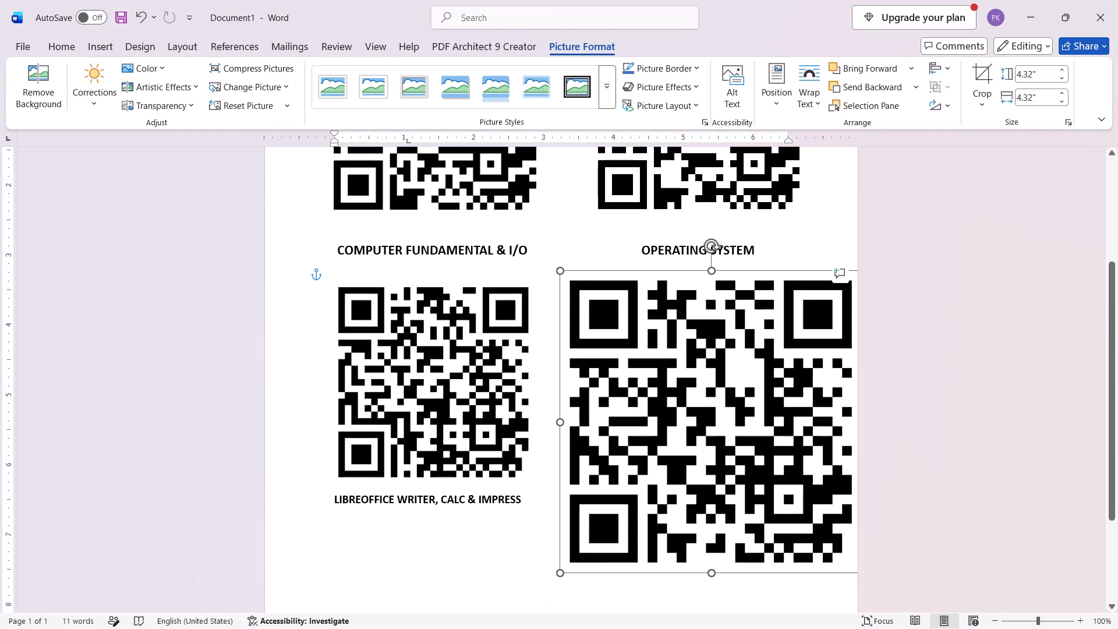
left_click_drag(561, 573, 683, 480)
Lay the Internet QR code over the LibreOffice one for comparison and shrink it to about 2.75 inches square.
left_click_drag(748, 415, 468, 434)
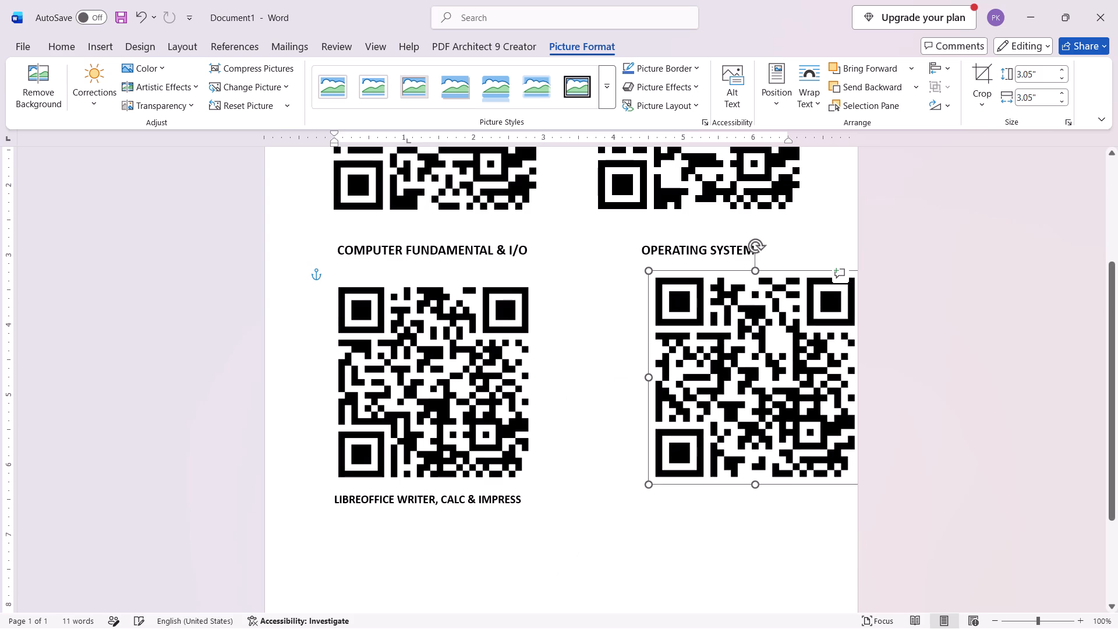
left_click_drag(468, 434, 440, 431)
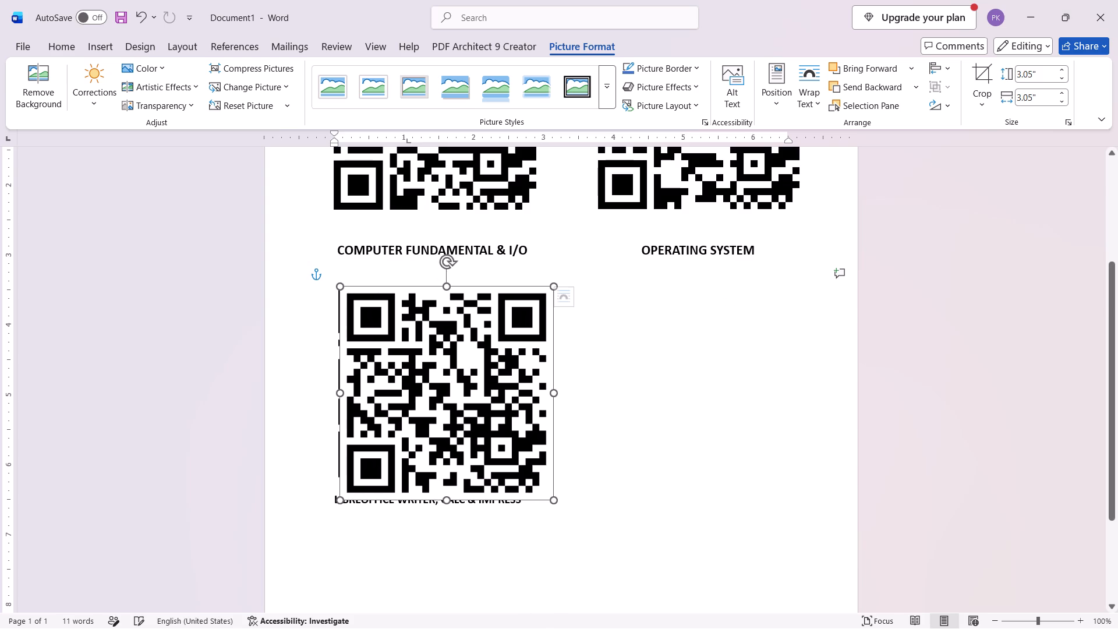
left_click_drag(558, 497, 532, 479)
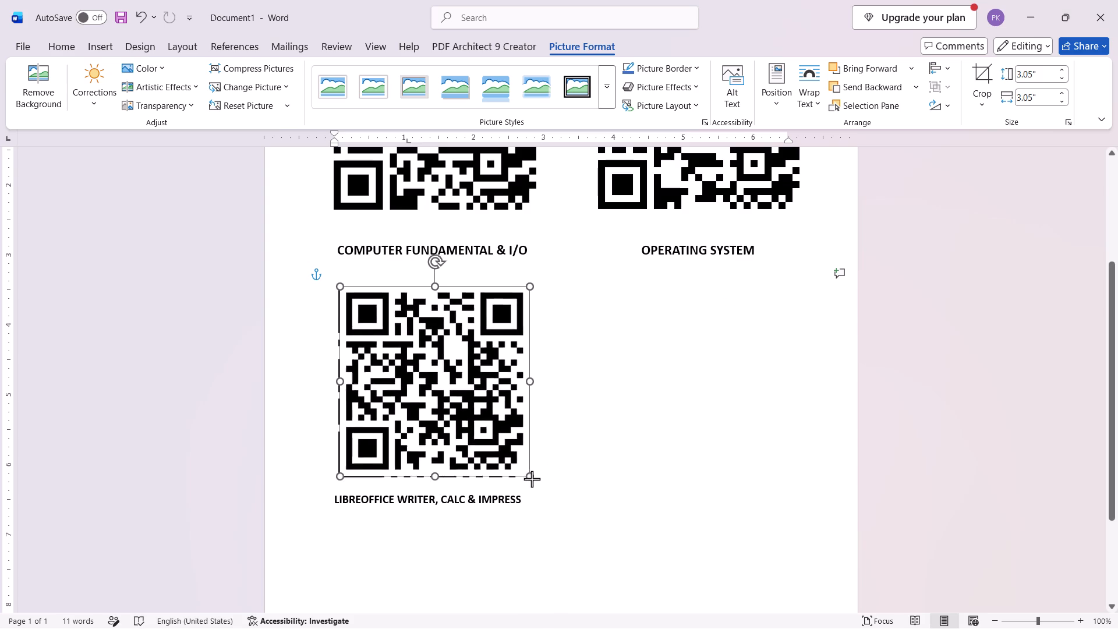
left_click_drag(532, 479, 532, 479)
Move the Internet QR code beside the LibreOffice one, directly below the OPERATING SYSTEM caption.
left_click_drag(450, 400, 705, 404)
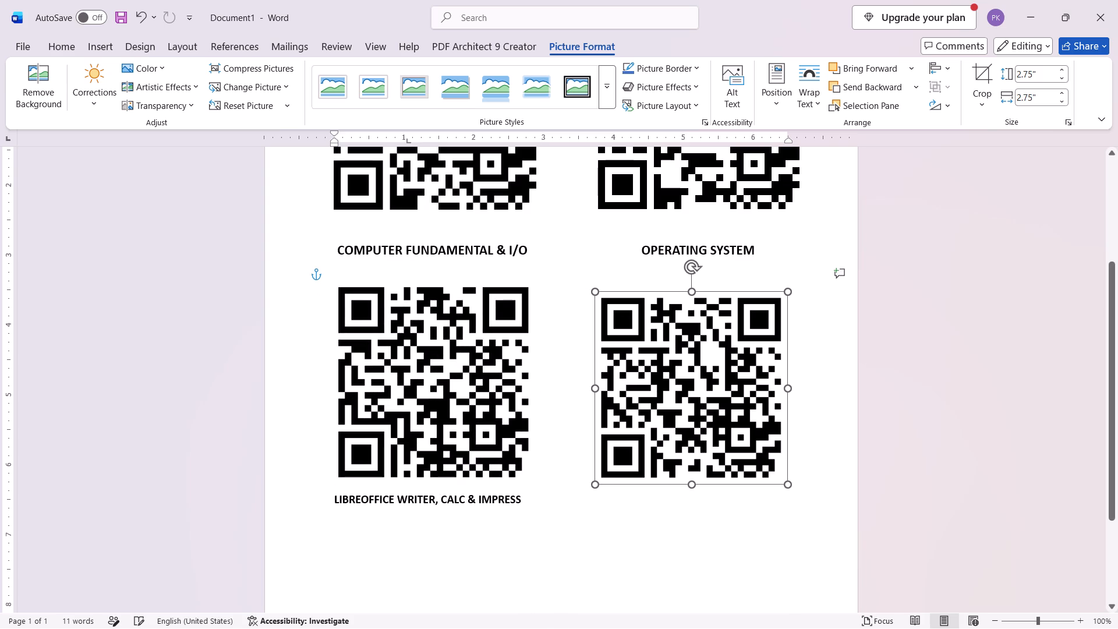
left_click_drag(705, 404, 710, 404)
scroll(721, 403, "down", 2)
left_click(840, 347)
scroll(840, 346, "up", 2)
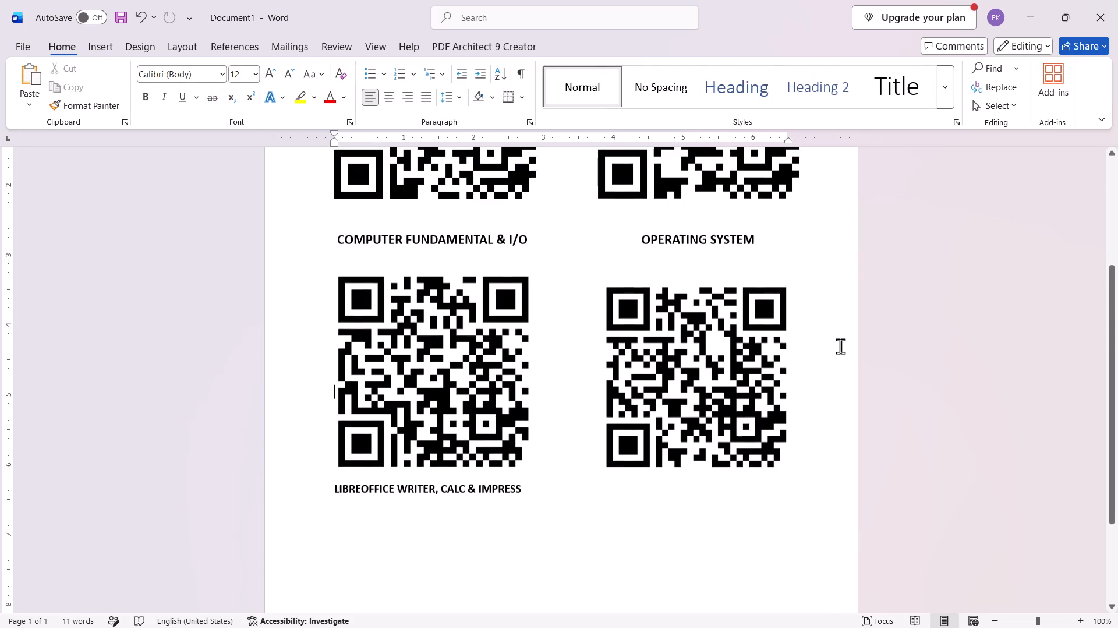
Enlarge the Internet QR code slightly so its size and top edge match the neighbouring LibreOffice QR code.
left_click(771, 361)
left_click_drag(796, 292, 809, 292)
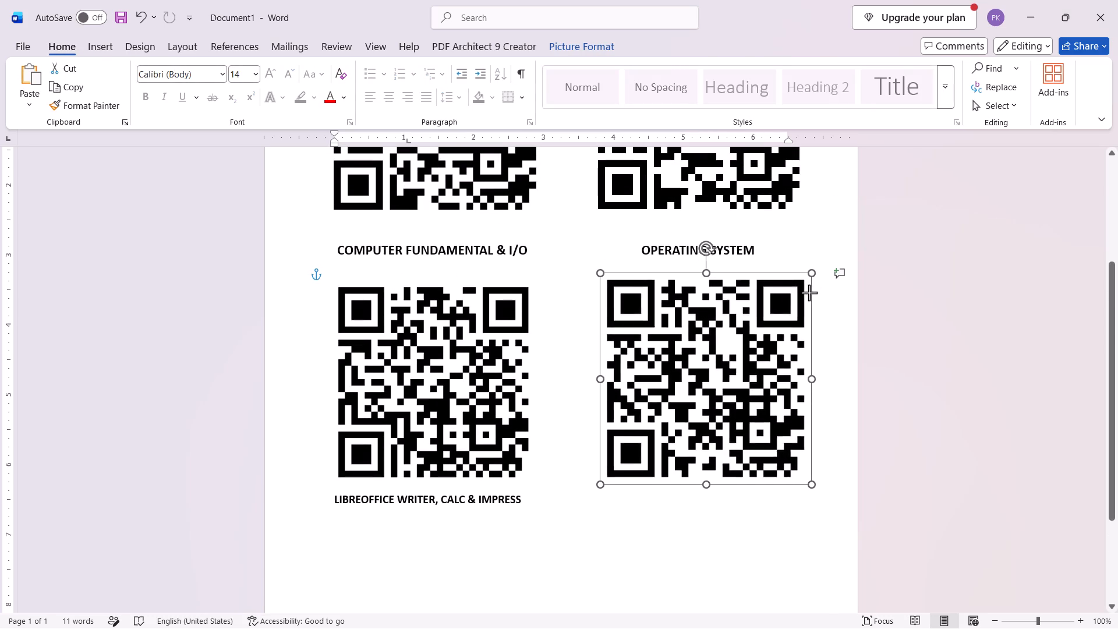
left_click_drag(809, 292, 802, 300)
left_click(851, 364)
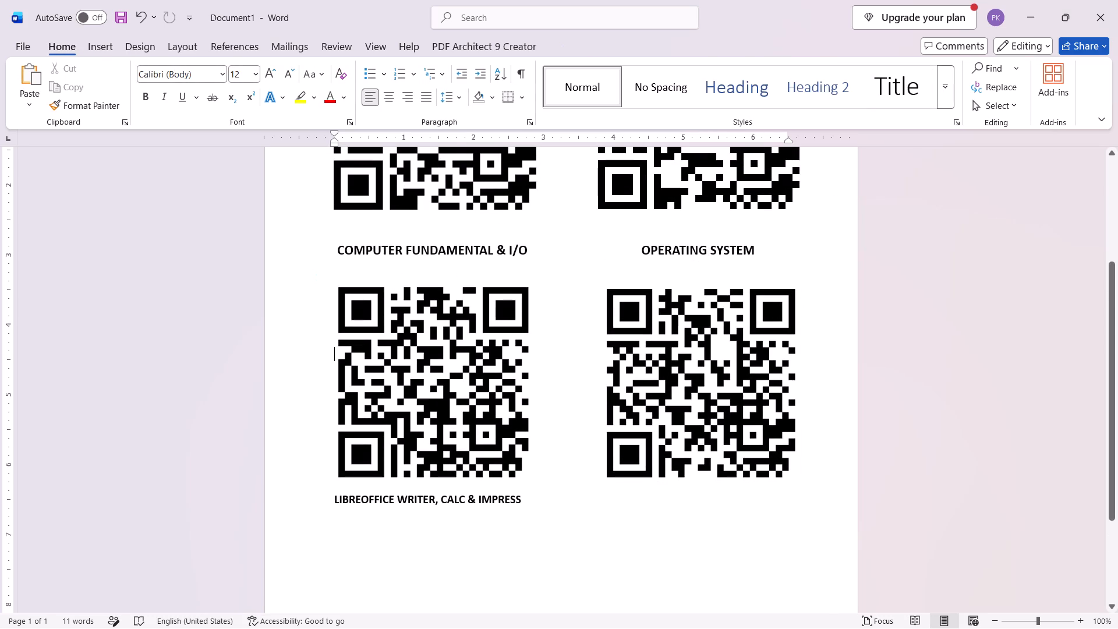
Increase the font size of the LIBREOFFICE WRITER, CALC & IMPRESS caption to 14.
scroll(654, 469, "up", 3)
left_click(692, 366)
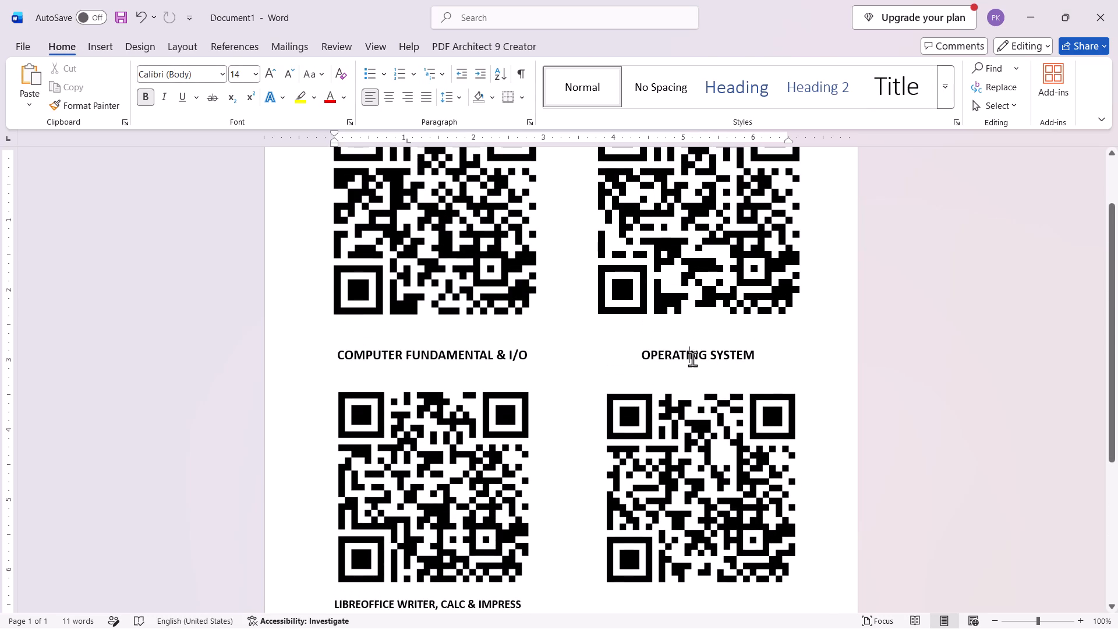
left_click(692, 358)
scroll(606, 429, "down", 3)
left_click(459, 508)
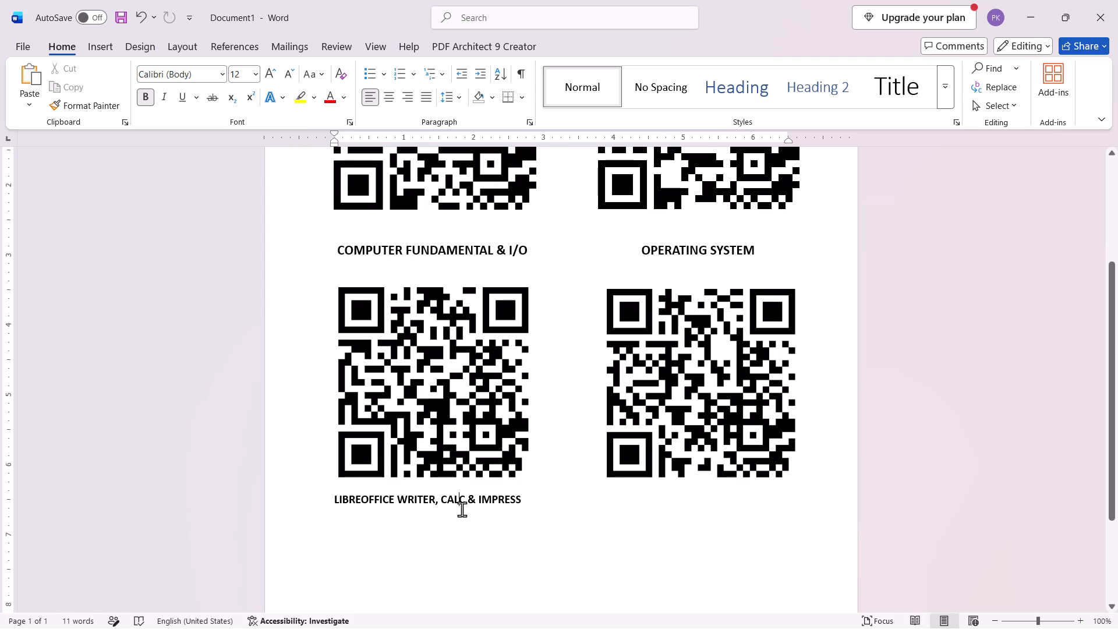
left_click_drag(522, 500, 322, 497)
left_click(274, 79)
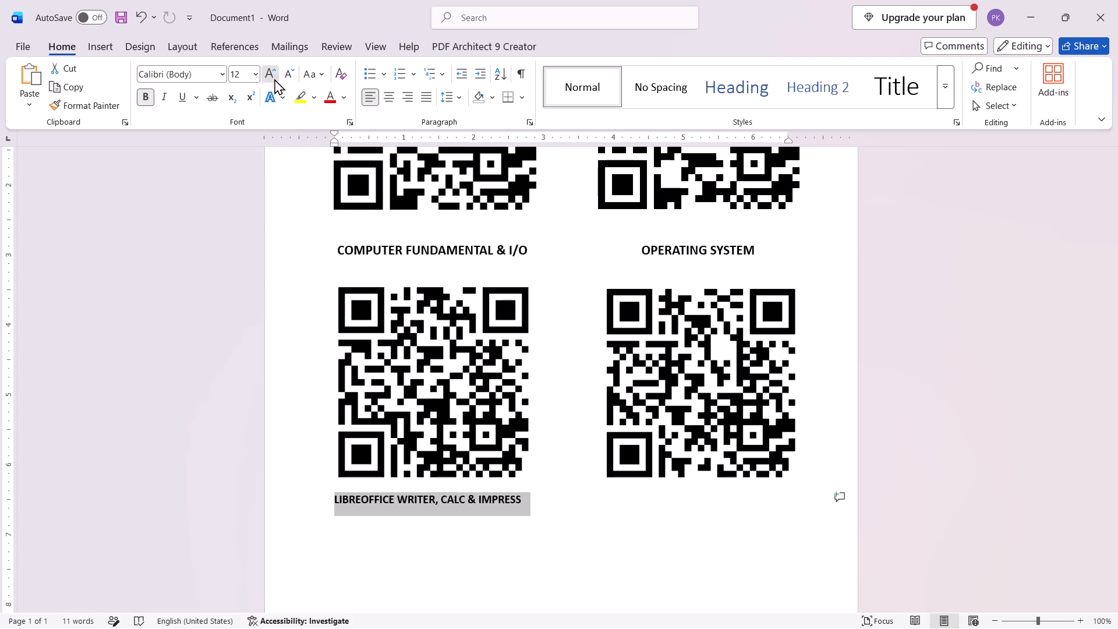
left_click(565, 469)
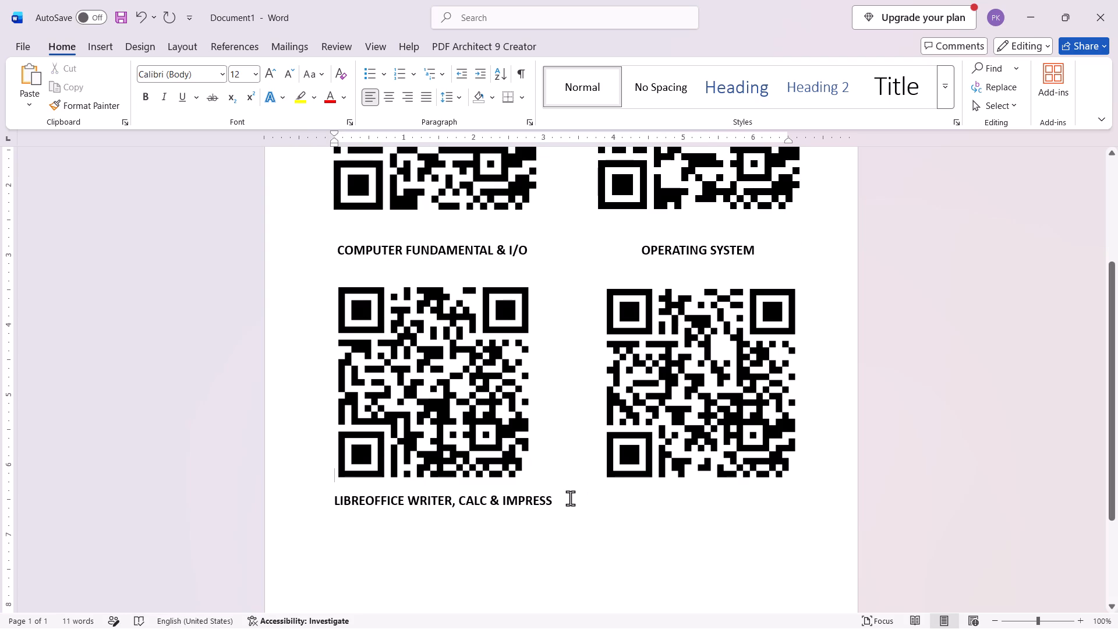
Copy the Internet QR code's file name from Downloads and paste "Internet, WWW, E-mail & e-Governance" after the LibreOffice caption in Word.
left_click(570, 498)
key("alt+Tab")
left_click(465, 398)
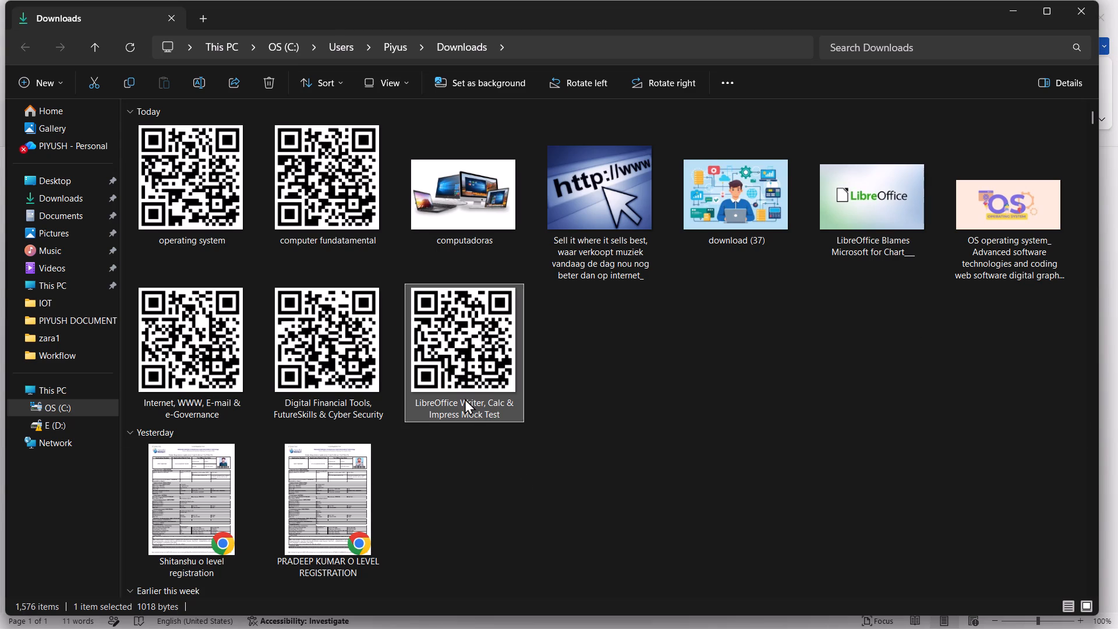
left_click(733, 425)
left_click(218, 390)
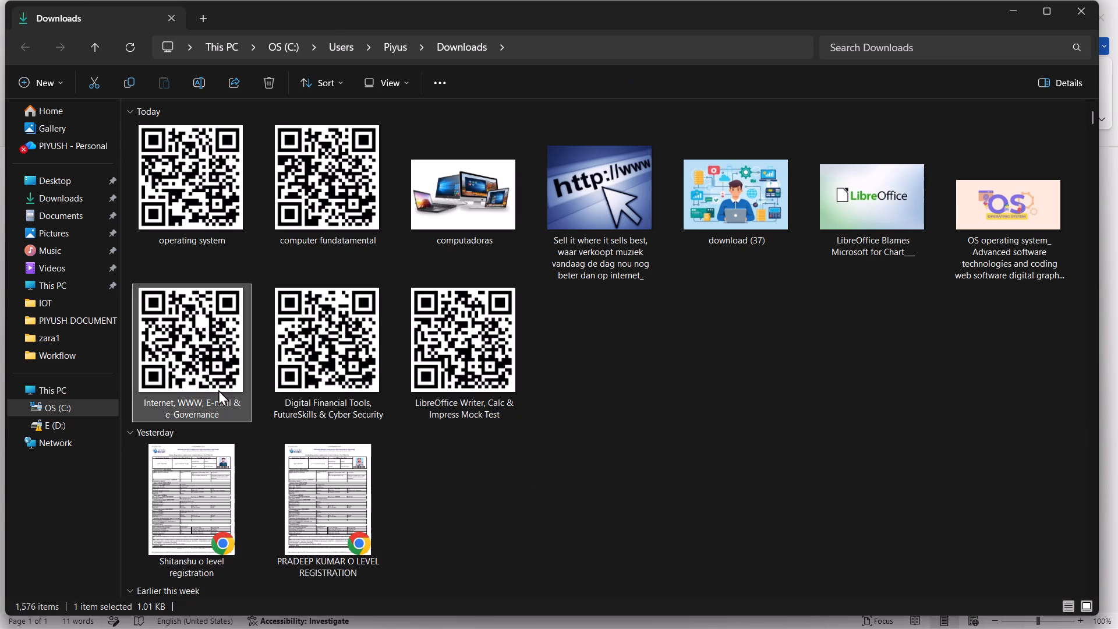
left_click(186, 411)
key("ctrl+c")
key("alt+Tab")
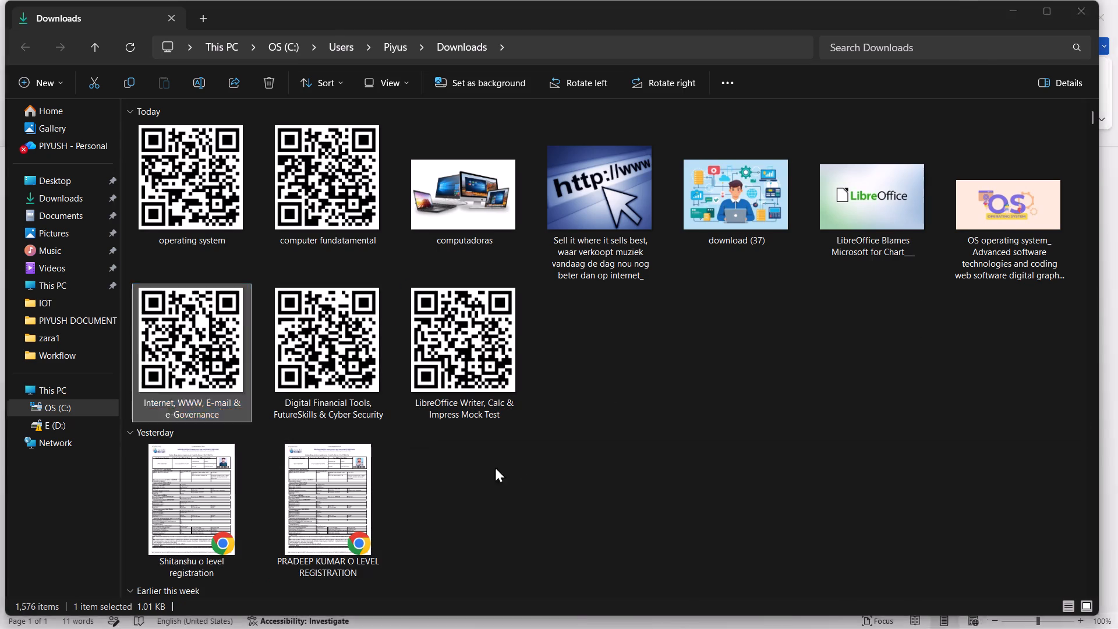
key("ctrl+v")
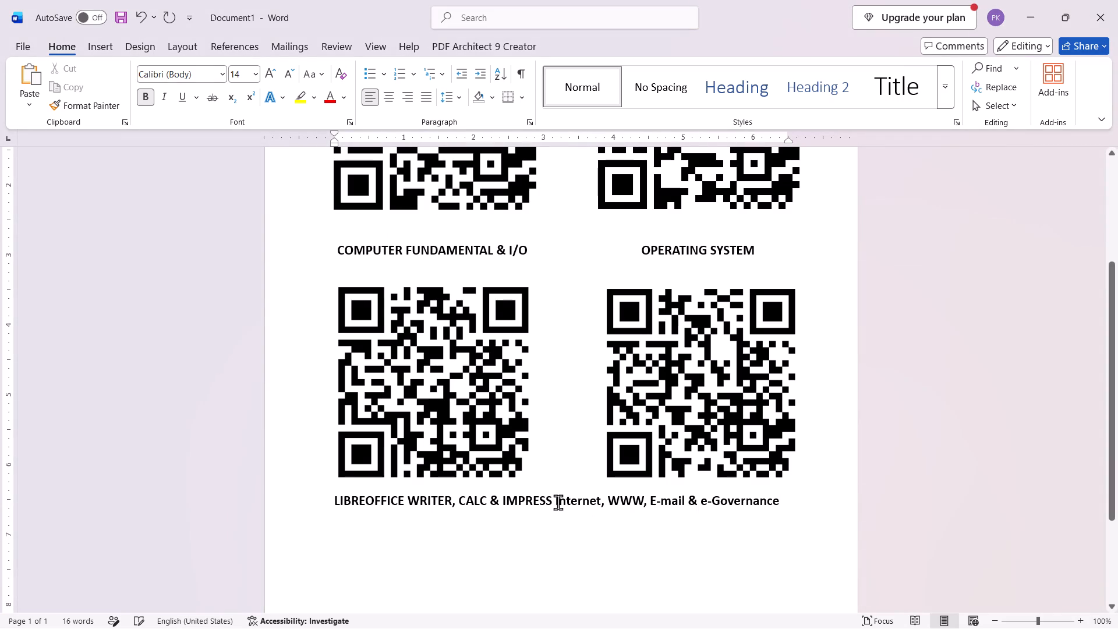
Shift the Internet caption along its line with tab spacing so it starts under the Internet QR code.
left_click(557, 502)
left_click(553, 504)
key("Tab")
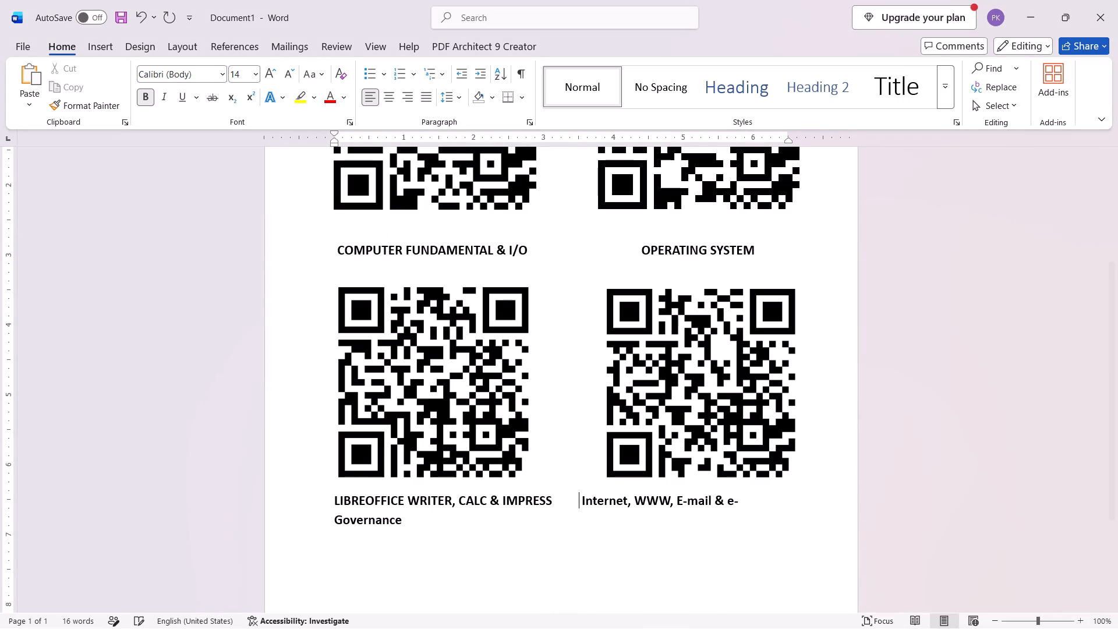
key("Tab")
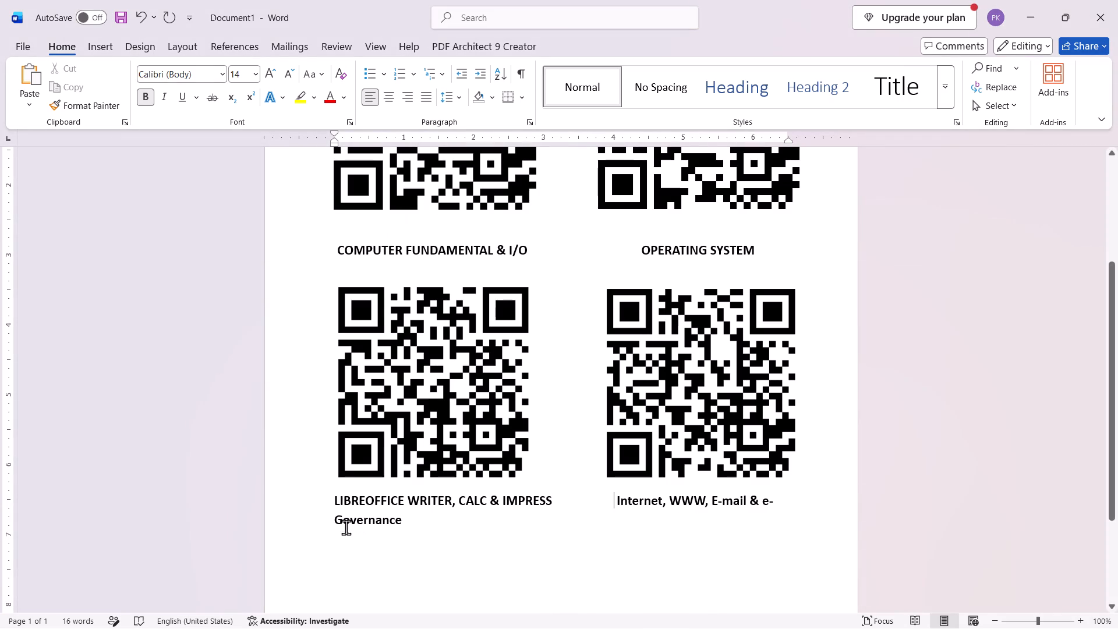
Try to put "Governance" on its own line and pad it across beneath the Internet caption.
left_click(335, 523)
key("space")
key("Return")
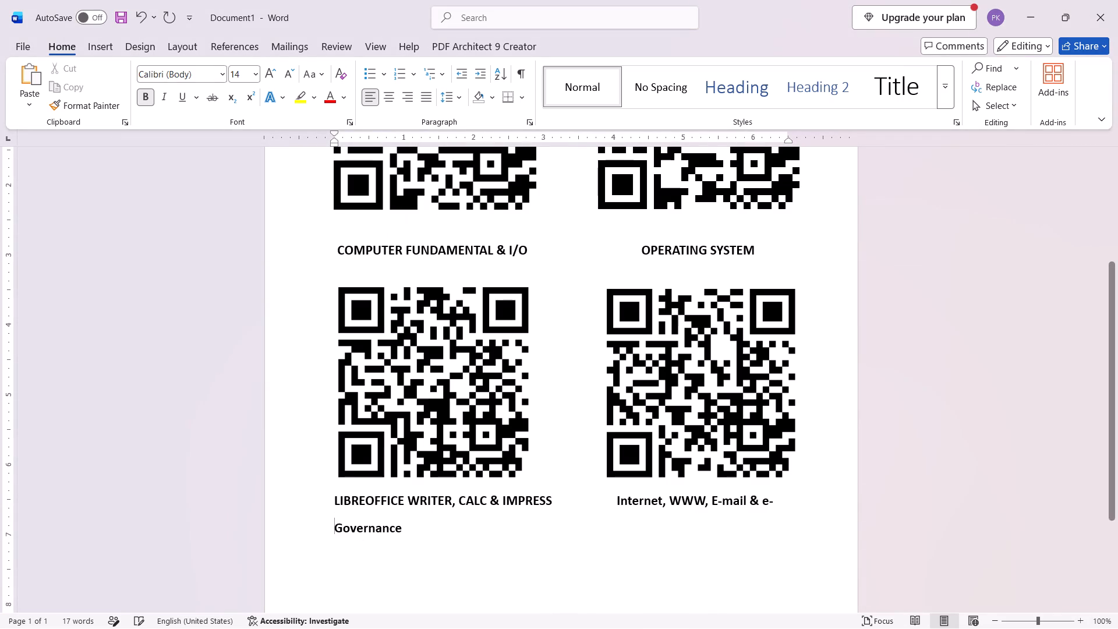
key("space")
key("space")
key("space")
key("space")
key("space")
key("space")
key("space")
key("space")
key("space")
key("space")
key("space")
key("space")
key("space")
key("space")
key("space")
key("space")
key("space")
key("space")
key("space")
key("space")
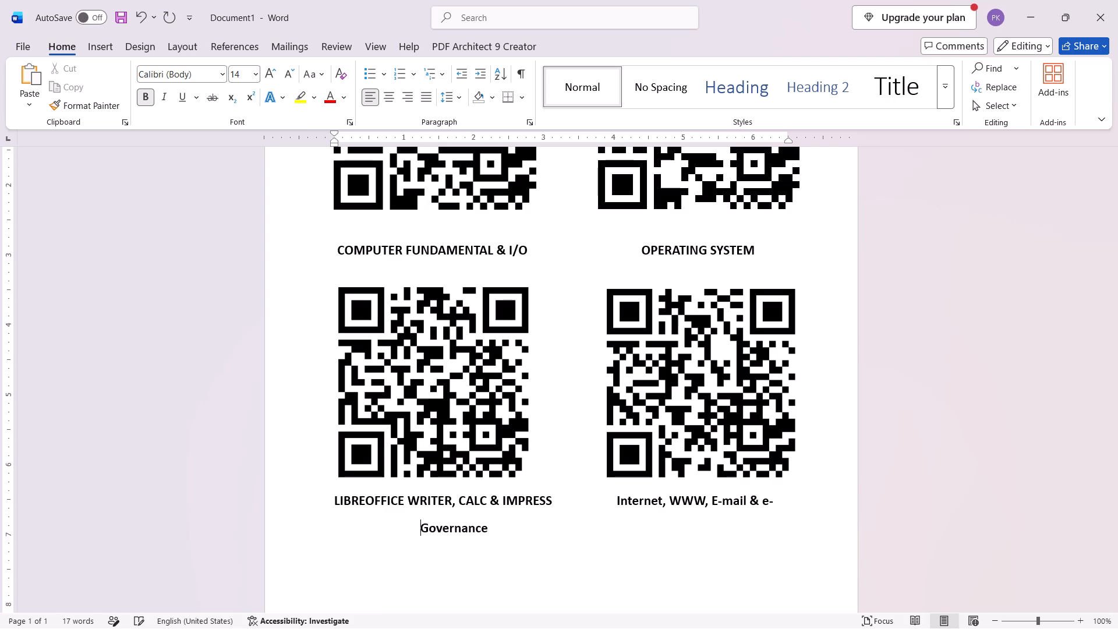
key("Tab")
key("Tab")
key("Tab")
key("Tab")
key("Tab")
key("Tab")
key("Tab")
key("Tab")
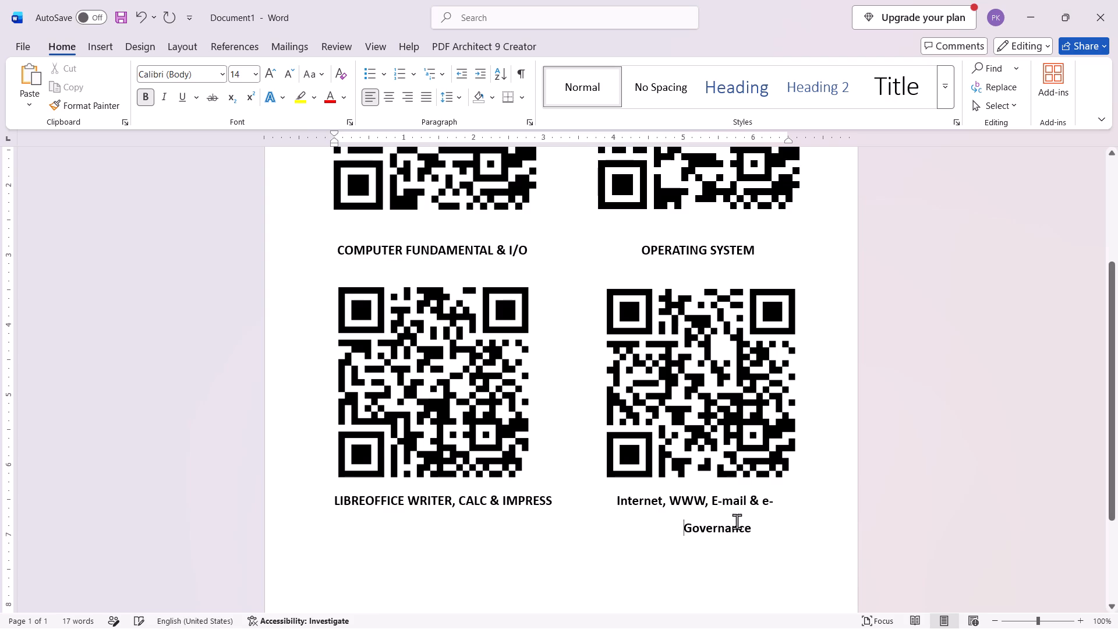
Break the Internet caption before "e-" so that the "e-" part starts a new line.
left_click(766, 504)
left_click(761, 504)
key("Return")
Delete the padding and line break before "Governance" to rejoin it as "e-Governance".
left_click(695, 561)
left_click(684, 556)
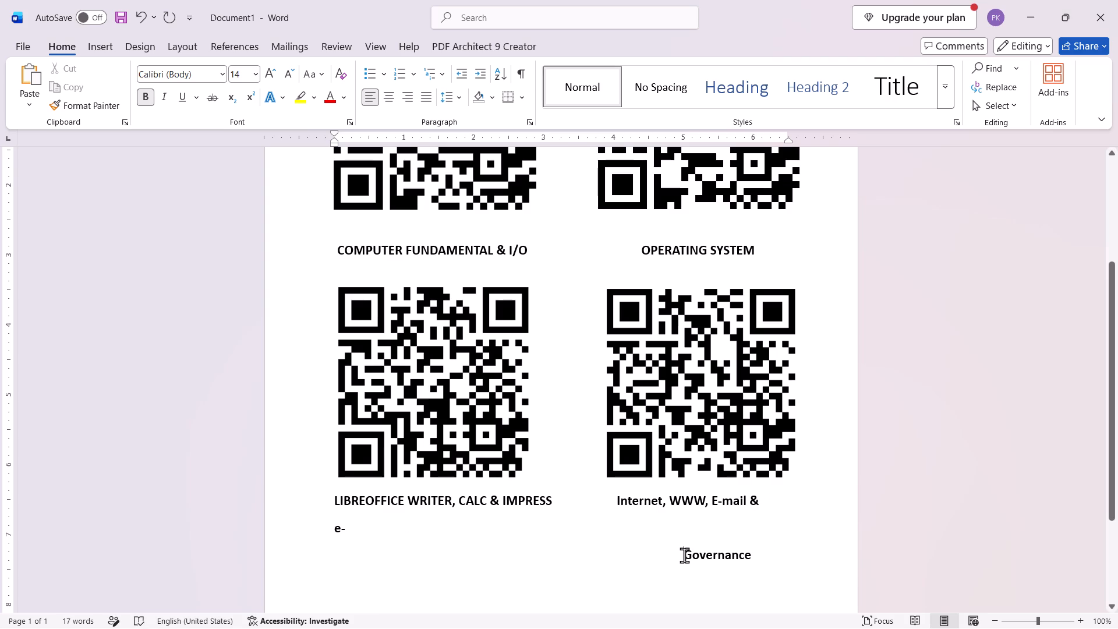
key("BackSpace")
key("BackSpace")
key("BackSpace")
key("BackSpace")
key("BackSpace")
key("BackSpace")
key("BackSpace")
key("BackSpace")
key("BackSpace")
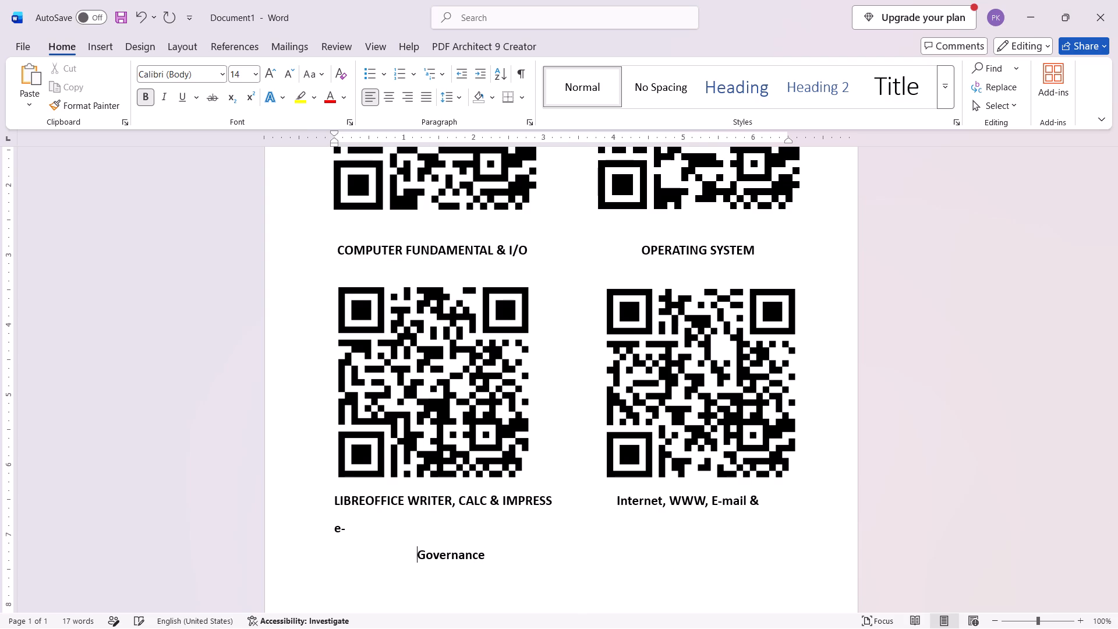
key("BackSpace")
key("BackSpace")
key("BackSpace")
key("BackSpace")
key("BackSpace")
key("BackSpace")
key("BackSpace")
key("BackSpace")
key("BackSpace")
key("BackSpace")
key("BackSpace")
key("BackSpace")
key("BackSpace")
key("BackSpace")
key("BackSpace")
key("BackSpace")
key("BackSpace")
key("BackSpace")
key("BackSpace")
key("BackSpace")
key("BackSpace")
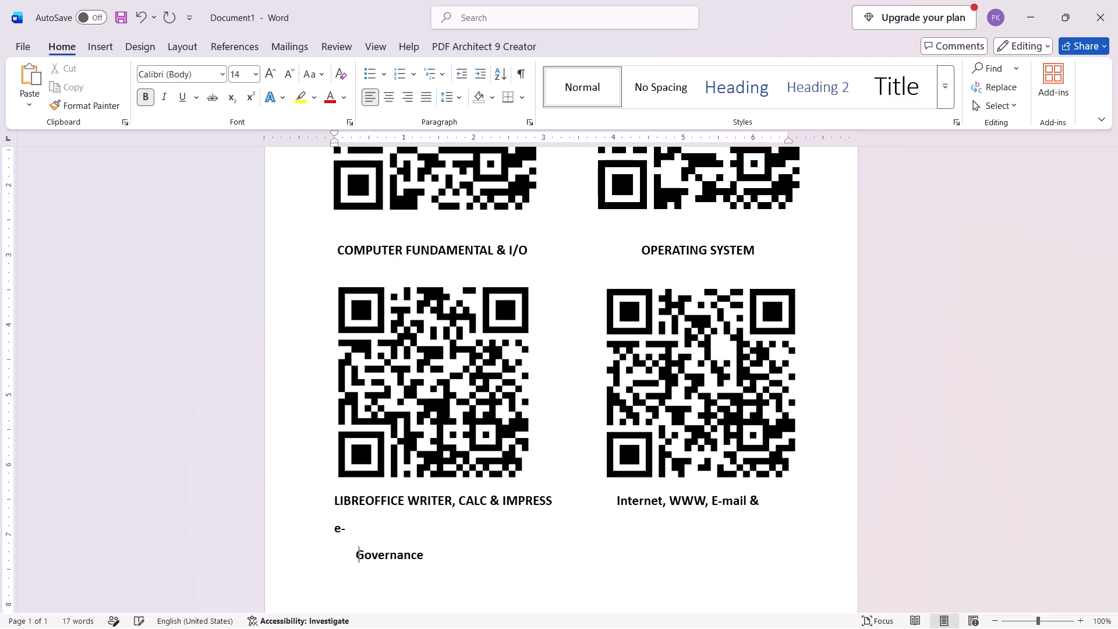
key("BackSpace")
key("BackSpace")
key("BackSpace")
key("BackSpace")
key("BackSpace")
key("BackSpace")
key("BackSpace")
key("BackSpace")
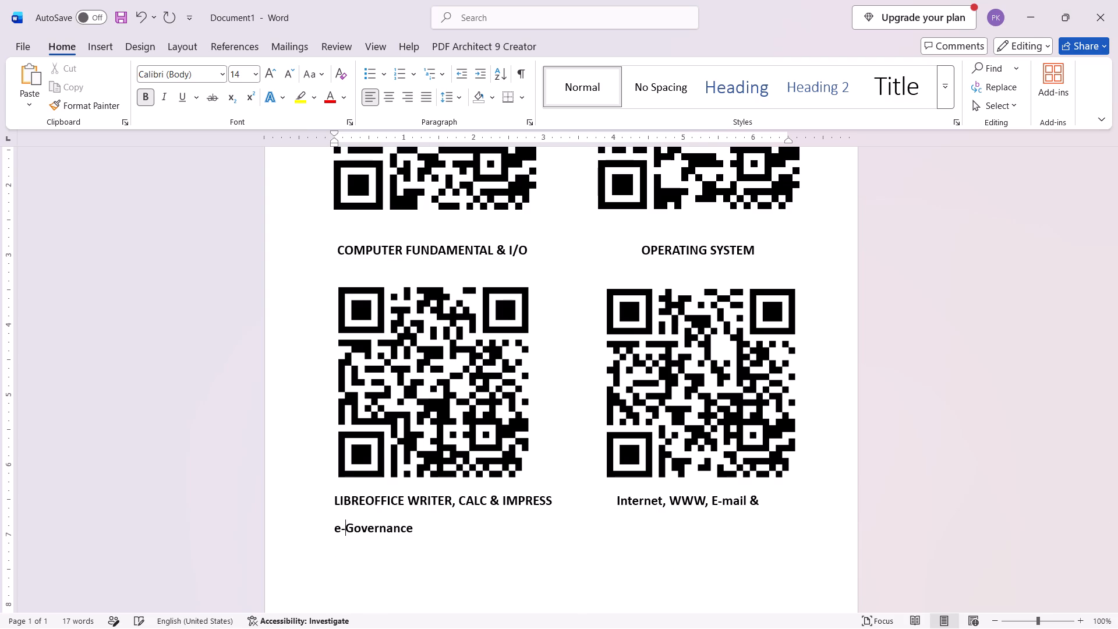
Indent the "e-Governance" line so it sits centred beneath "Internet, WWW, E-mail &".
left_click(322, 534)
left_click(330, 529)
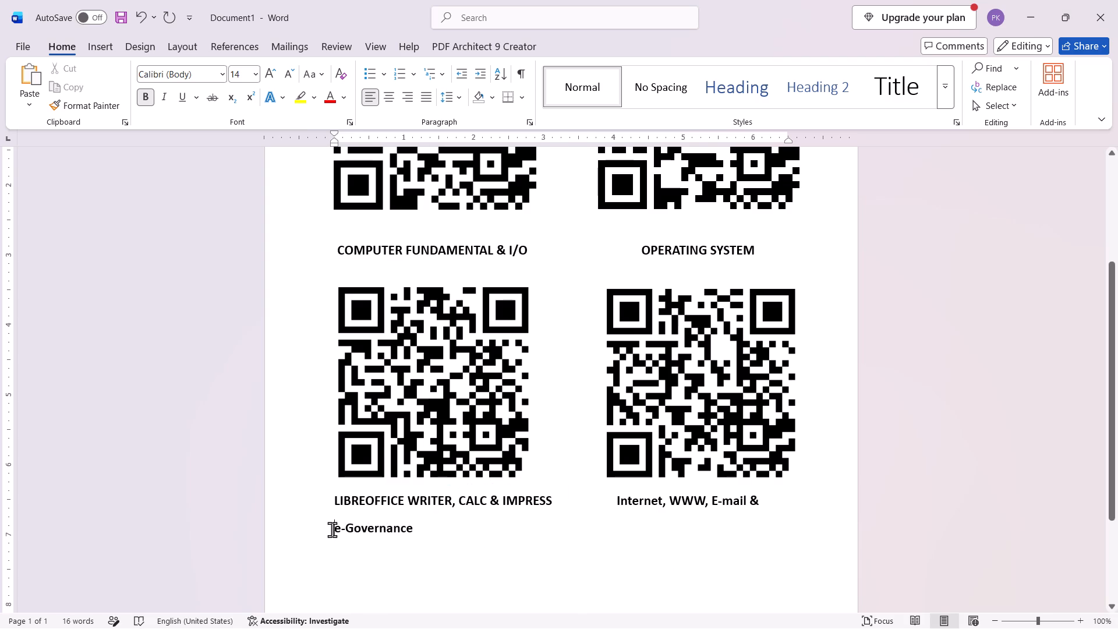
key("Tab")
key("Tab")
key("Tab")
key("Tab")
key("Tab")
key("Tab")
key("Tab")
key("Tab")
key("Tab")
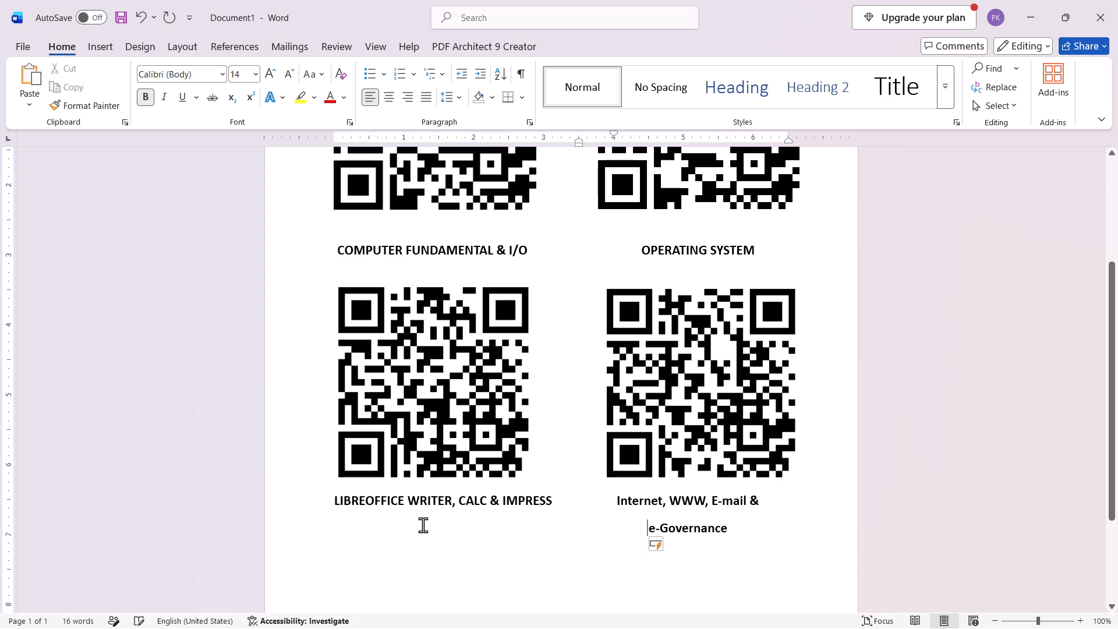
Remove the space after the paragraphs of the LibreOffice and Internet caption lines.
left_click_drag(750, 529, 731, 492)
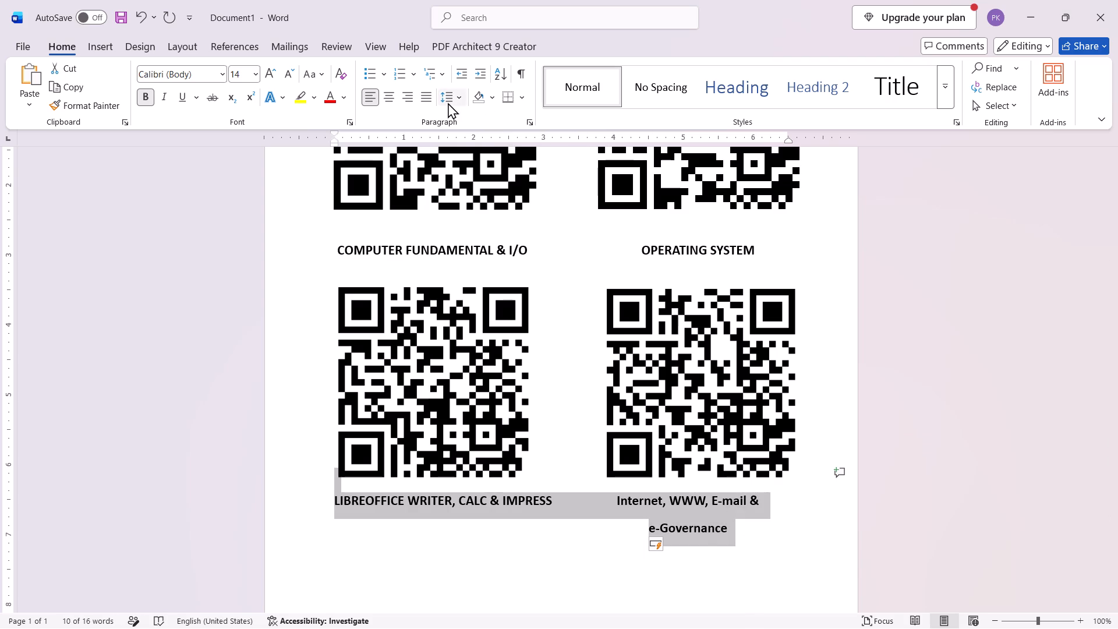
left_click(448, 103)
left_click(497, 275)
left_click(759, 521)
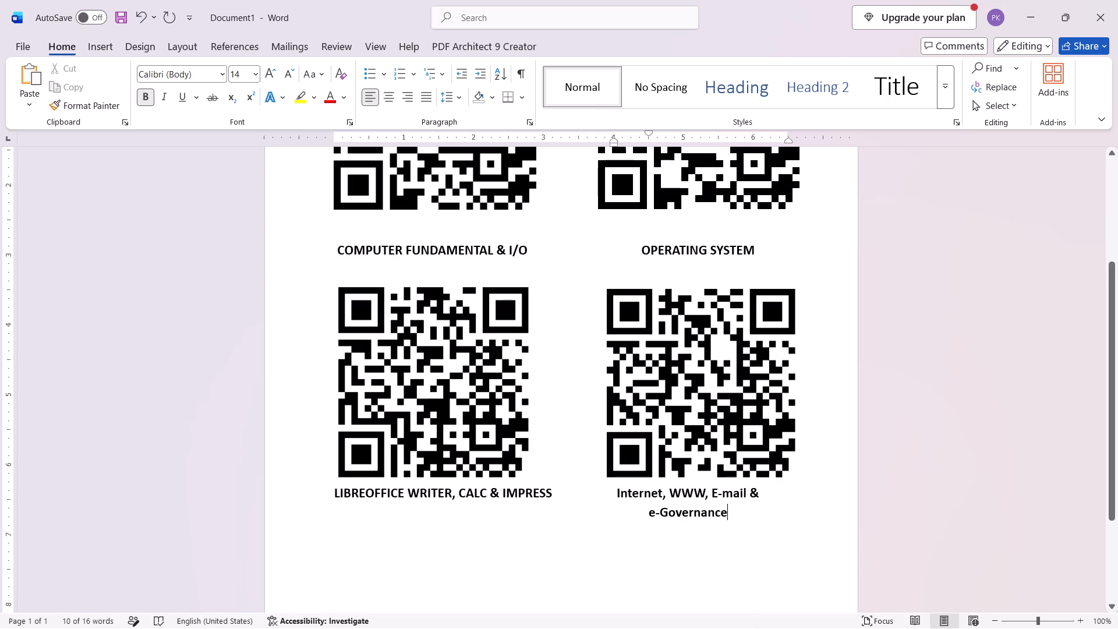
Insert a blank line above the LibreOffice and Internet captions to separate them from the QR codes.
left_click(811, 492)
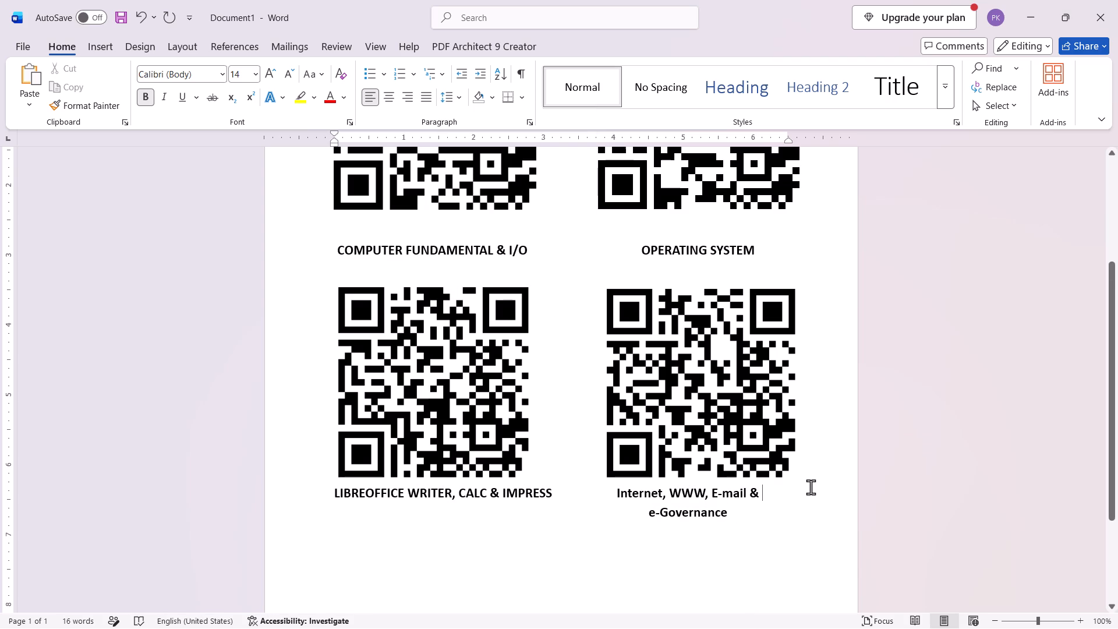
left_click(327, 489)
key("Return")
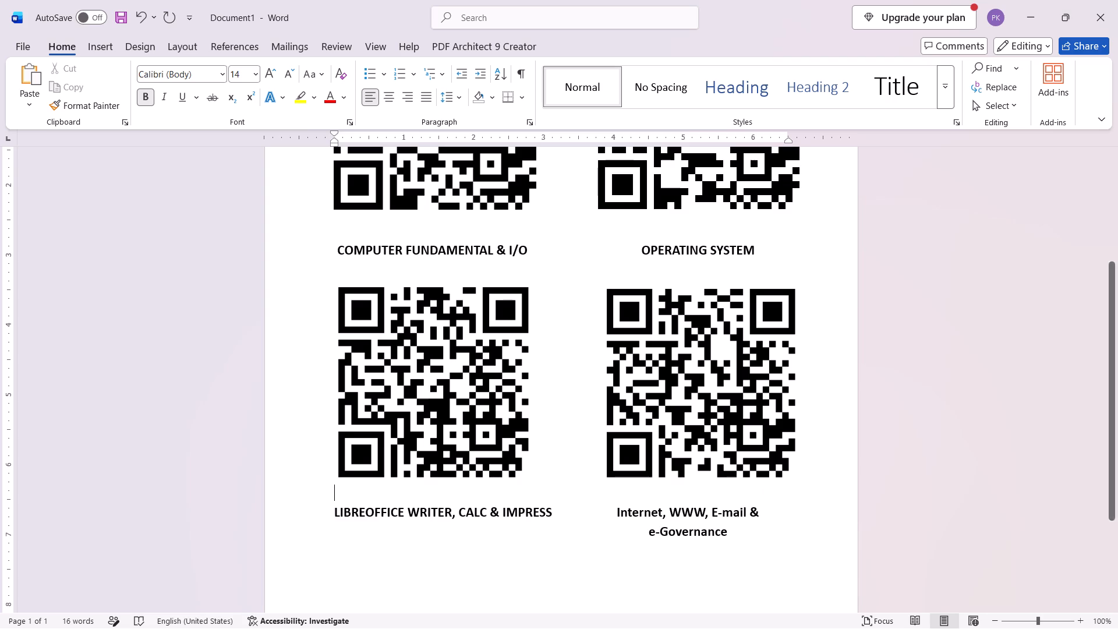
Insert the "Digital Financial Tools, FutureSkills & Cyber Security" QR code picture from Downloads at the "e-Governance" line.
scroll(489, 501, "down", 4)
scroll(571, 480, "down", 3)
left_click(645, 478)
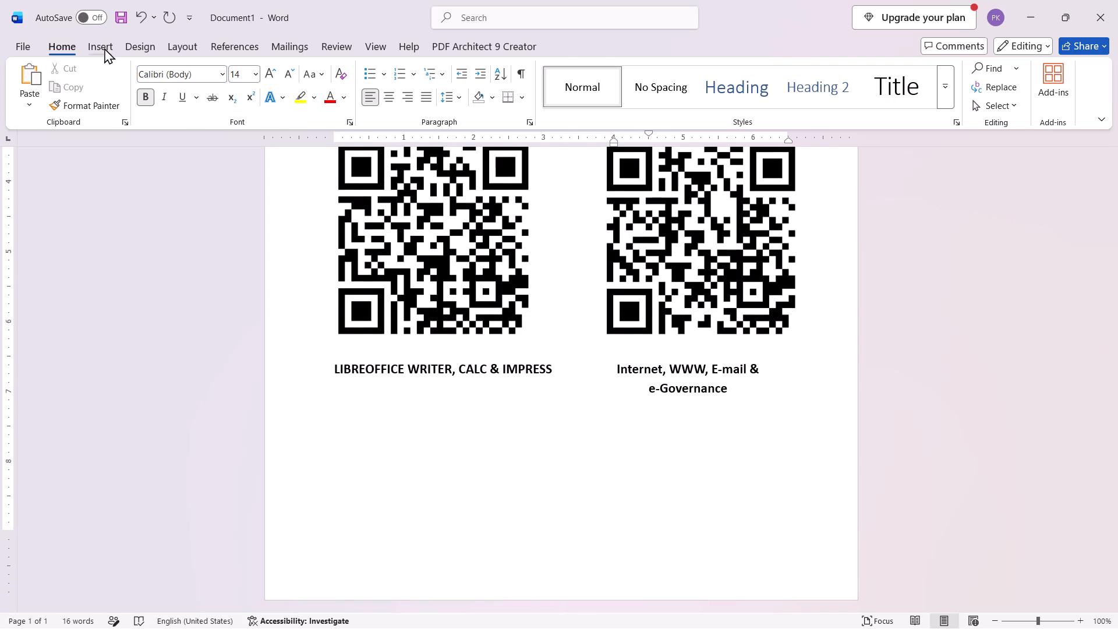
left_click(104, 48)
left_click(161, 87)
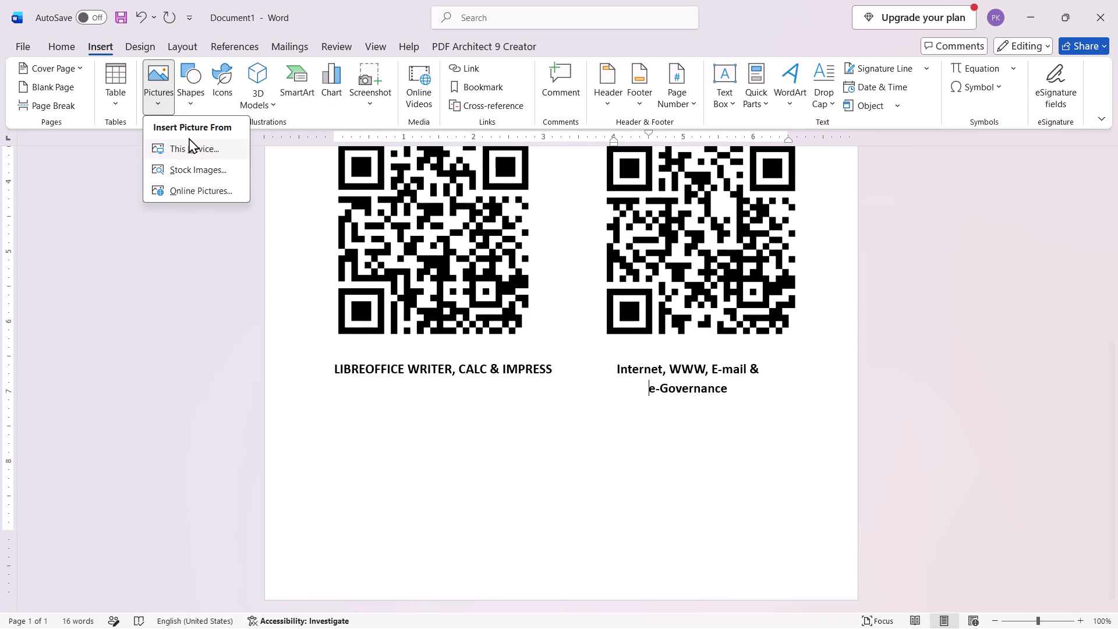
left_click(189, 137)
left_click(196, 142)
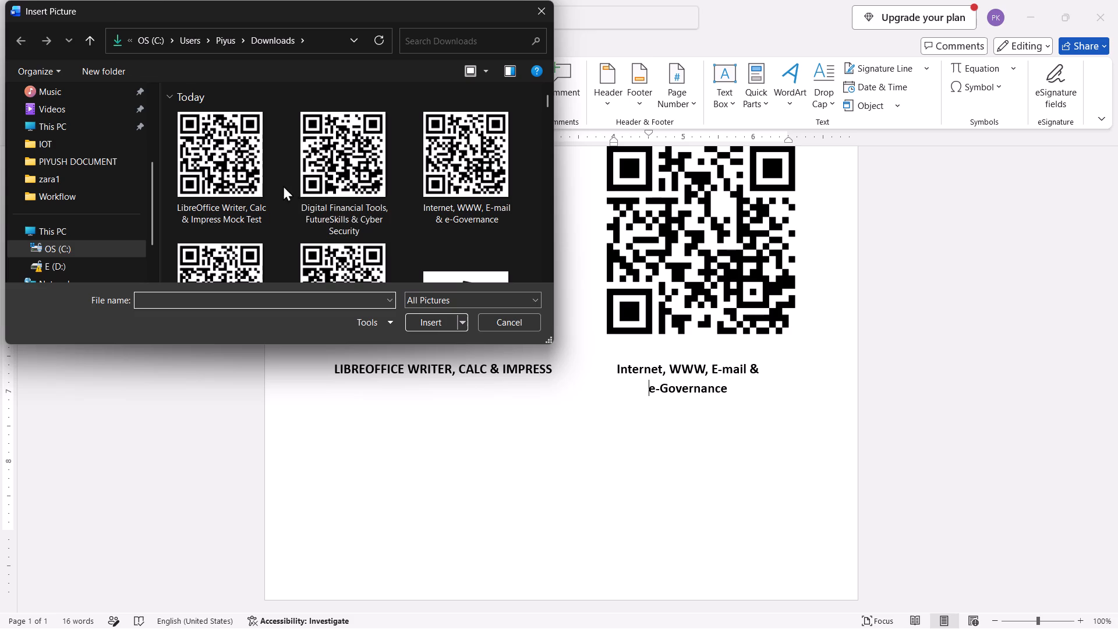
left_click(375, 164)
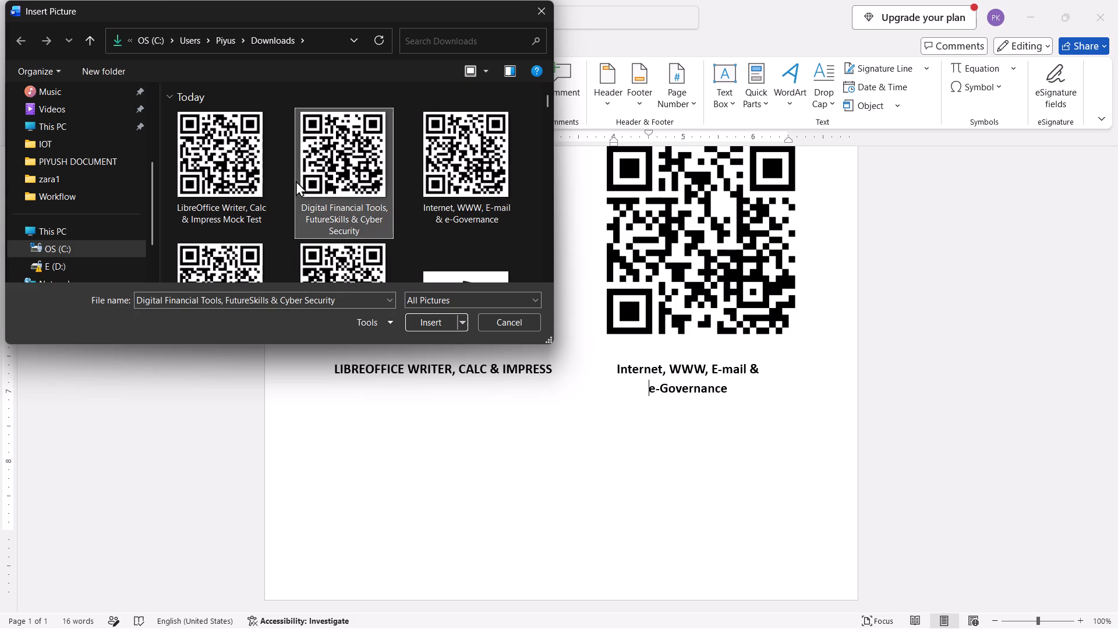
scroll(288, 182, "down", 1)
left_click(335, 199)
left_click(235, 189)
scroll(235, 189, "up", 1)
left_click(232, 157)
double_click(325, 134)
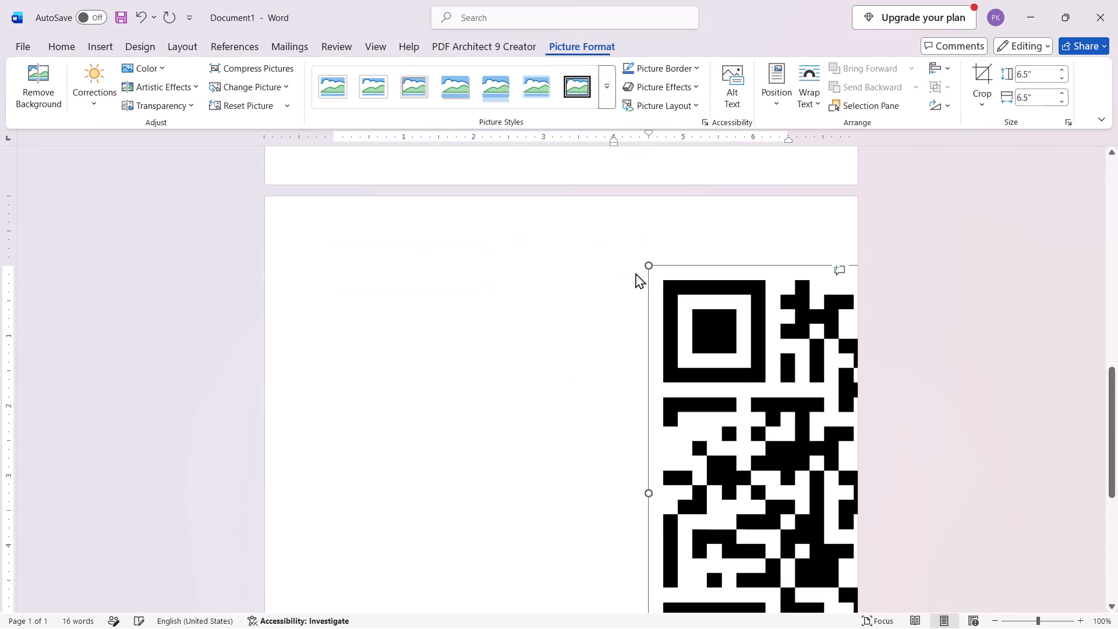
Wrap the Digital Financial Tools QR code In Front of Text and shrink it to about 3.31 inches square on the first page.
left_click(630, 279)
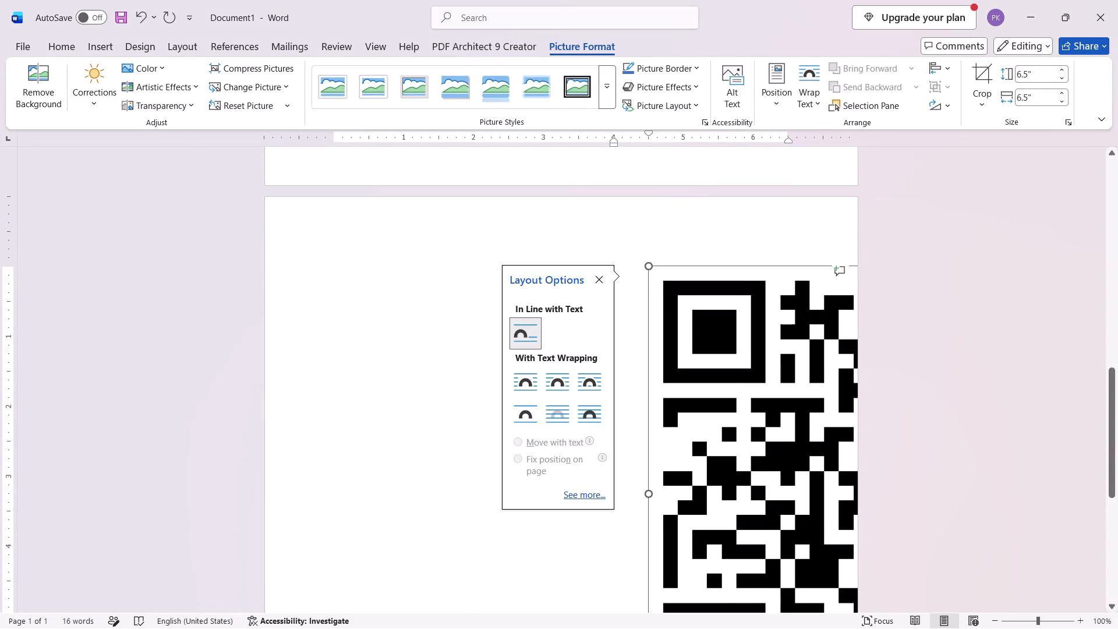
left_click(594, 420)
left_click_drag(741, 316, 365, 466)
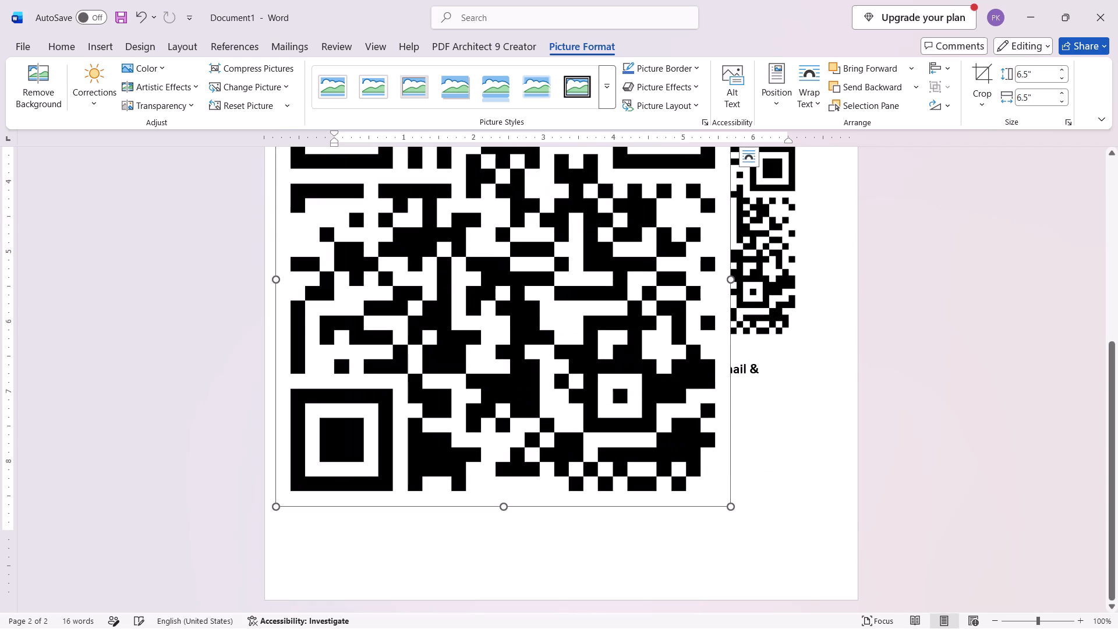
left_click_drag(732, 507, 507, 211)
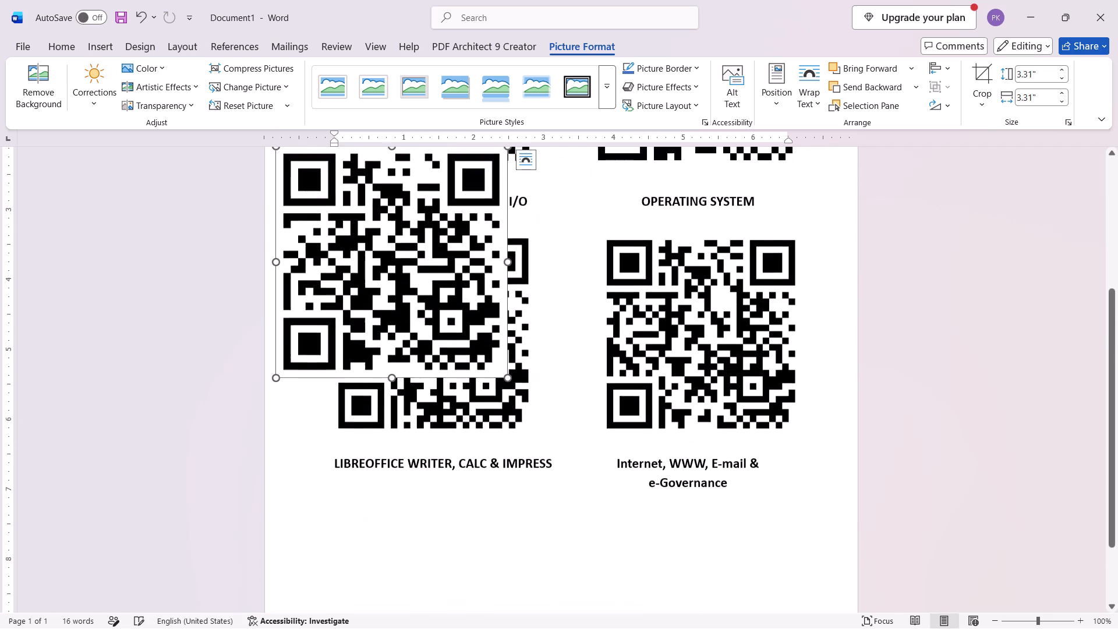
Move the Digital Financial Tools QR code below the LibreOffice and Internet captions and shrink it to about 2.65 inches square.
left_click_drag(460, 171, 589, 372)
scroll(602, 367, "down", 4)
left_click_drag(632, 253, 606, 288)
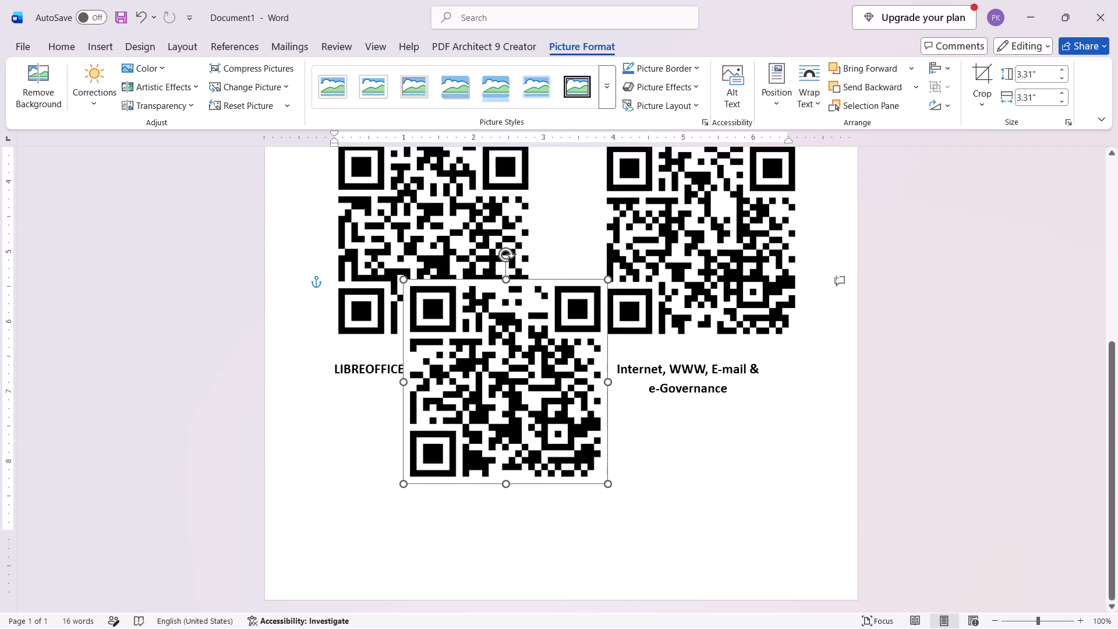
left_click_drag(523, 369, 521, 482)
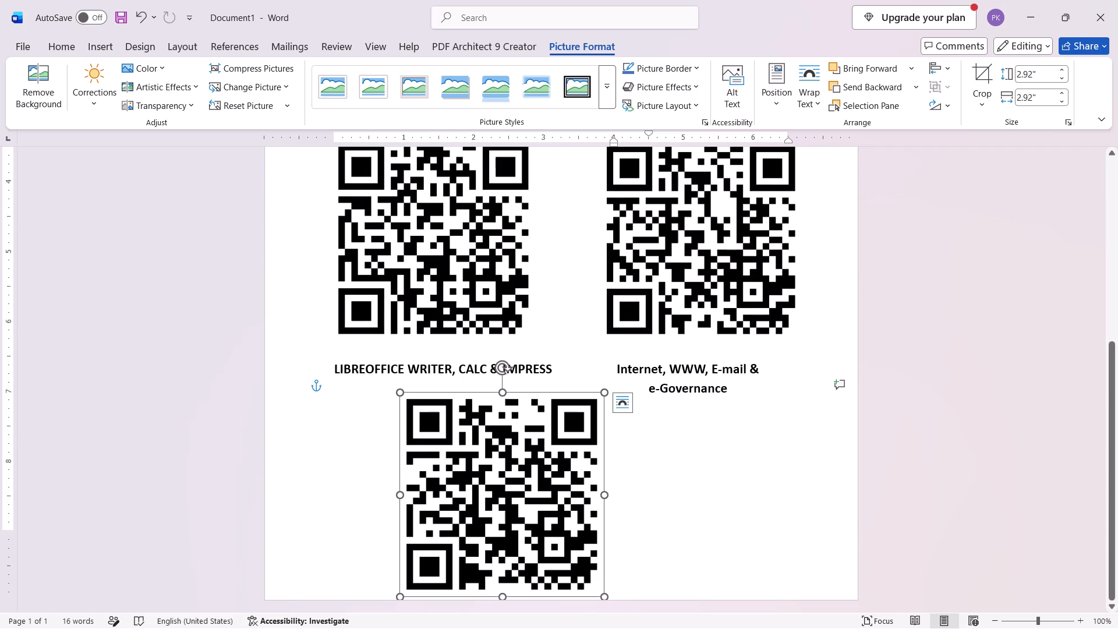
left_click_drag(604, 395, 580, 411)
scroll(649, 420, "down", 7, "ctrl")
scroll(649, 420, "up", 1, "ctrl")
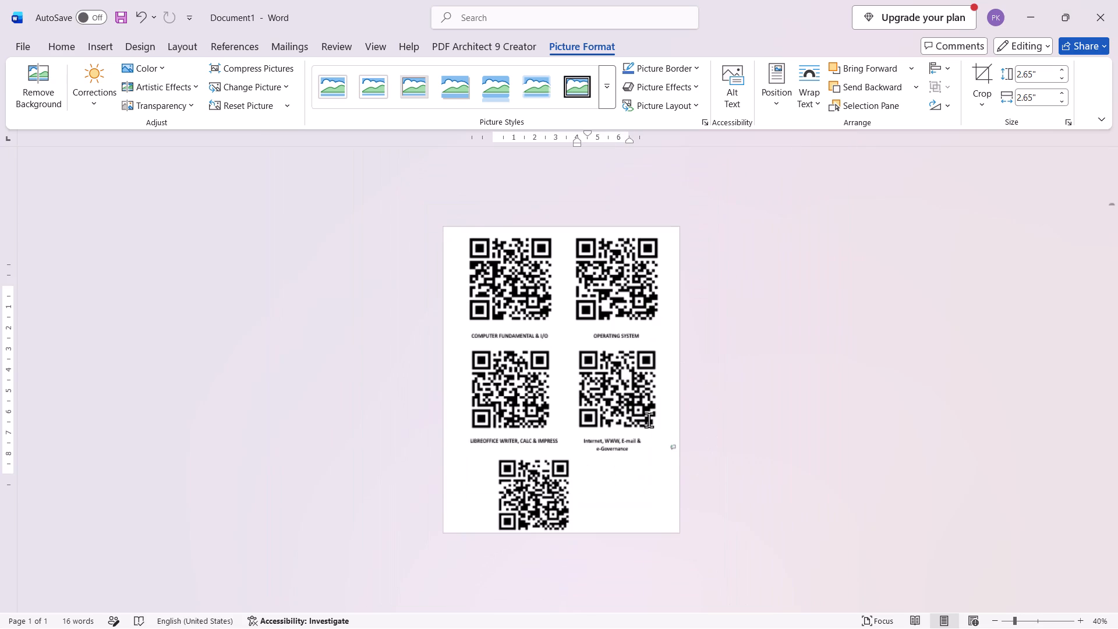
Shrink the Computer Fundamental QR code to about 2.69 inches square, keeping its upper-left corner in place.
scroll(580, 457, "up", 2, "ctrl")
left_click(540, 211)
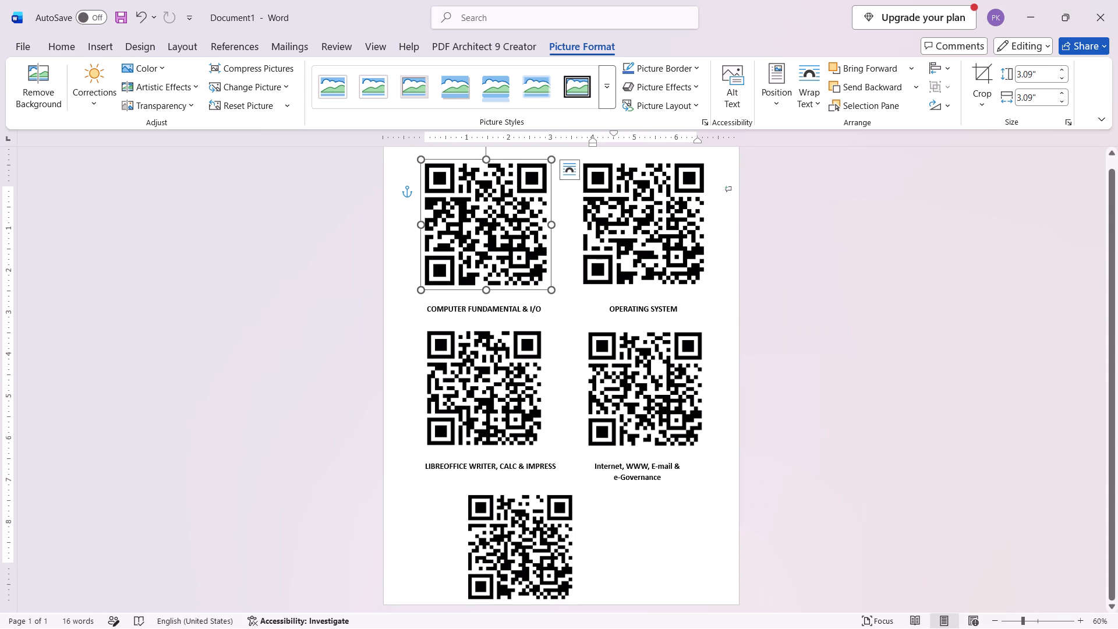
left_click(549, 284)
left_click_drag(549, 289, 533, 275)
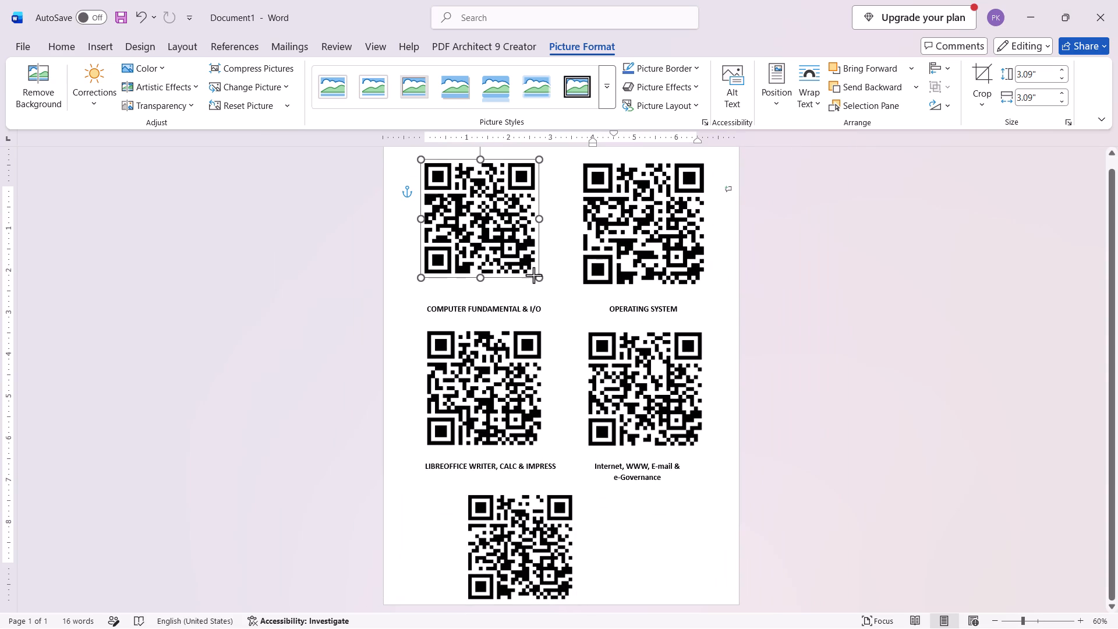
left_click_drag(533, 275, 532, 273)
Shrink the Operating System QR code to roughly match the Computer Fundamental code and shift it slightly left.
left_click(577, 249)
left_click(599, 255)
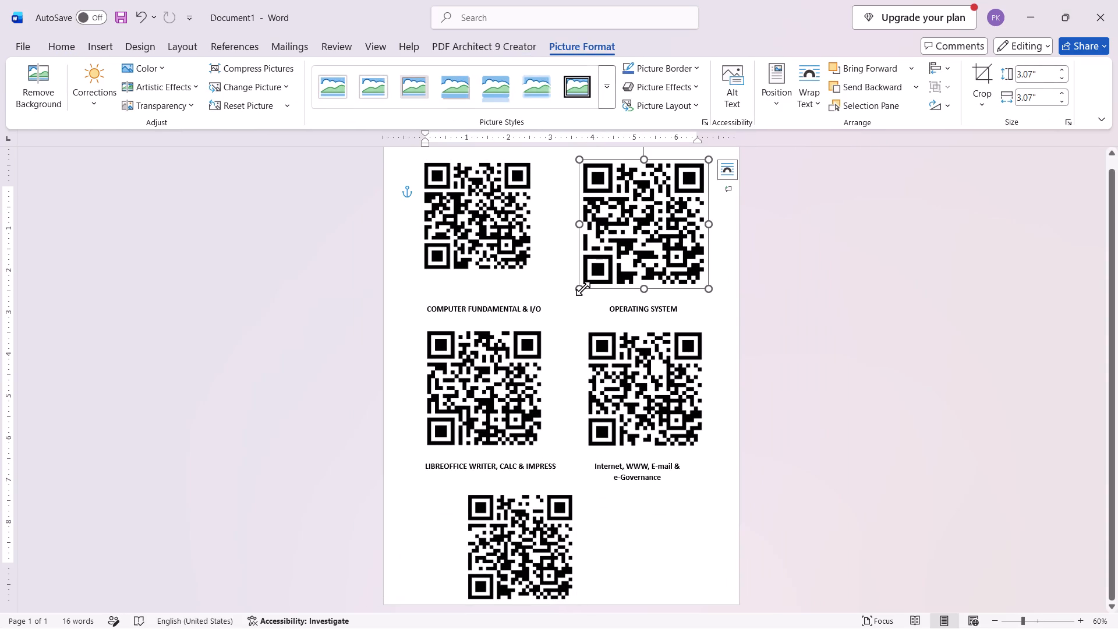
left_click_drag(583, 288, 613, 268)
left_click_drag(632, 246, 624, 244)
Shift the Computer Fundamental QR code slightly right so it sits centred above its caption.
left_click(526, 229)
left_click_drag(518, 225, 532, 223)
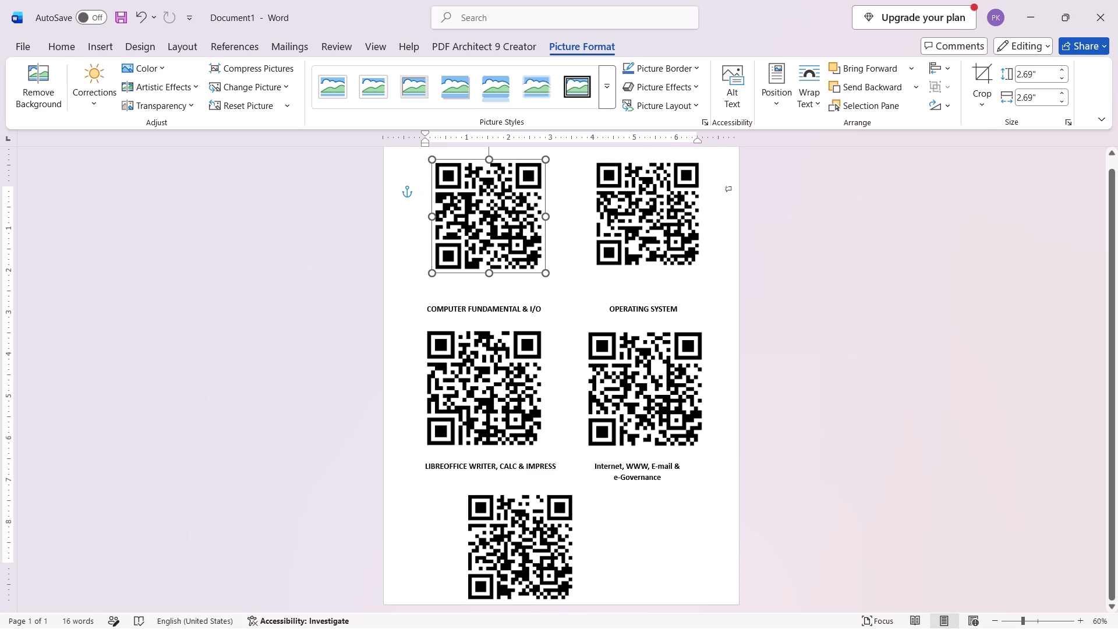
left_click_drag(532, 223, 525, 224)
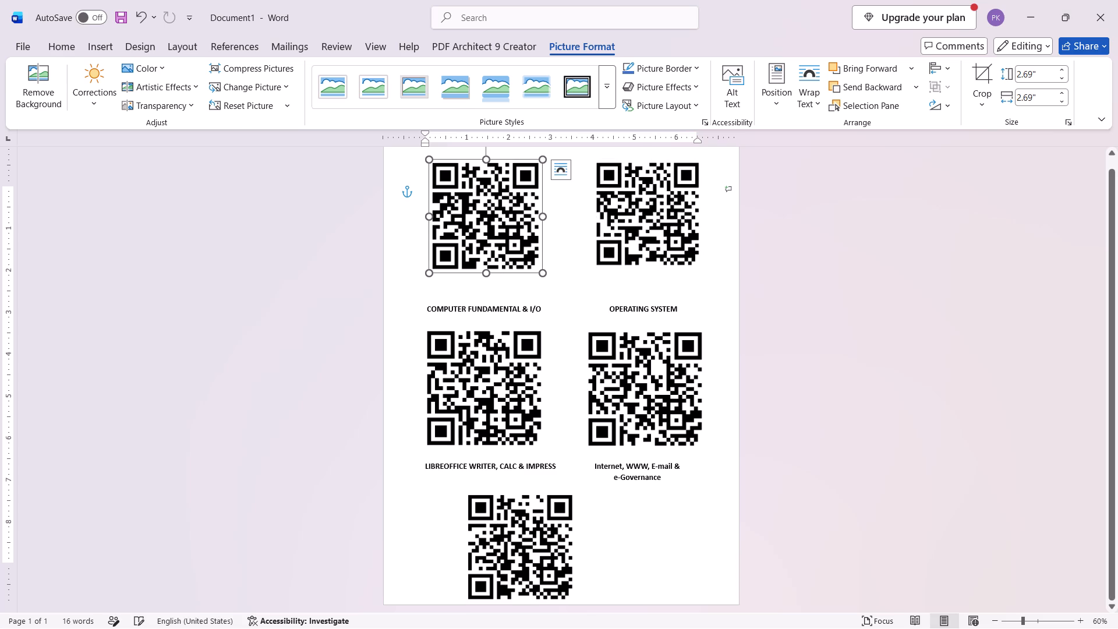
Remove two blank lines above the COMPUTER FUNDAMENTAL & I/O and OPERATING SYSTEM captions.
left_click(497, 283)
key("BackSpace")
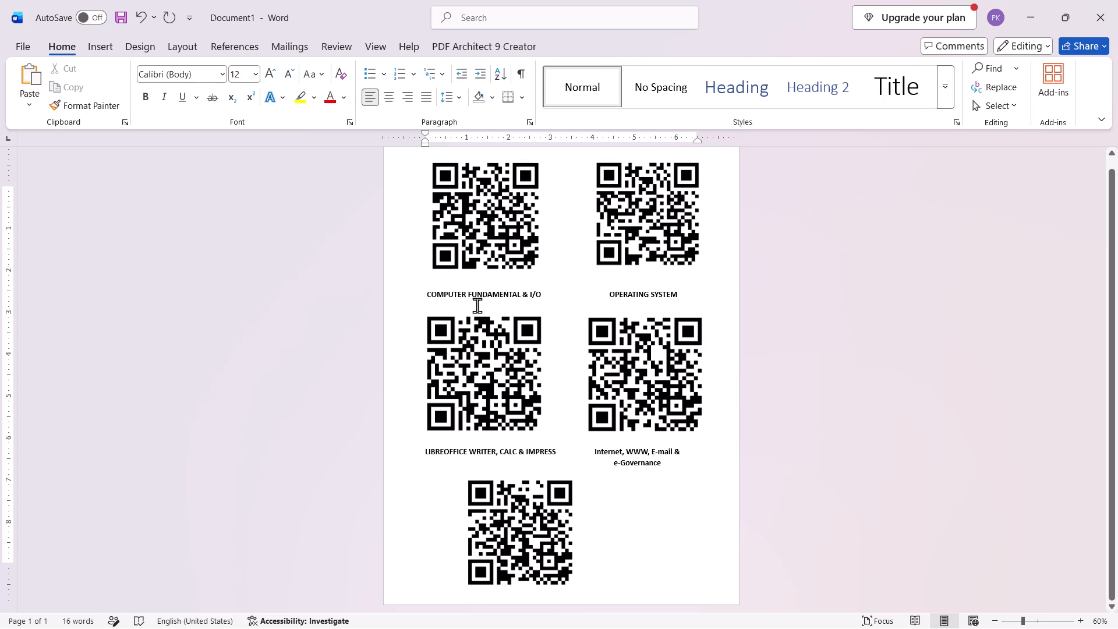
key("BackSpace")
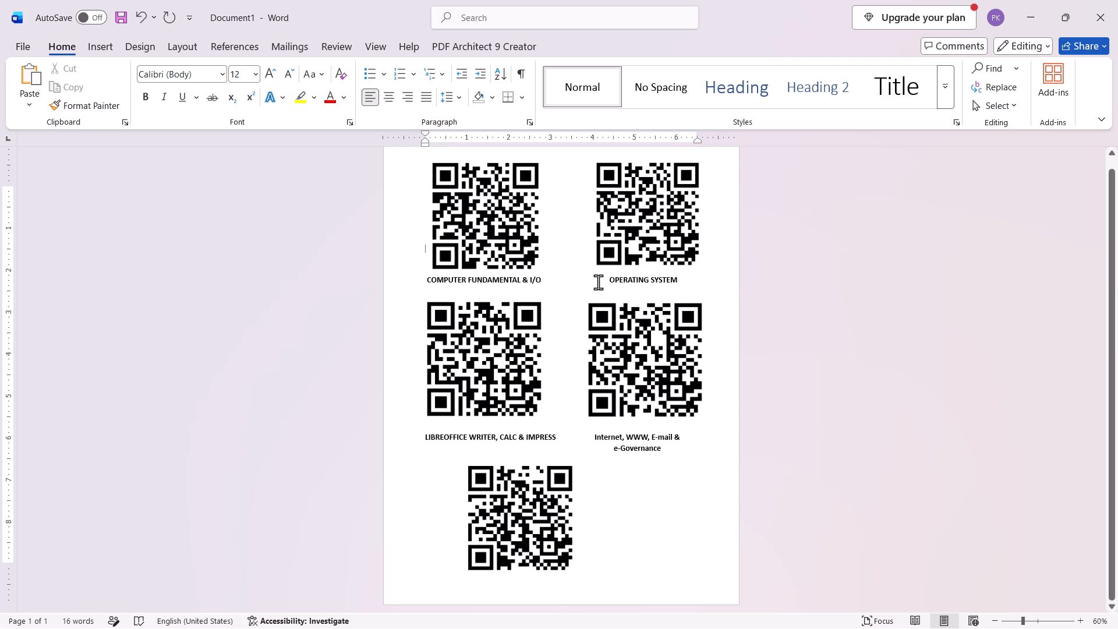
Nudge the Operating System QR code slightly down toward its caption.
left_click(620, 257)
left_click(745, 280)
left_click(667, 232)
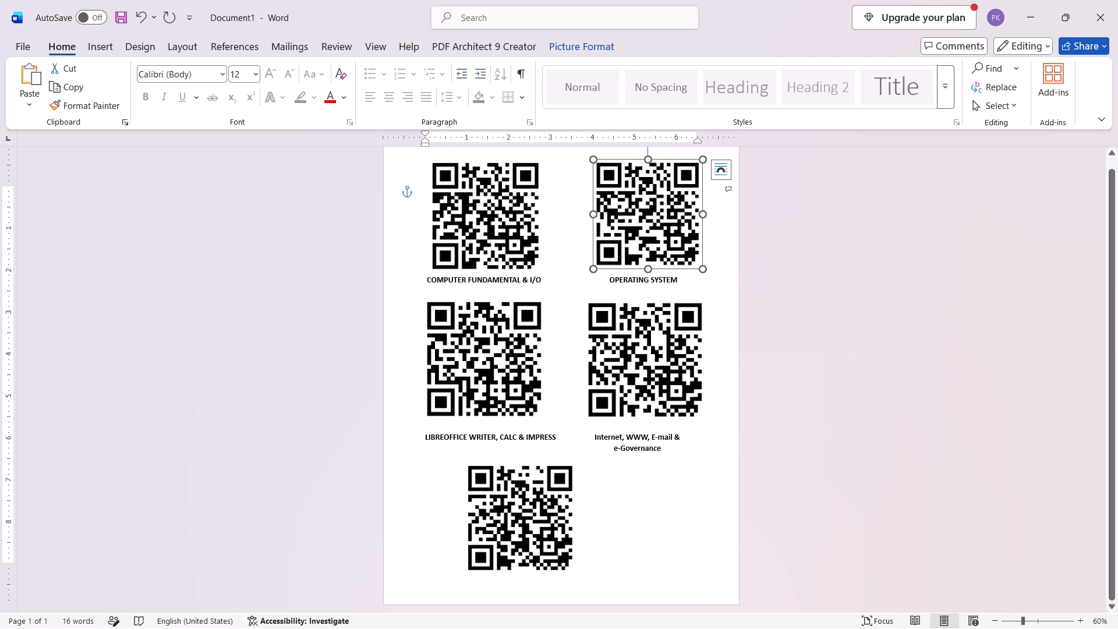
key("Down")
key("Down")
key("Down")
key("Down")
key("Down")
left_click(686, 496)
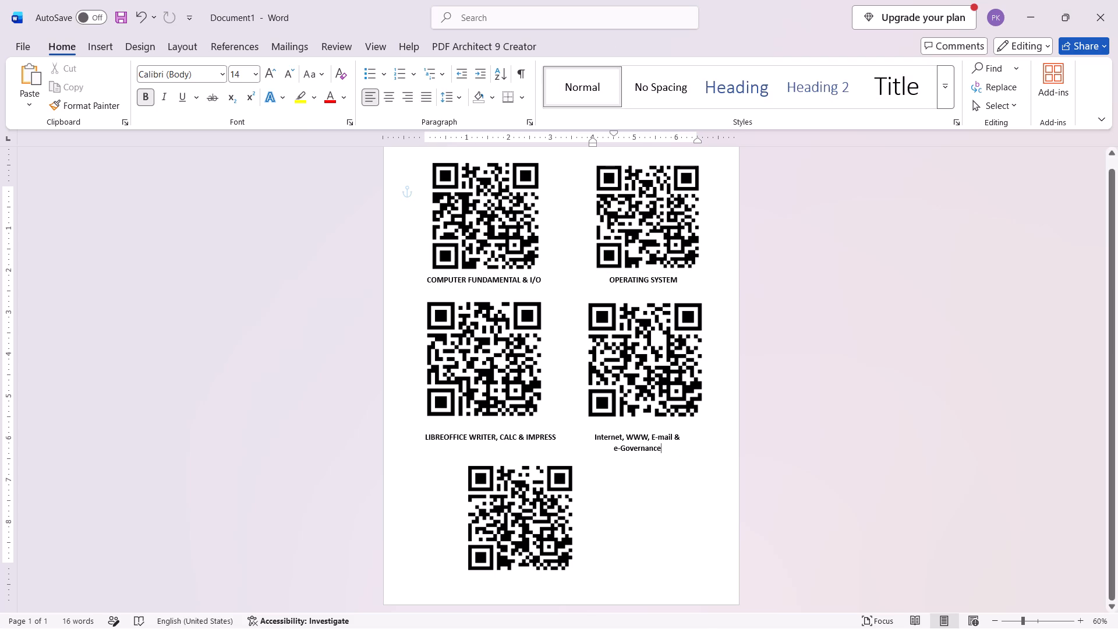
Enlarge the Digital Financial Tools QR code slightly from its lower-left corner.
left_click(558, 498)
scroll(608, 508, "down", 1)
left_click(641, 500)
left_click(538, 526)
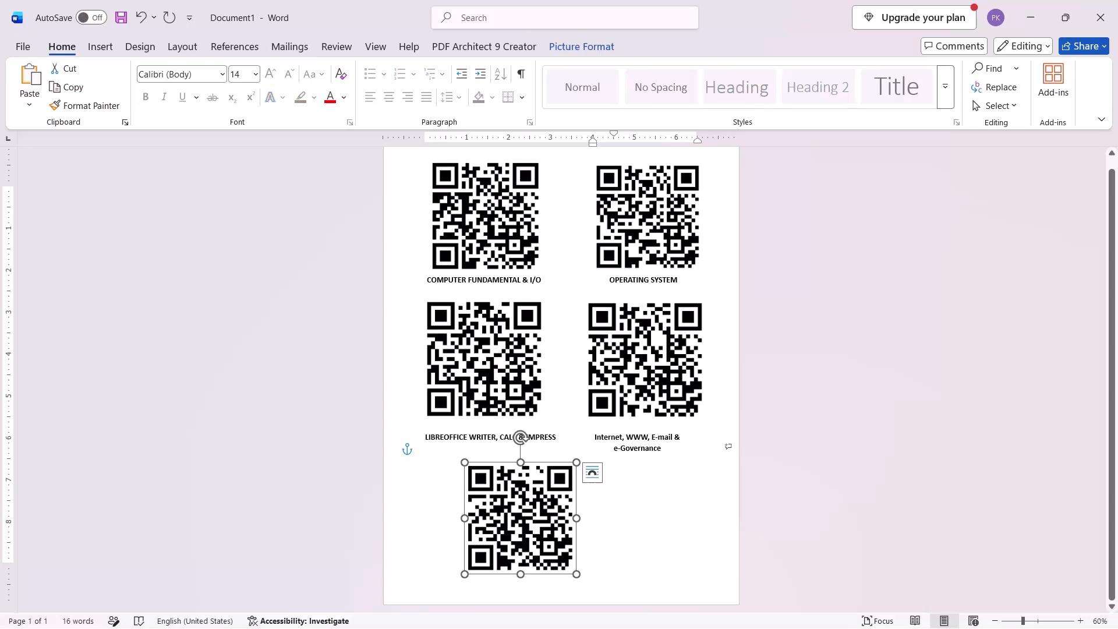
left_click_drag(465, 574, 461, 579)
left_click(585, 542)
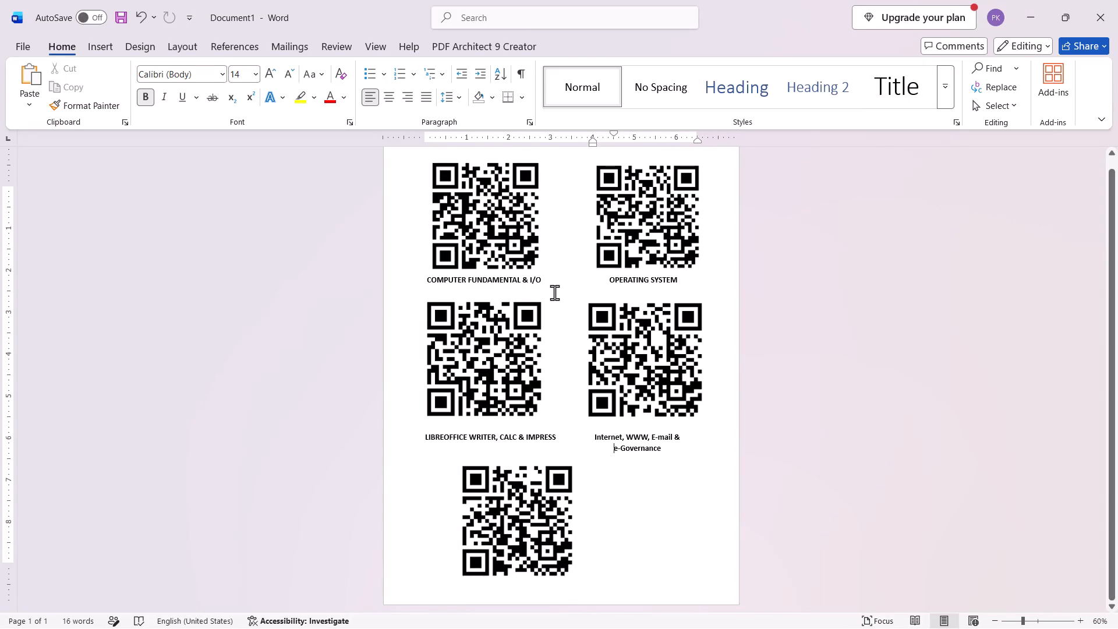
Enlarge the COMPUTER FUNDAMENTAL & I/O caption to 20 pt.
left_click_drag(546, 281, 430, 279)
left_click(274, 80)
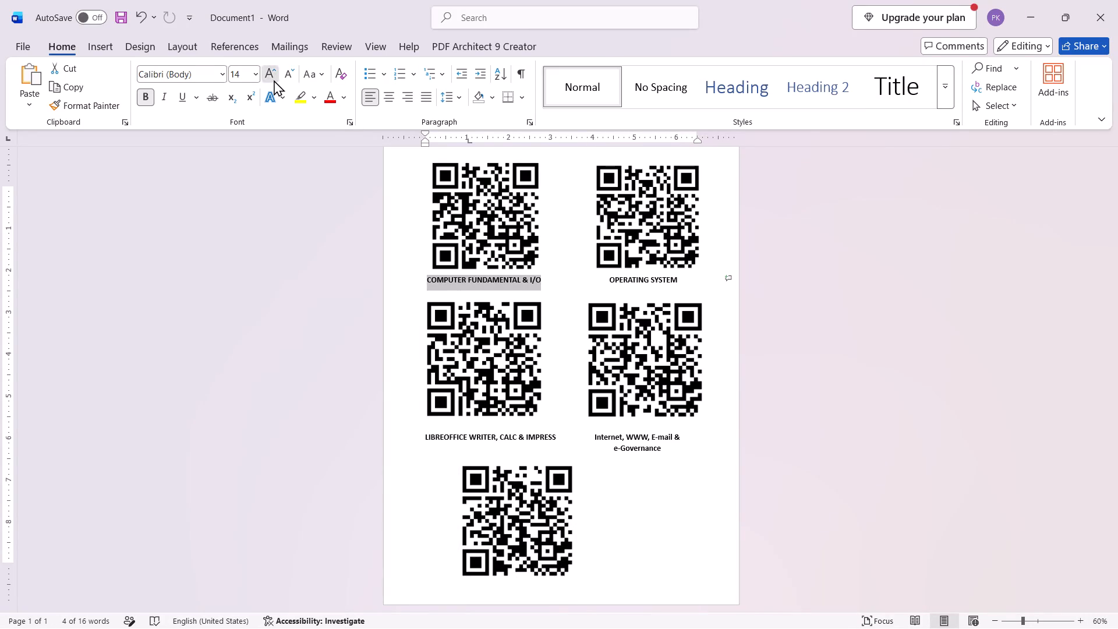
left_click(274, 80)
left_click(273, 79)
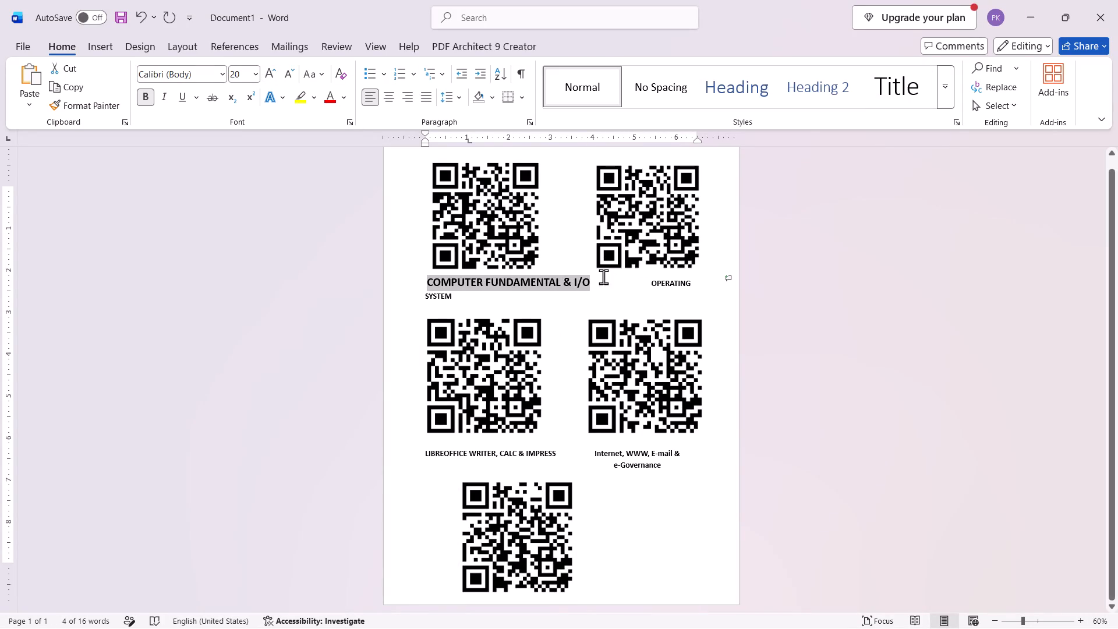
Remove the leading space before the COMPUTER FUNDAMENTAL & I/O caption.
left_click(432, 275)
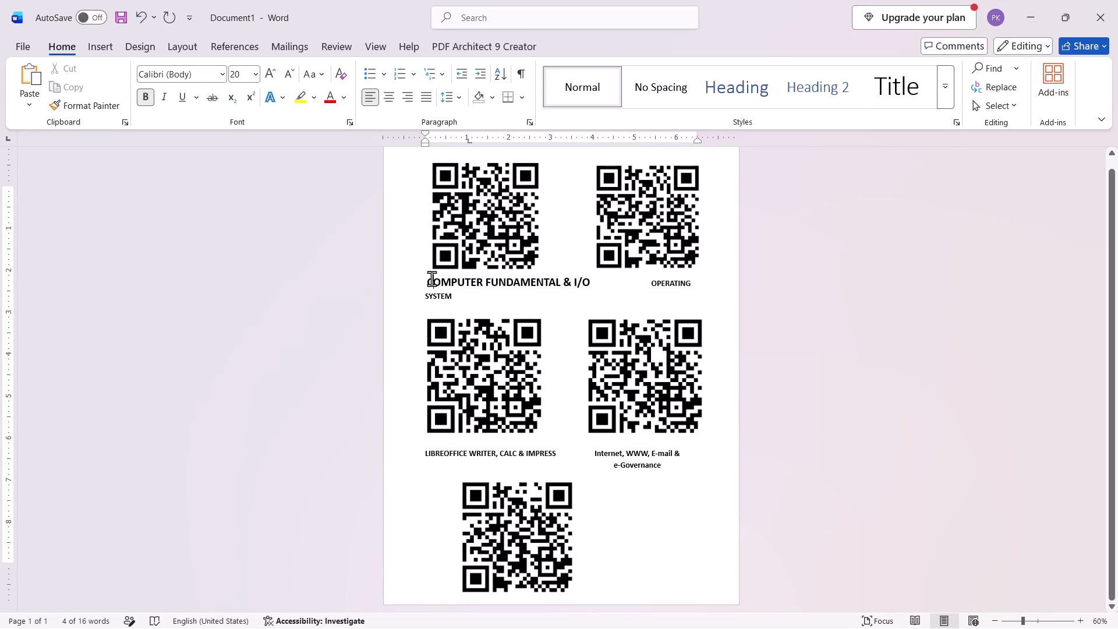
left_click(428, 284)
key("BackSpace")
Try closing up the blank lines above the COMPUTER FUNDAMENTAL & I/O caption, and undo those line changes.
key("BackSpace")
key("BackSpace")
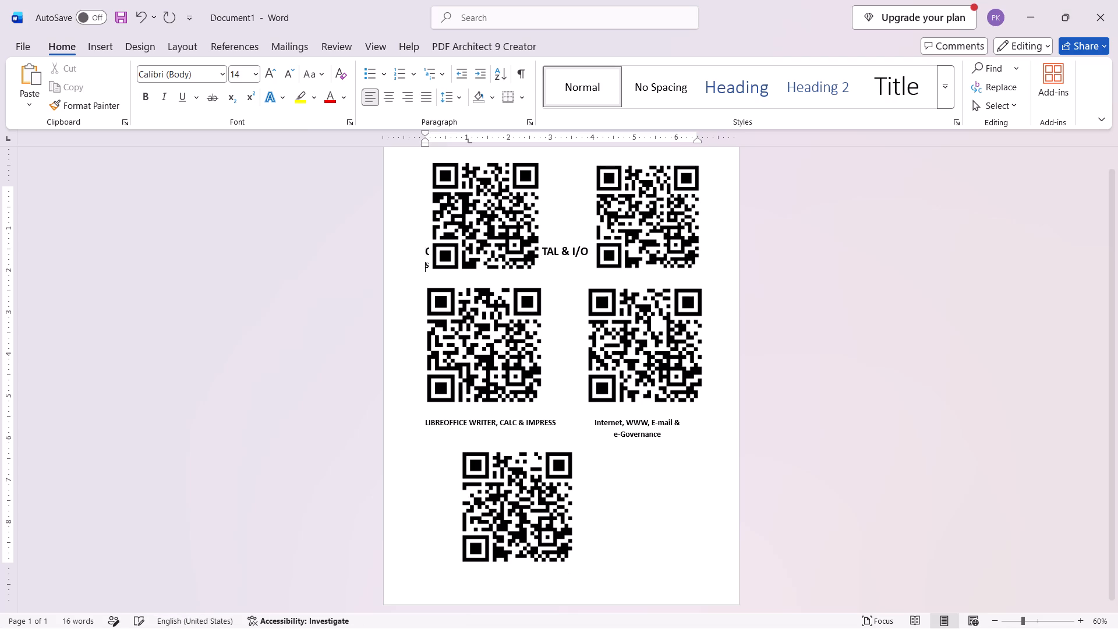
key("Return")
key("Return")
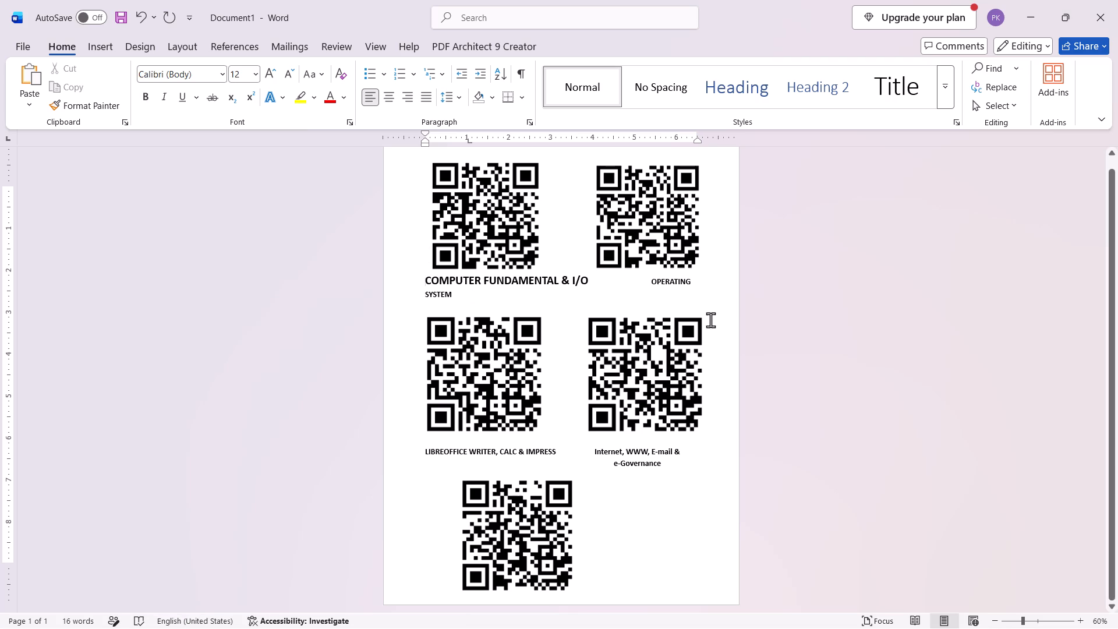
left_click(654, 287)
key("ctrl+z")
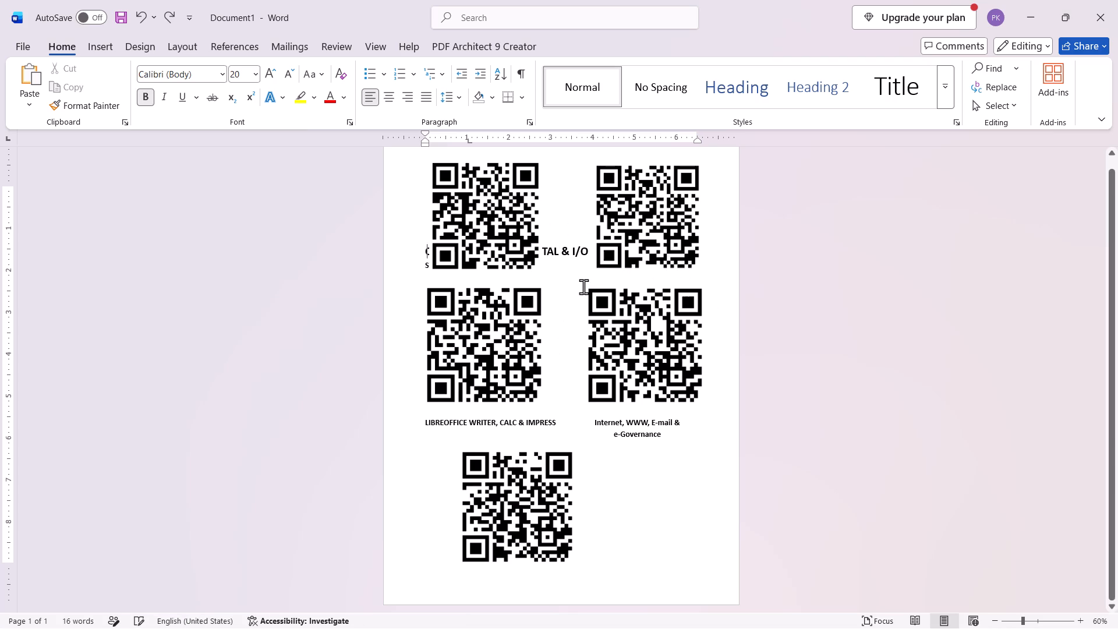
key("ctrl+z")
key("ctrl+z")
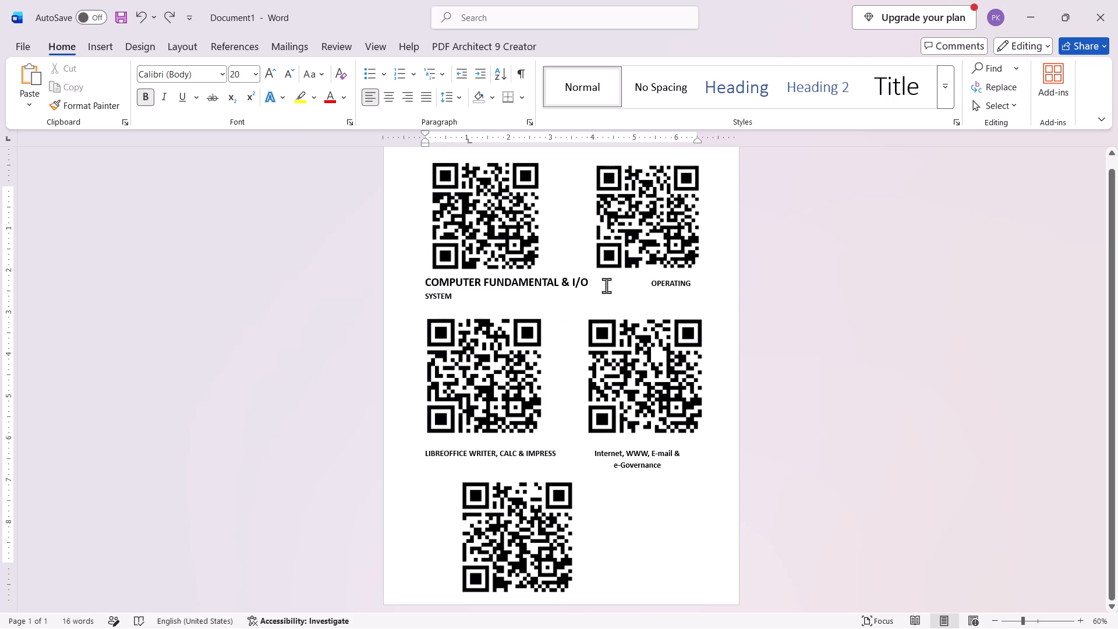
Set the COMPUTER FUNDAMENTAL & I/O caption to 16 pt.
left_click_drag(600, 285, 409, 271)
left_click(283, 74)
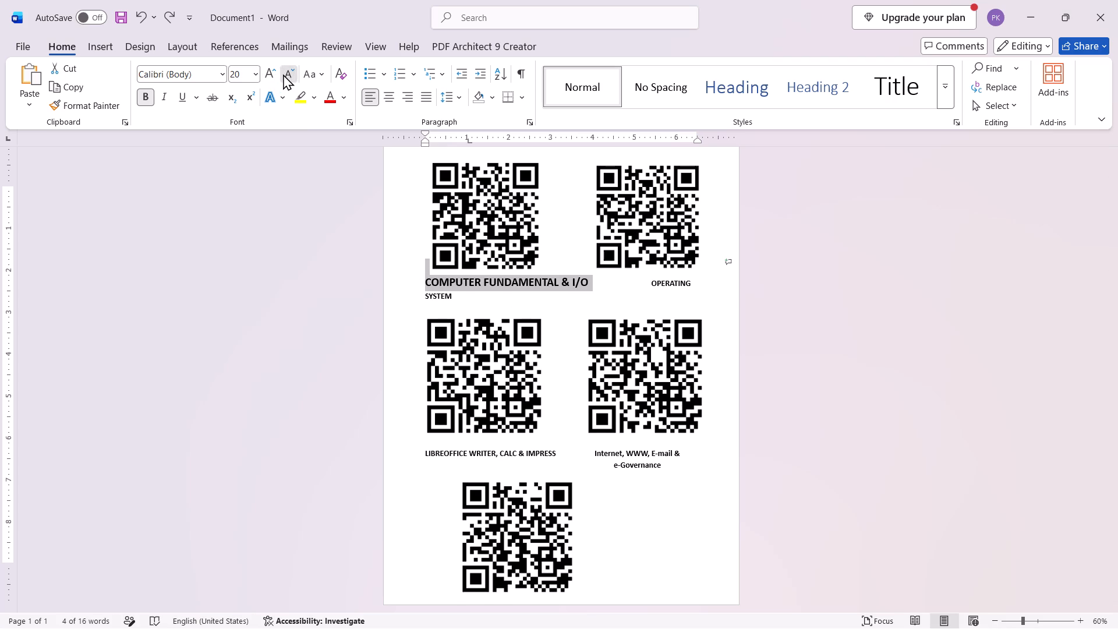
left_click(284, 74)
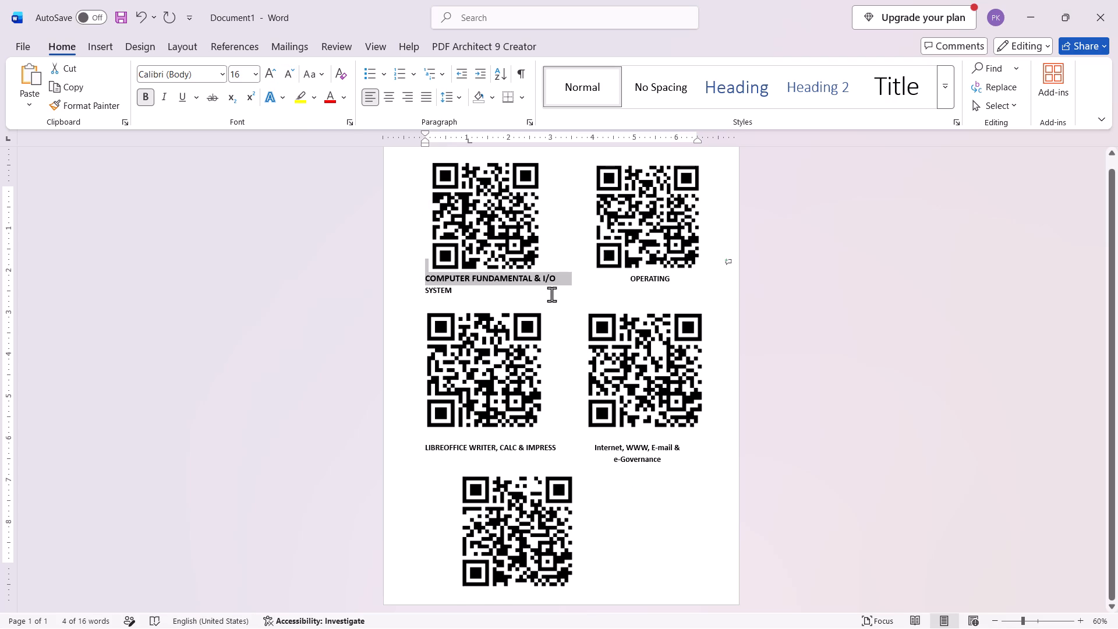
left_click(551, 294)
Set the OPERATING SYSTEM caption to 16 pt.
left_click_drag(628, 280, 644, 287)
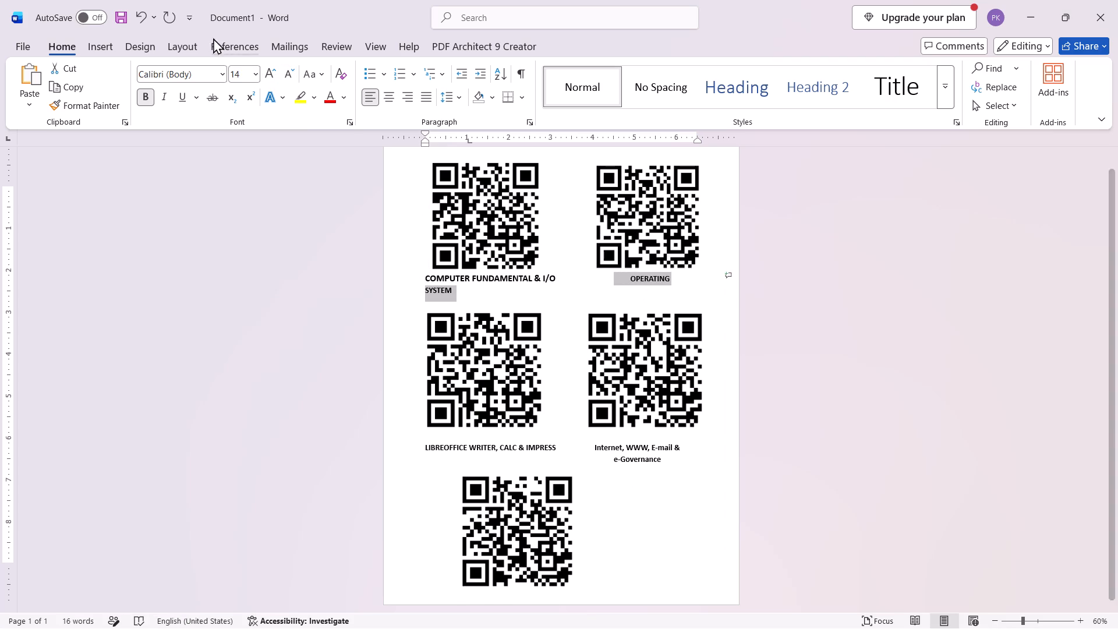
left_click(266, 69)
Adjust the spaces before OPERATING SYSTEM so the caption fits on one line, centred below its QR code.
left_click(613, 276)
left_click(631, 281)
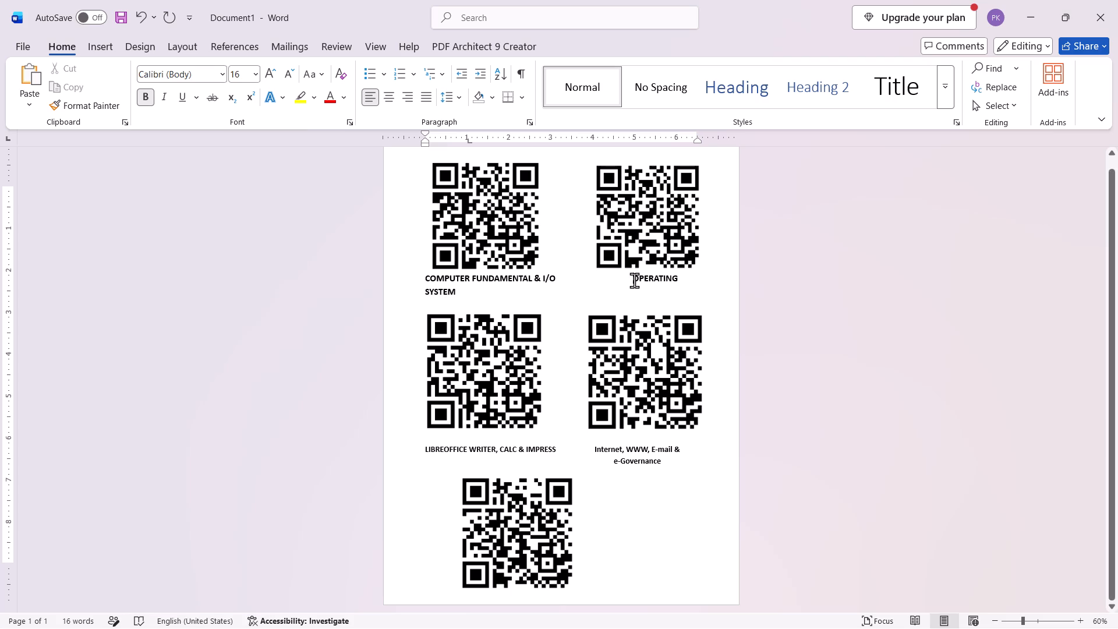
key("BackSpace")
key("BackSpace")
key("BackSpace")
key("BackSpace")
key("BackSpace")
key("BackSpace")
key("BackSpace")
key("BackSpace")
key("BackSpace")
key("BackSpace")
key("BackSpace")
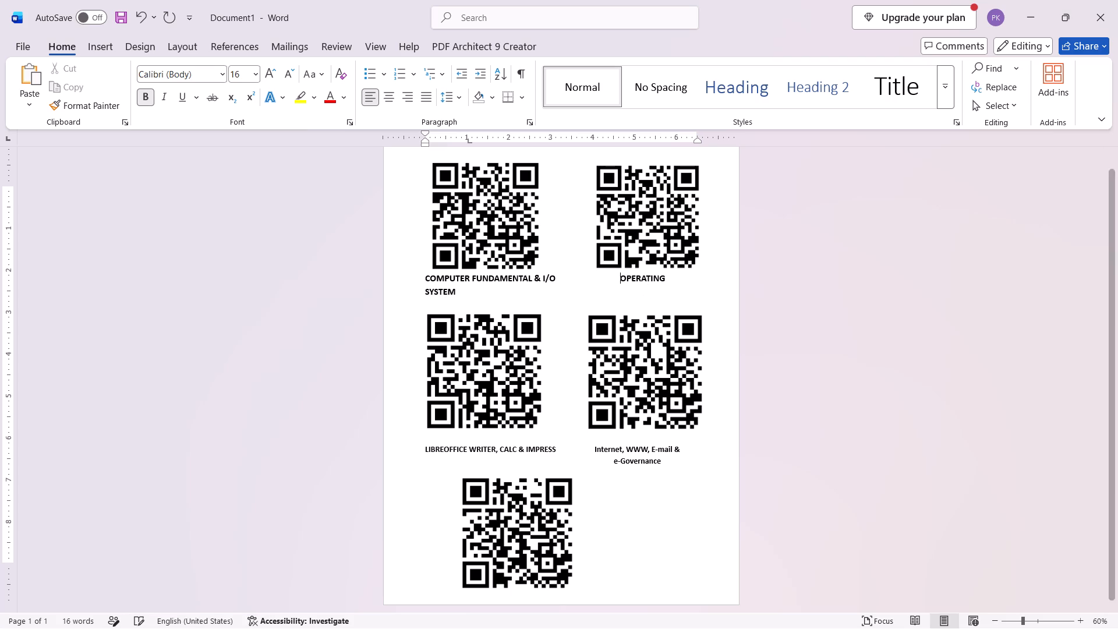
key("space")
key("space")
key("space")
key("space")
key("space")
key("space")
key("space")
key("space")
key("space")
key("space")
key("space")
key("space")
key("space")
key("space")
key("space")
key("space")
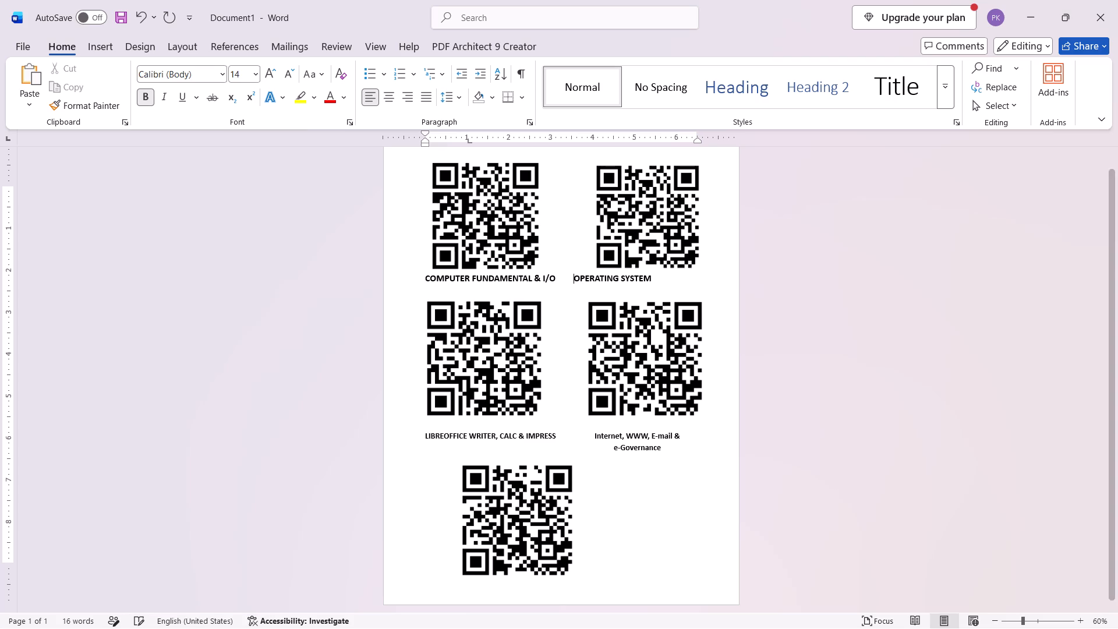
key("space")
key("space")
key("space")
key("space")
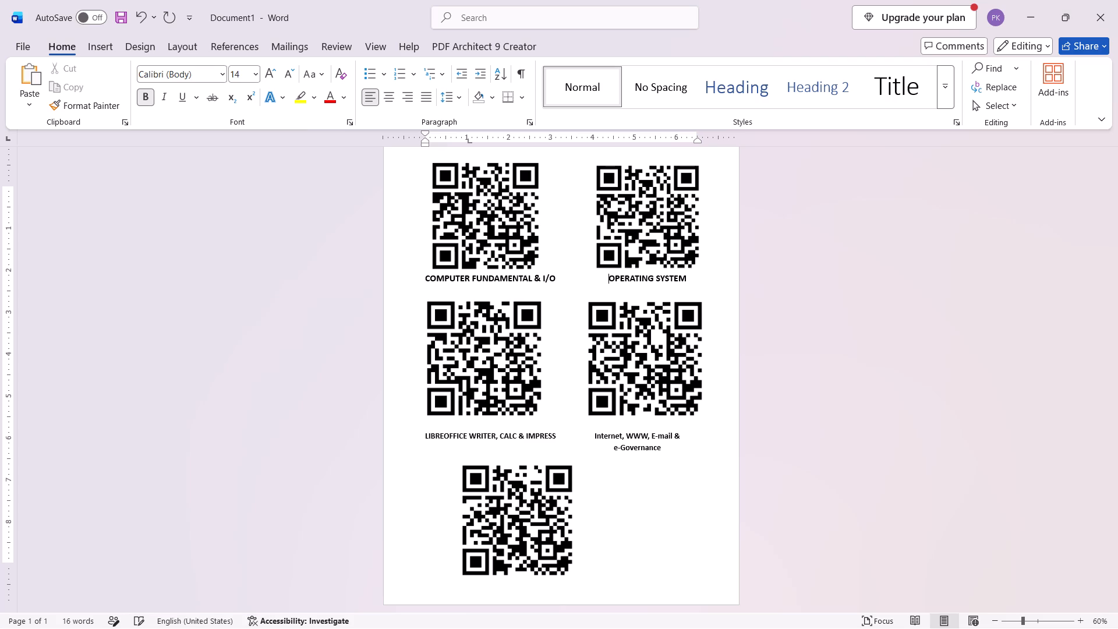
Insert a blank line above the COMPUTER FUNDAMENTAL & I/O and OPERATING SYSTEM captions.
left_click(426, 271)
left_click(419, 270)
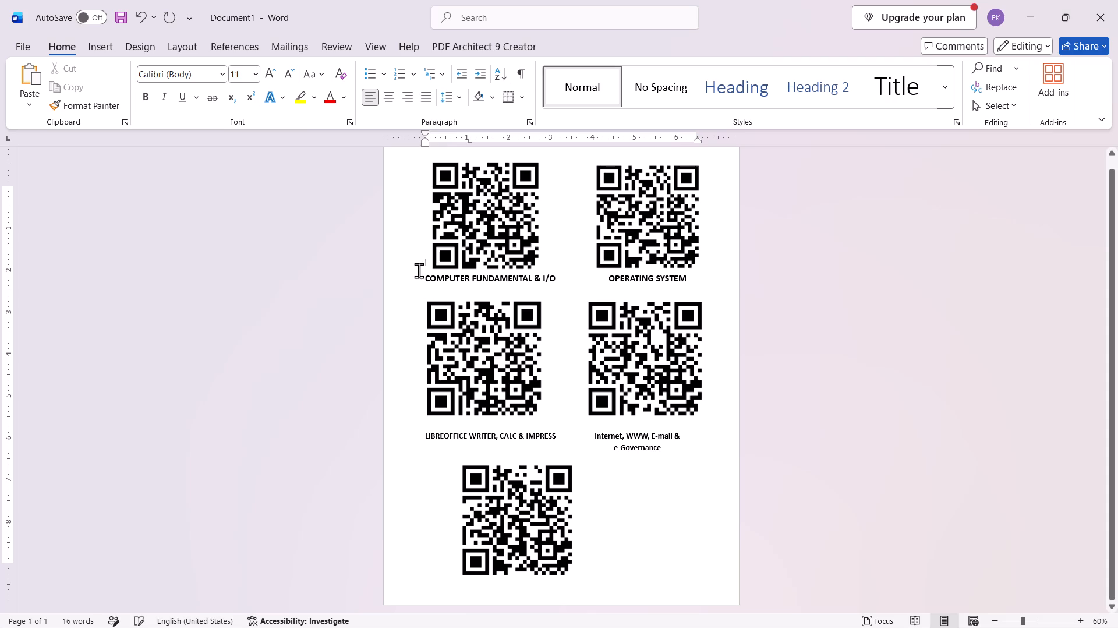
left_click(419, 277)
key("Return")
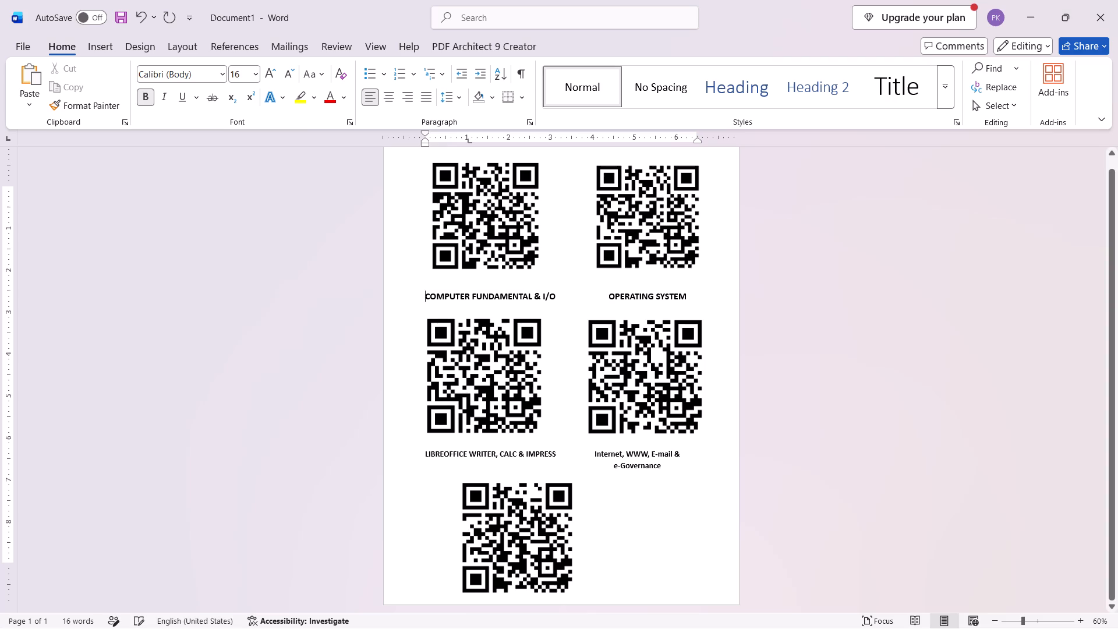
Set the LIBREOFFICE WRITER, CALC & IMPRESS caption to 16 pt.
scroll(695, 327, "down", 2)
left_click(473, 499)
left_click(460, 454)
left_click_drag(418, 454, 556, 453)
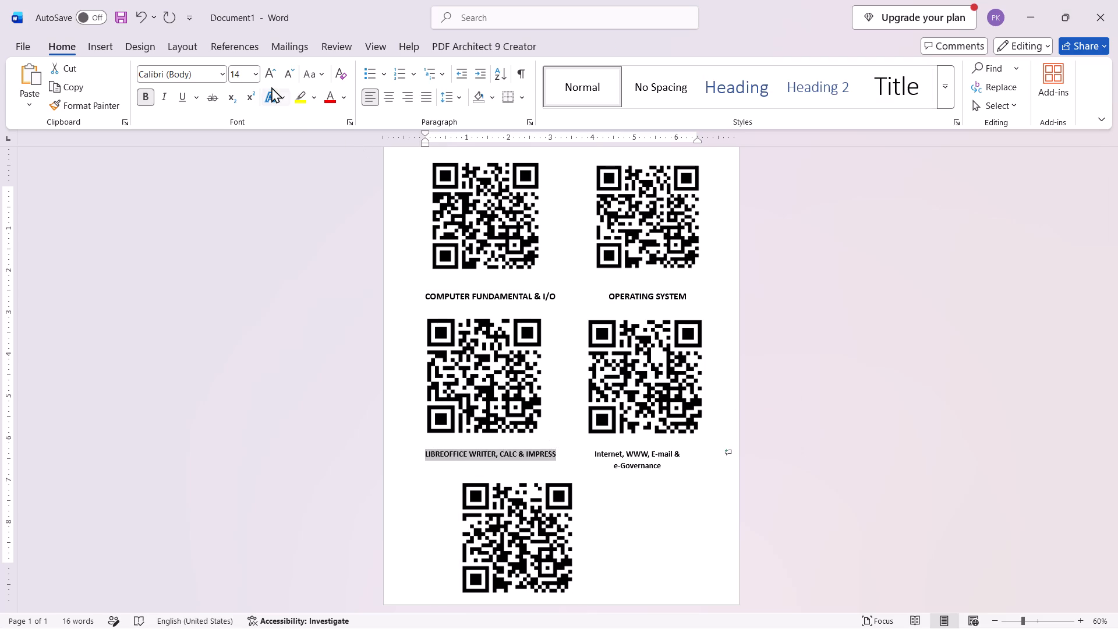
left_click(268, 79)
left_click(532, 456)
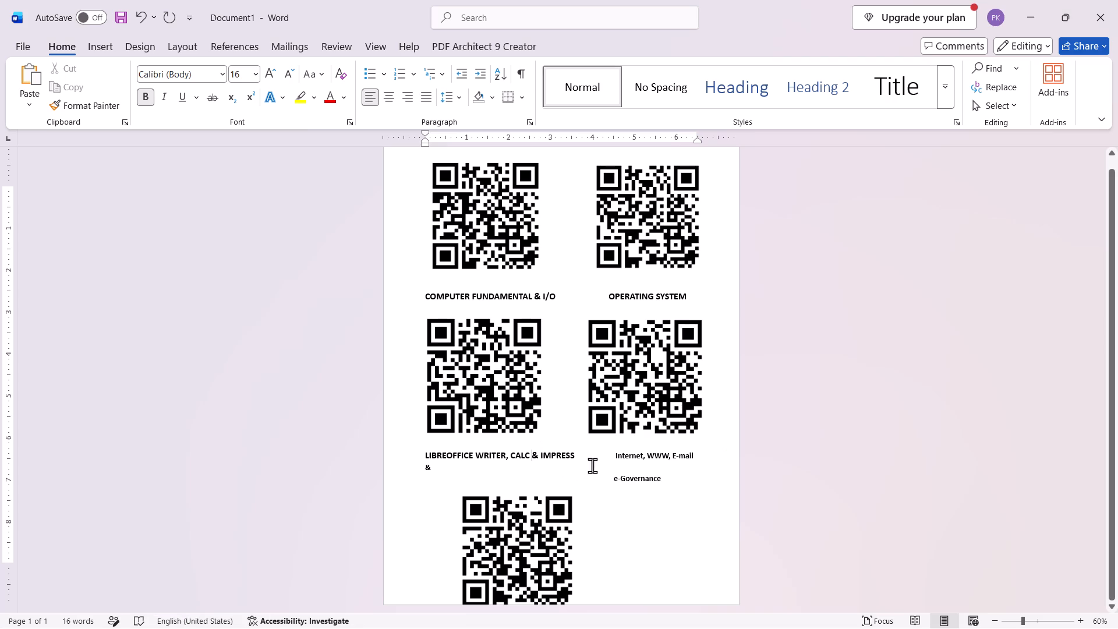
Set the two-line "Internet, WWW, E-mail & e-Governance" caption to 16 pt.
left_click_drag(615, 457, 667, 466)
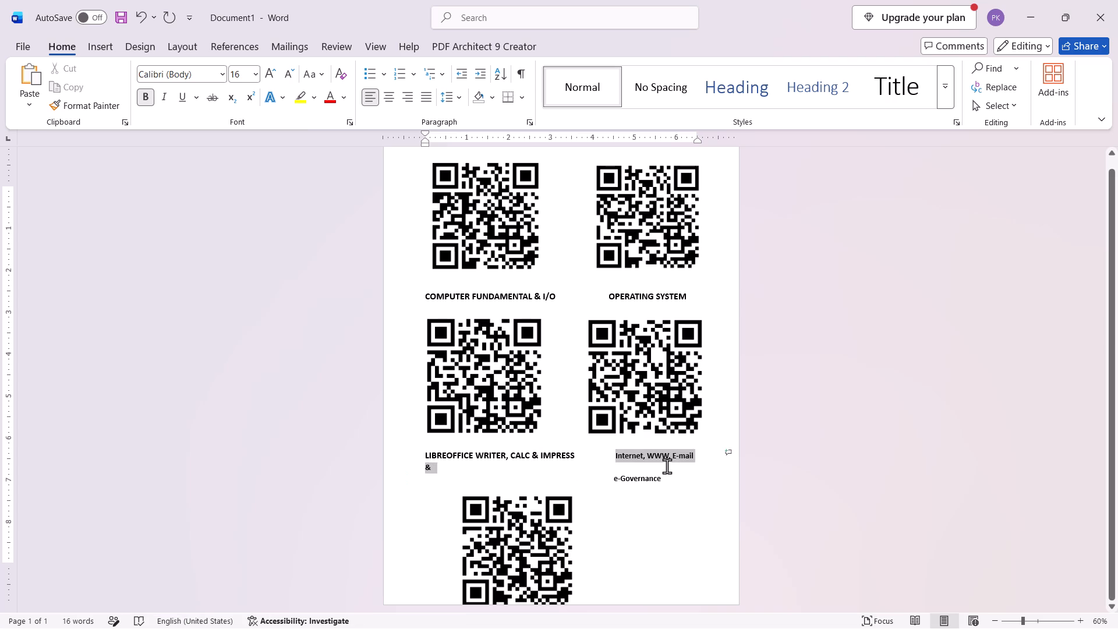
left_click_drag(667, 466, 654, 464)
left_click(664, 474)
left_click_drag(666, 475, 618, 449)
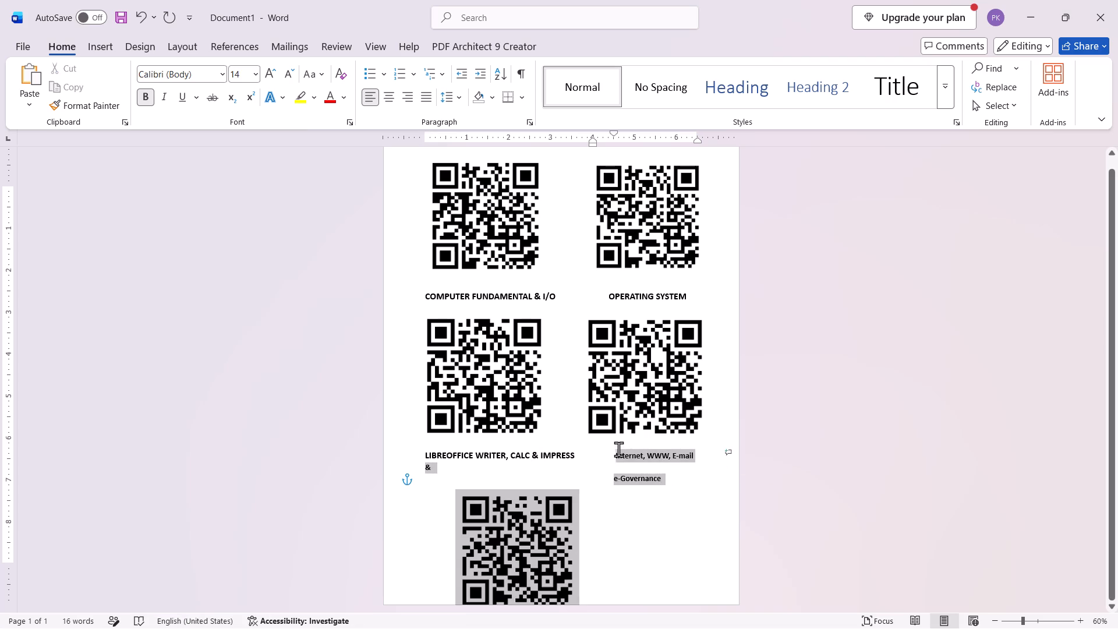
left_click_drag(618, 449, 617, 451)
left_click(271, 71)
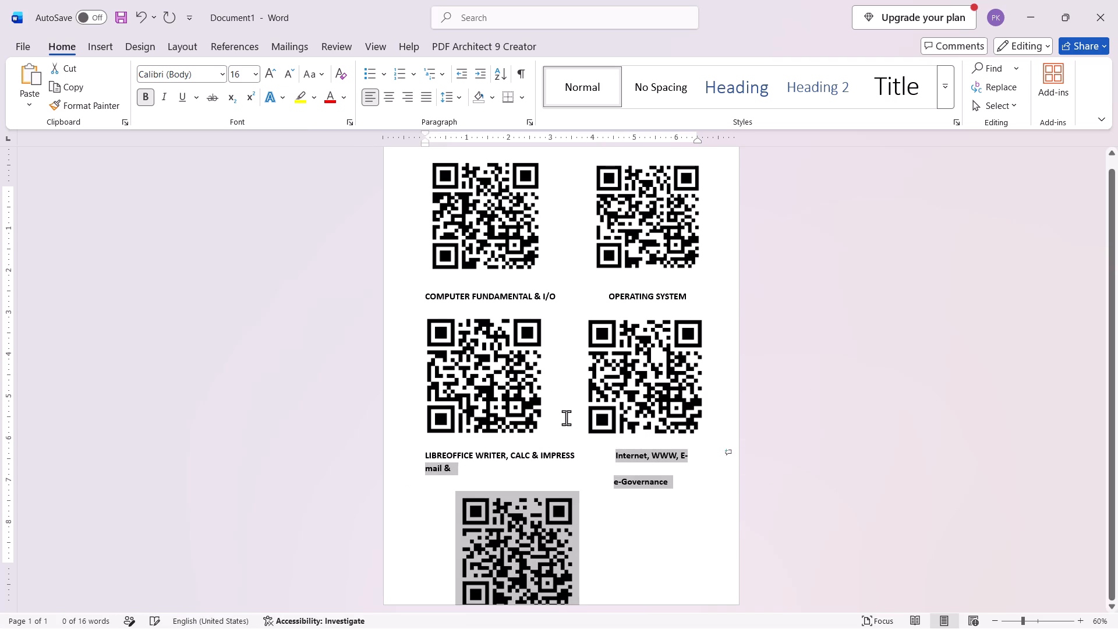
left_click(572, 463)
left_click(614, 459)
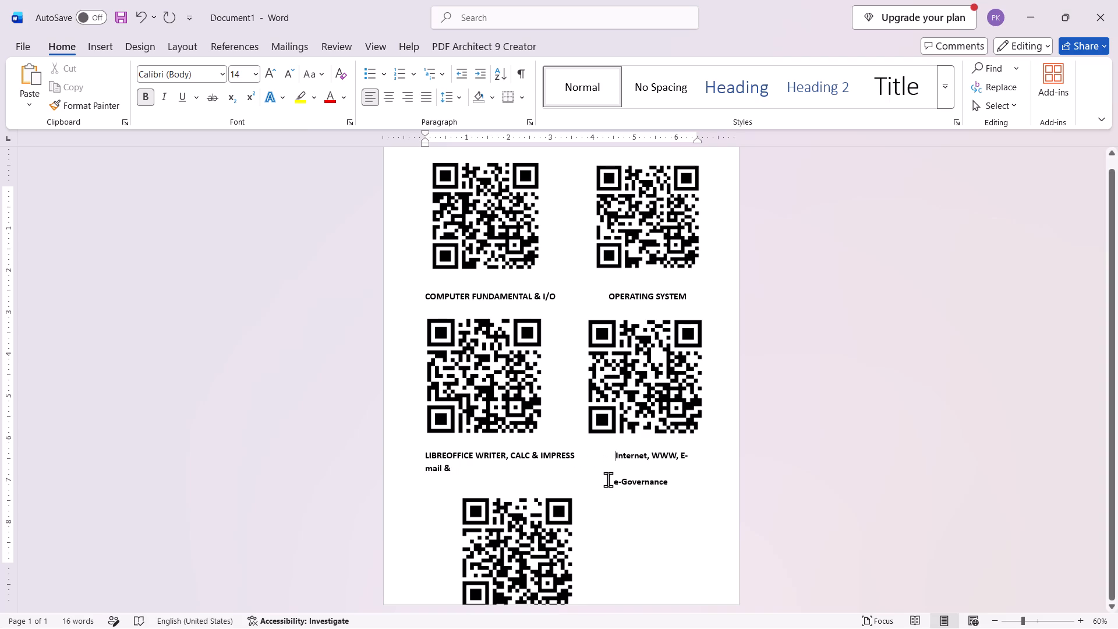
Delete the extra spaces before "Internet, WWW, E-mail &" so it fits on one line beside the LIBREOFFICE WRITER caption.
key("BackSpace")
key("BackSpace")
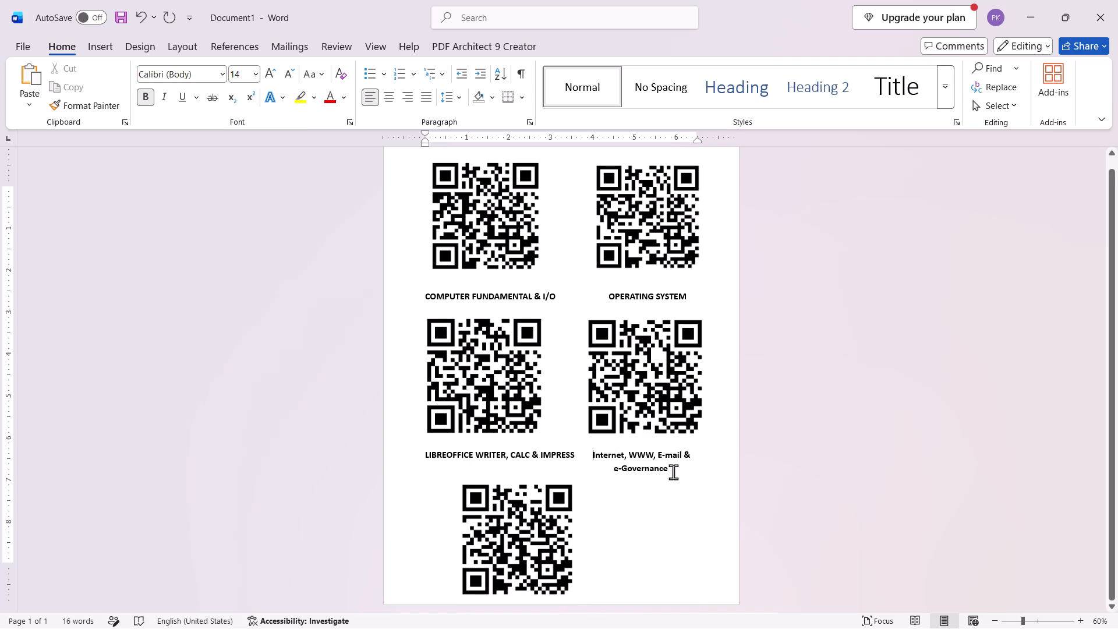
Draw a text box about 0.67" high and 1.79" wide beside the fifth QR code at the bottom of the page.
left_click(703, 512)
scroll(704, 511, "down", 3)
left_click(572, 520)
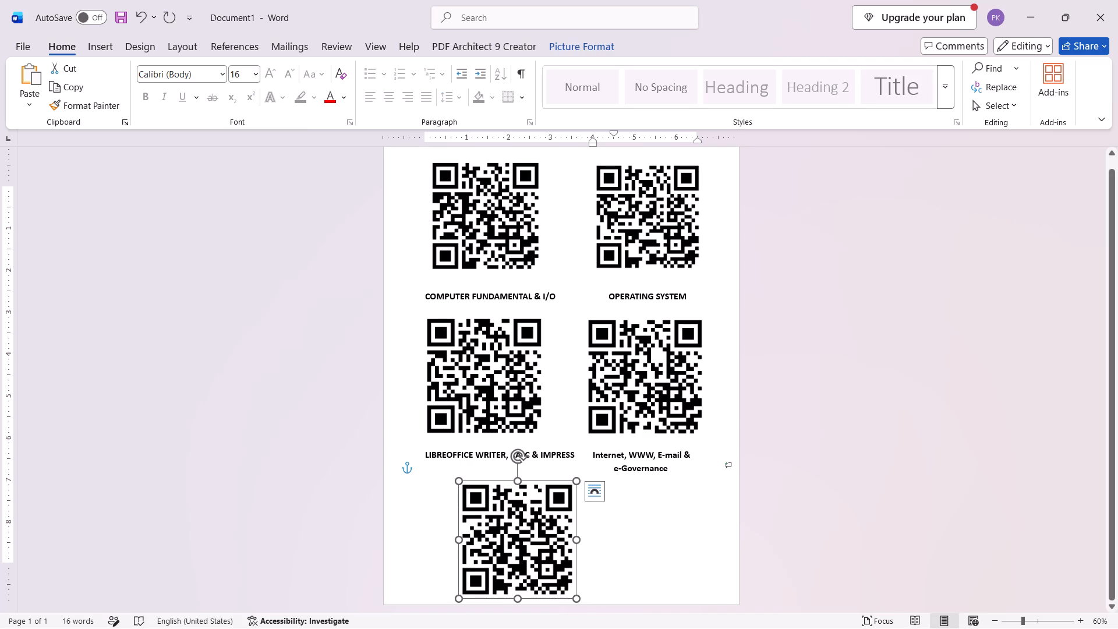
left_click(666, 479)
left_click(108, 50)
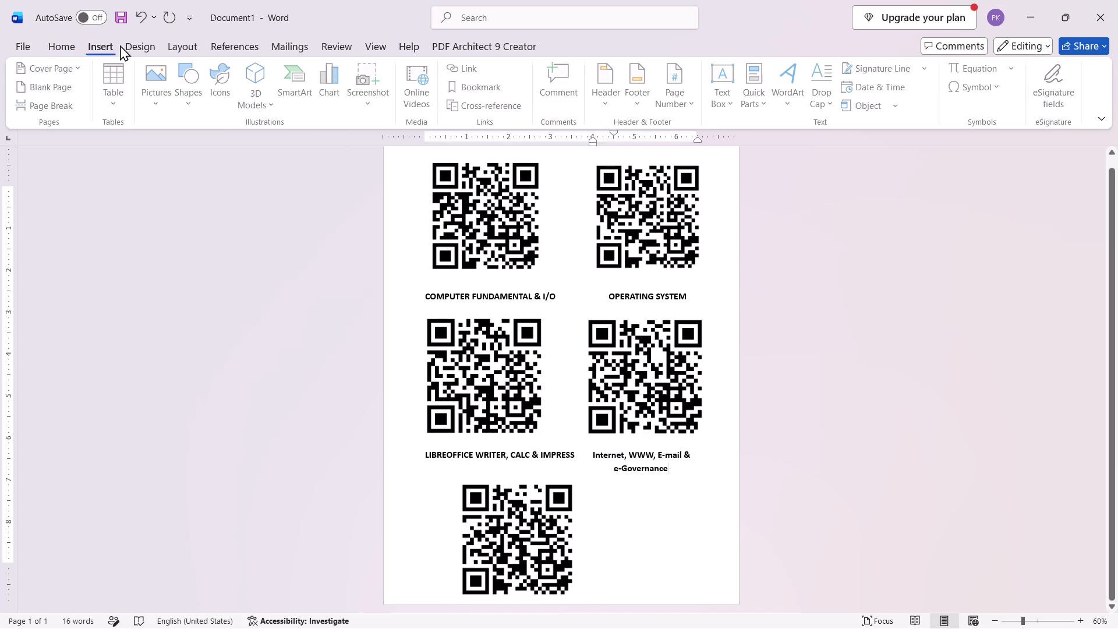
left_click(719, 103)
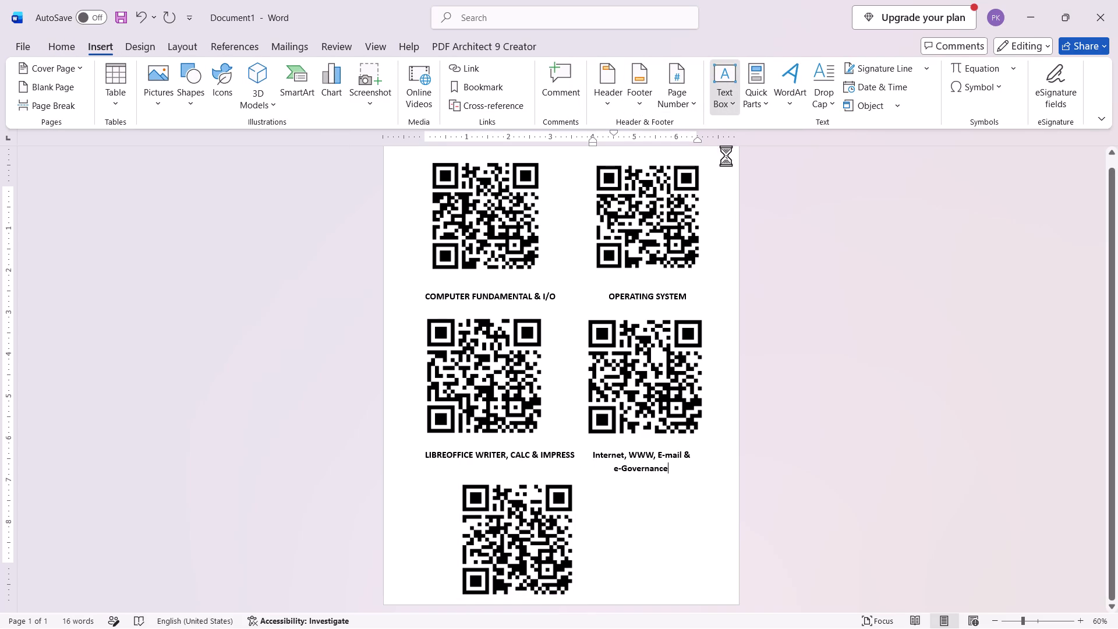
left_click(760, 431)
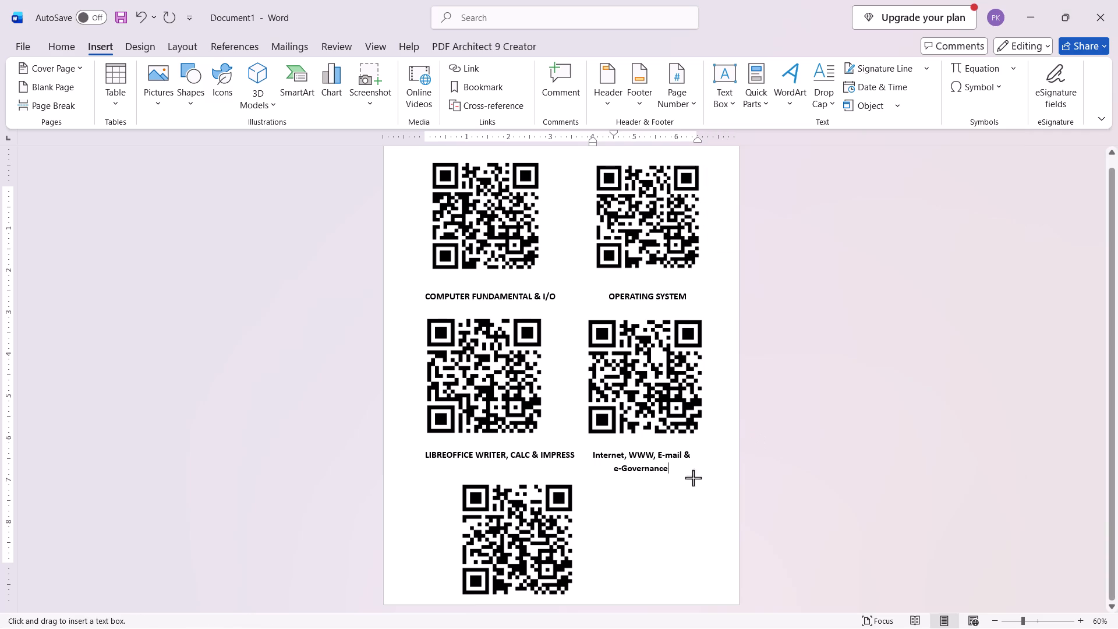
left_click_drag(589, 516, 664, 544)
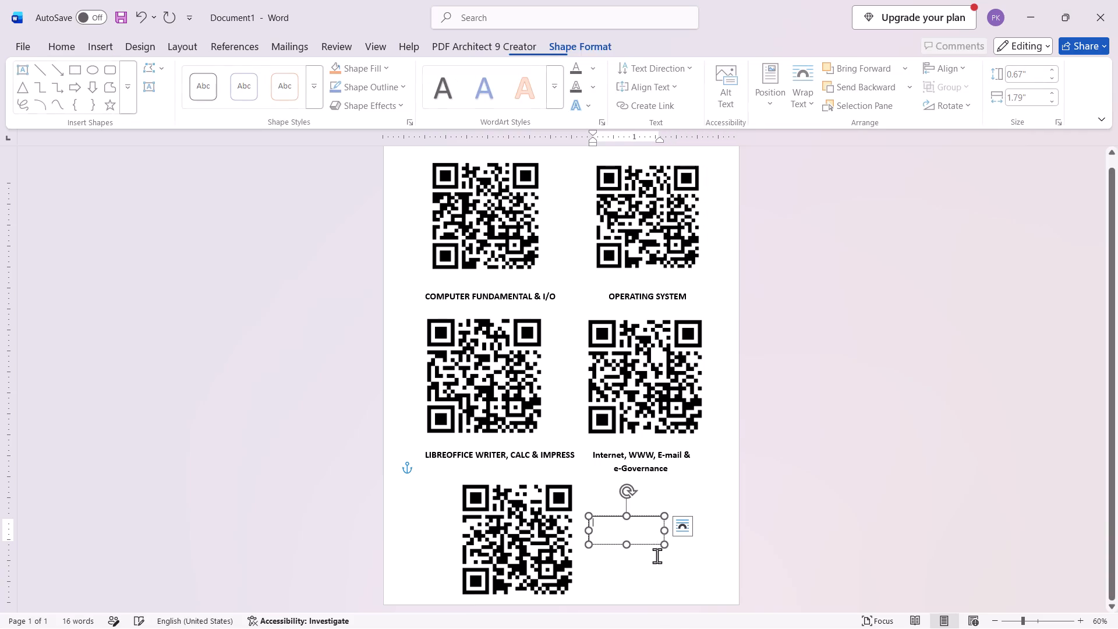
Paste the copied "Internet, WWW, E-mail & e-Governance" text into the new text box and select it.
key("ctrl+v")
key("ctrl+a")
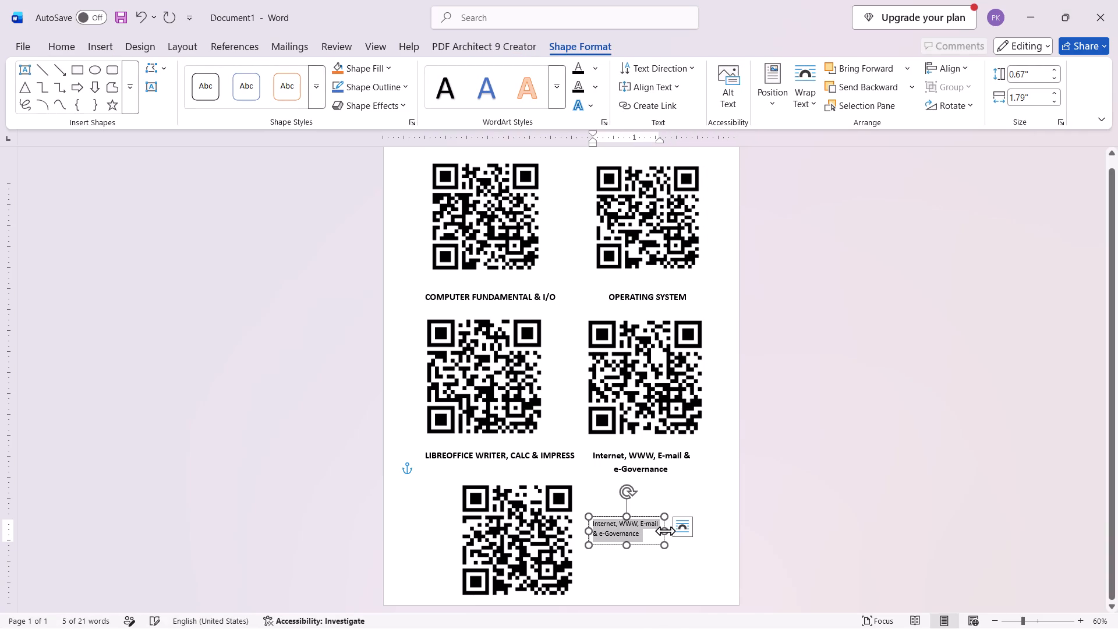
Copy the file name "Digital Financial Tools, FutureSkills & Cyber Security" from the Downloads folder and paste it into the Word text box.
key("alt+Tab")
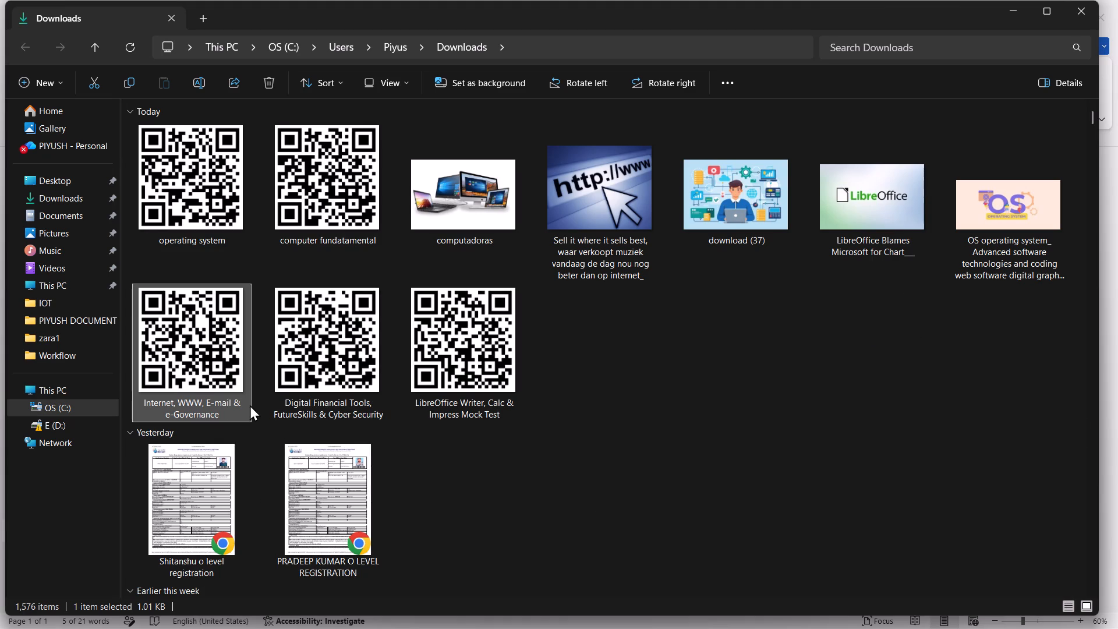
left_click(197, 213)
left_click(446, 422)
left_click(370, 413)
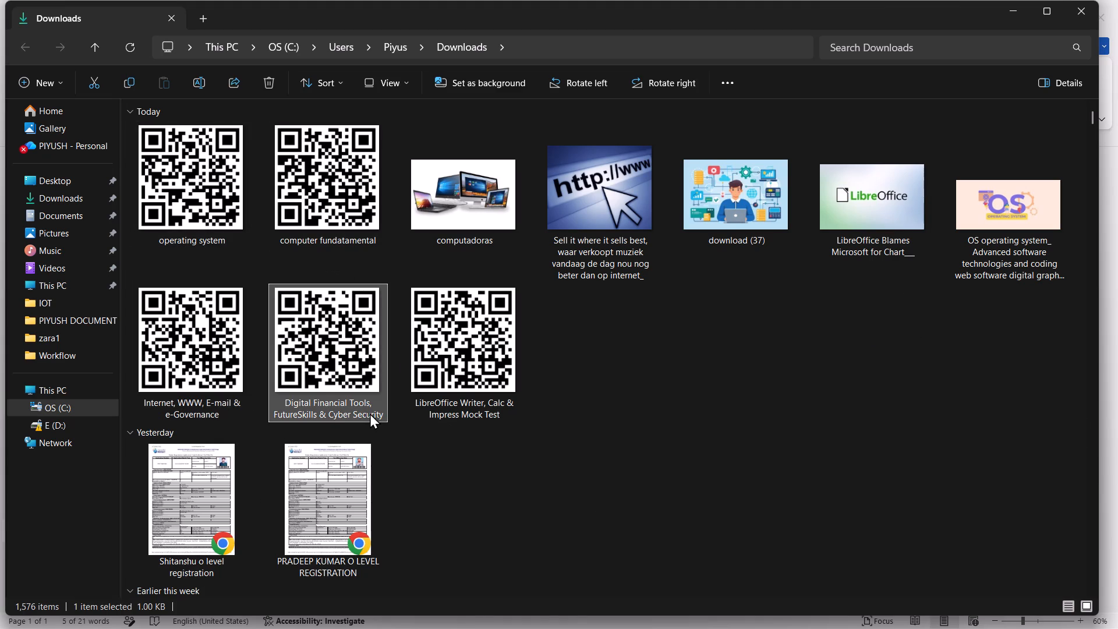
left_click(338, 408)
key("ctrl+c")
key("alt+Tab")
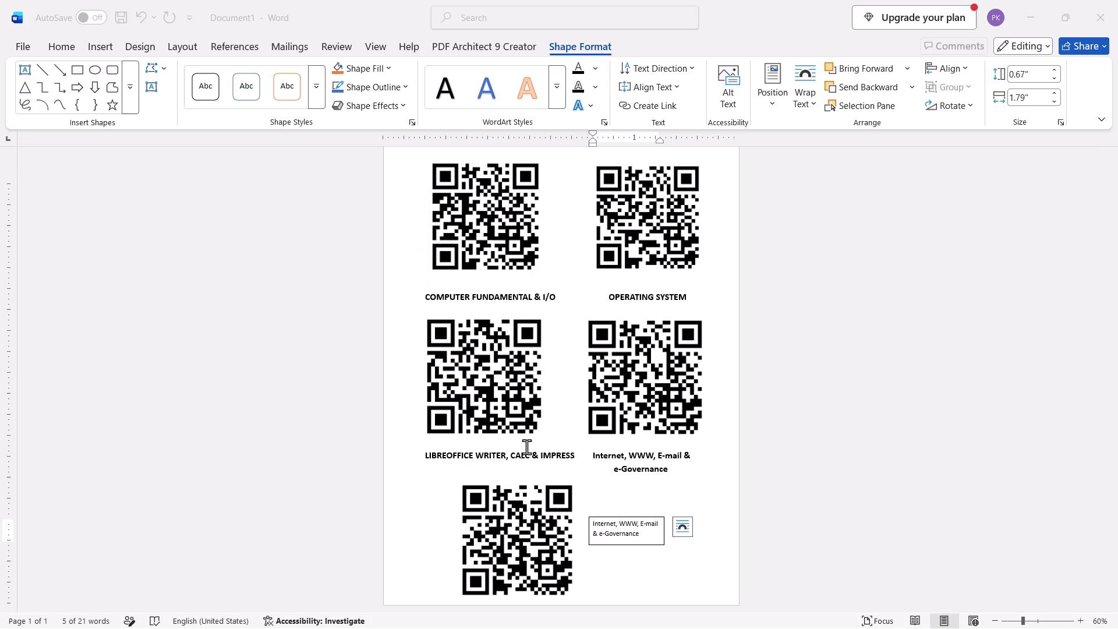
key("ctrl+v")
Make the Digital Financial Tools caption in the text box bold and 16 pt.
key("ctrl+a")
key("ctrl+b")
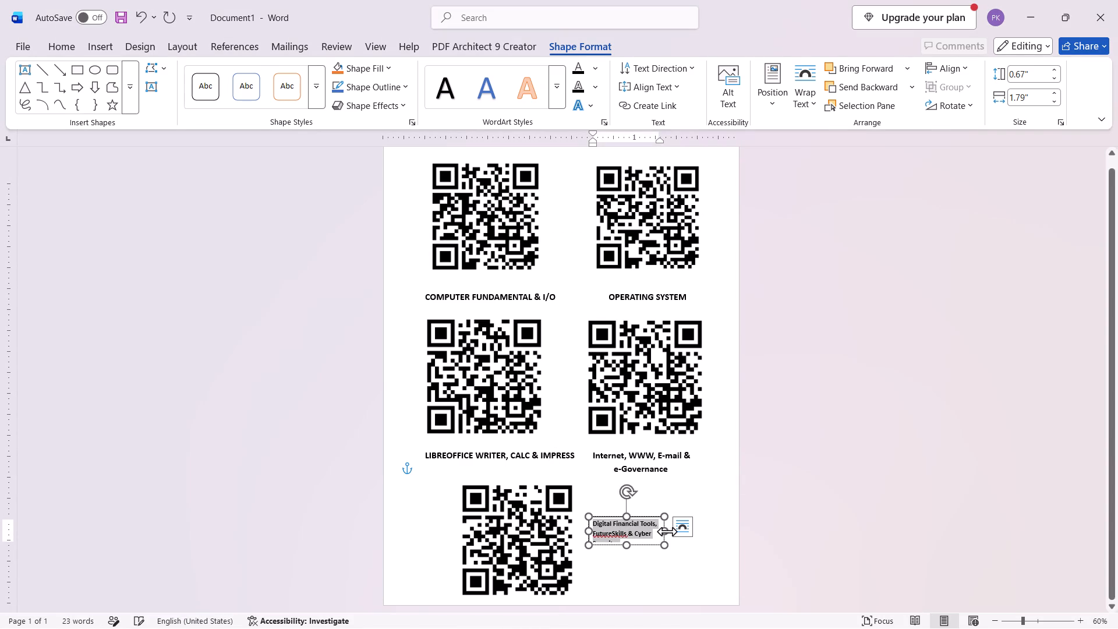
left_click(56, 54)
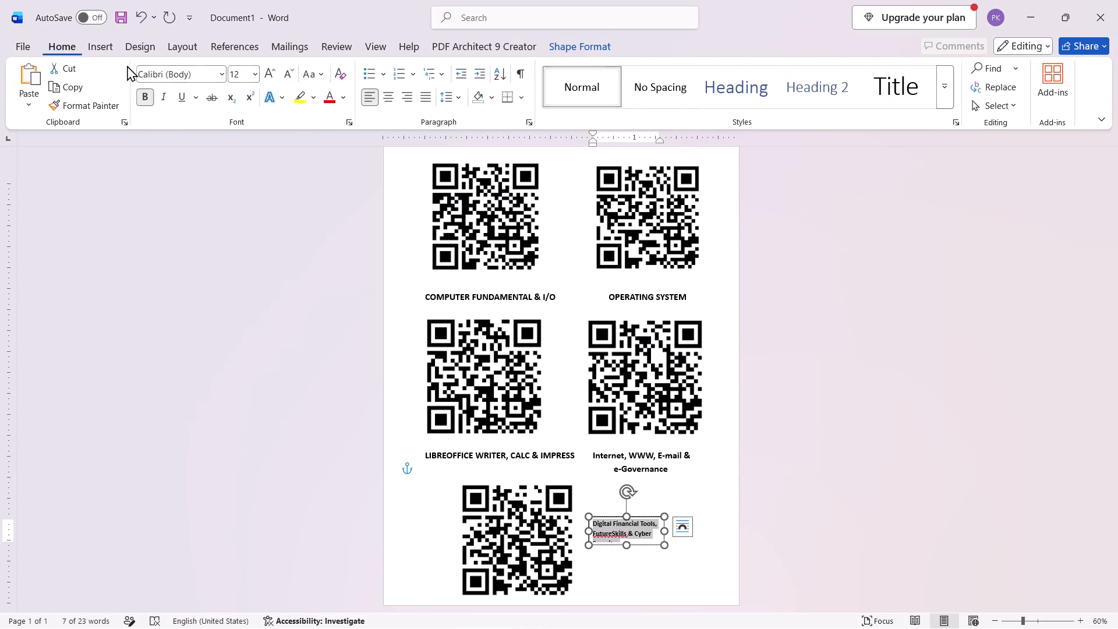
double_click(268, 72)
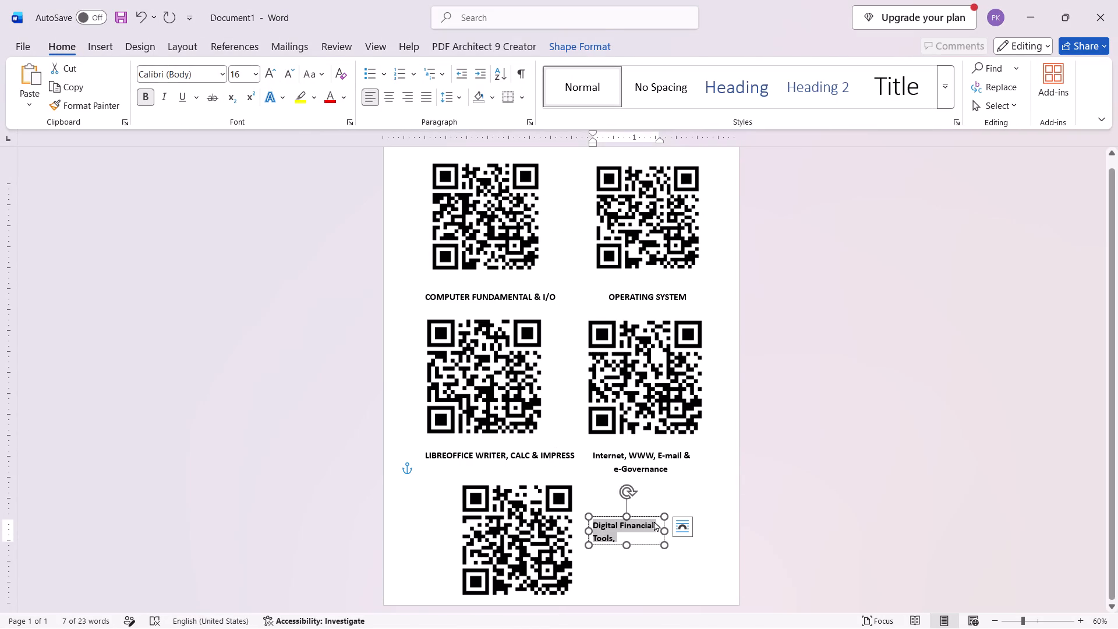
Widen the text box to about 3.24" so the Digital Financial Tools caption fits on two lines.
left_click_drag(667, 528, 709, 525)
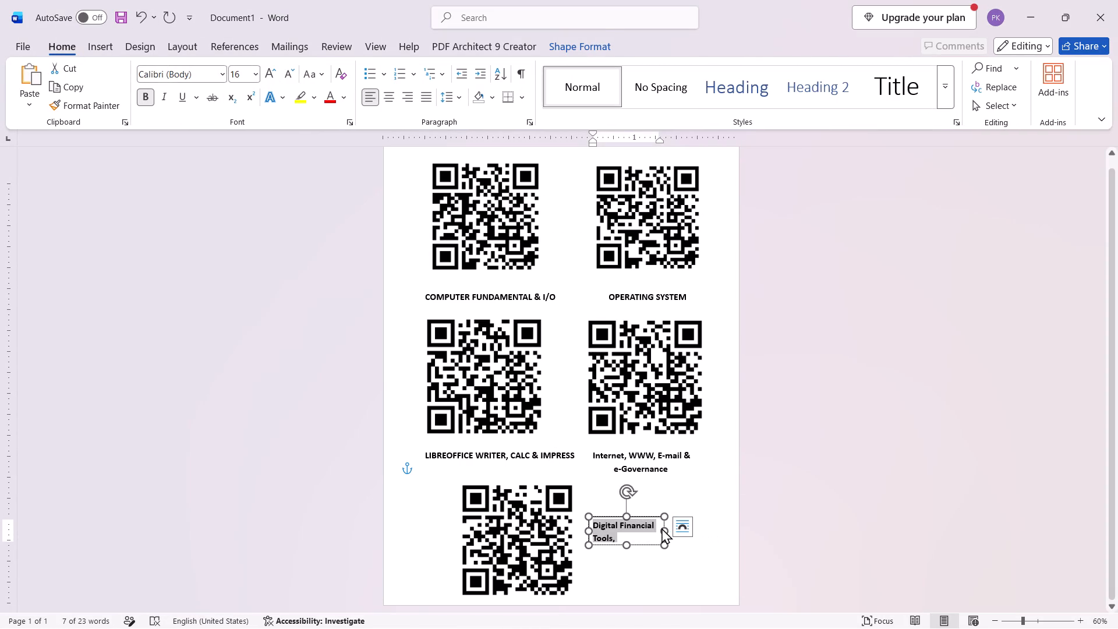
left_click(663, 533)
left_click_drag(664, 533, 709, 532)
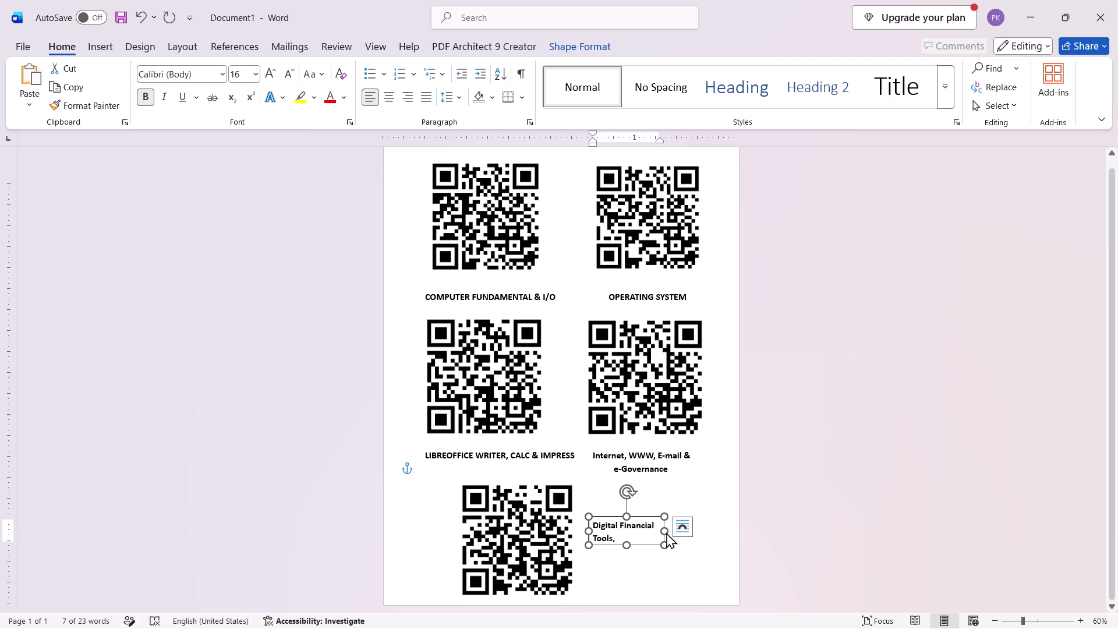
left_click(659, 532)
left_click_drag(666, 531, 720, 529)
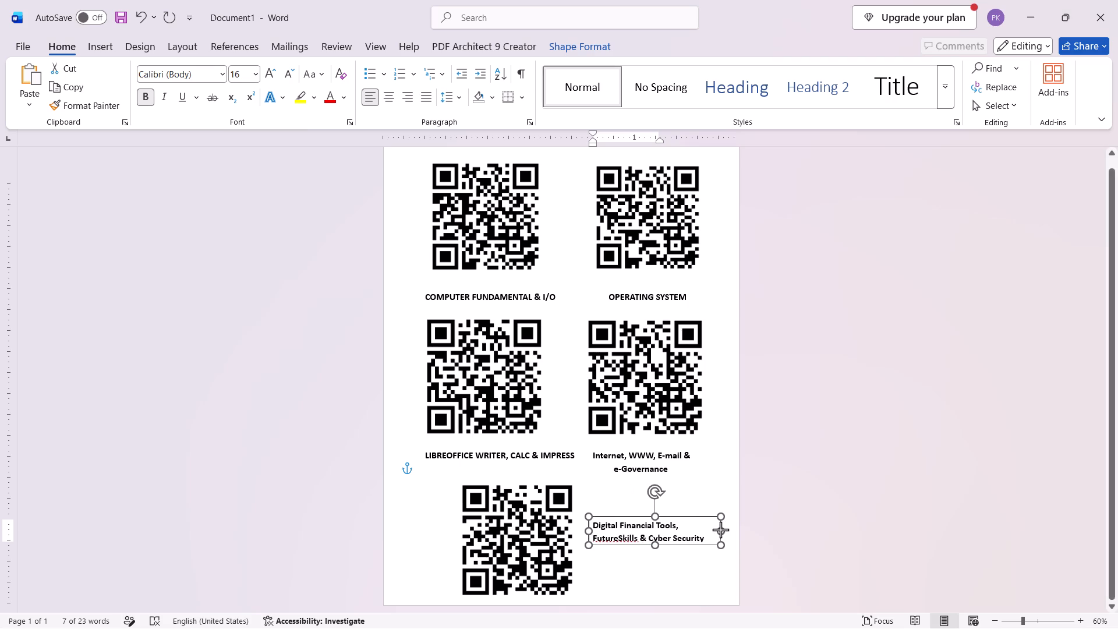
left_click_drag(720, 529, 724, 529)
left_click(815, 486)
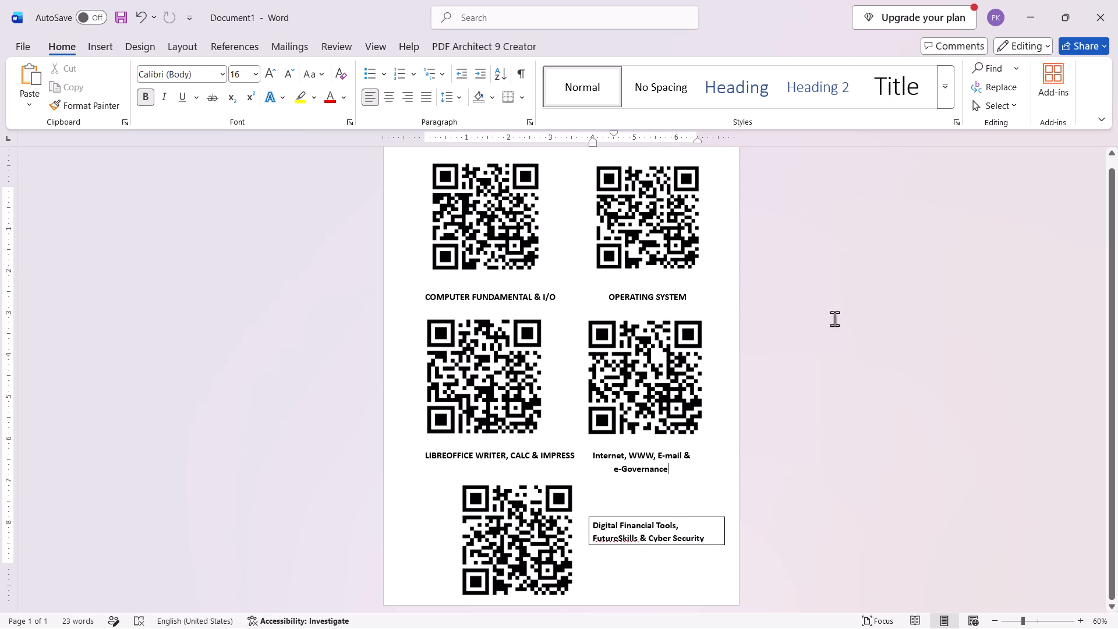
Remove the outline from the Digital Financial Tools text box.
left_click(708, 527)
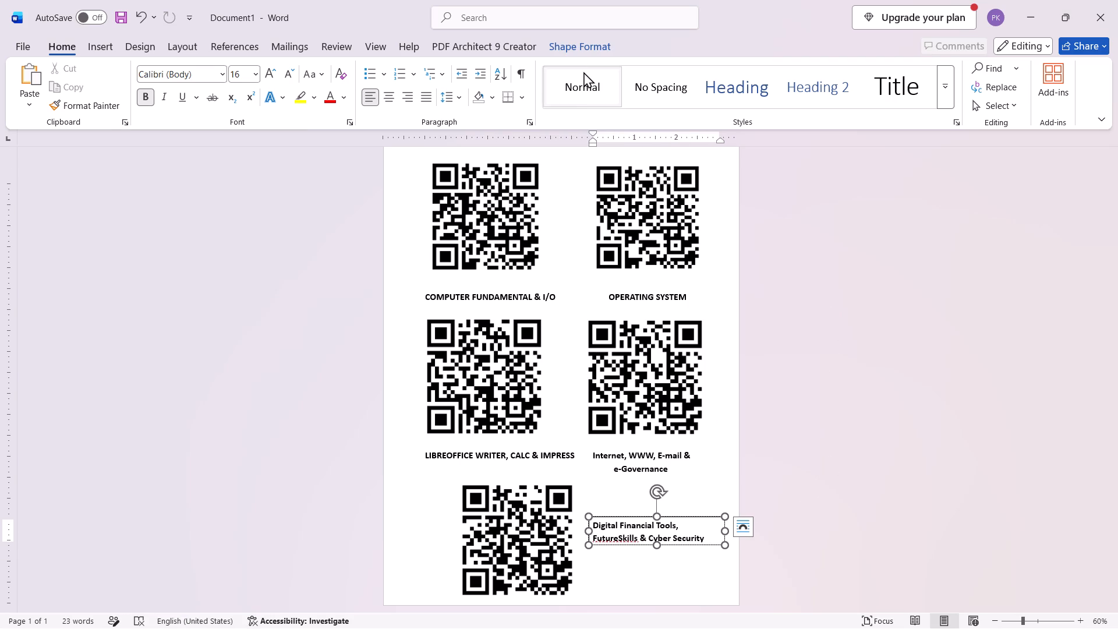
left_click(582, 56)
left_click(378, 69)
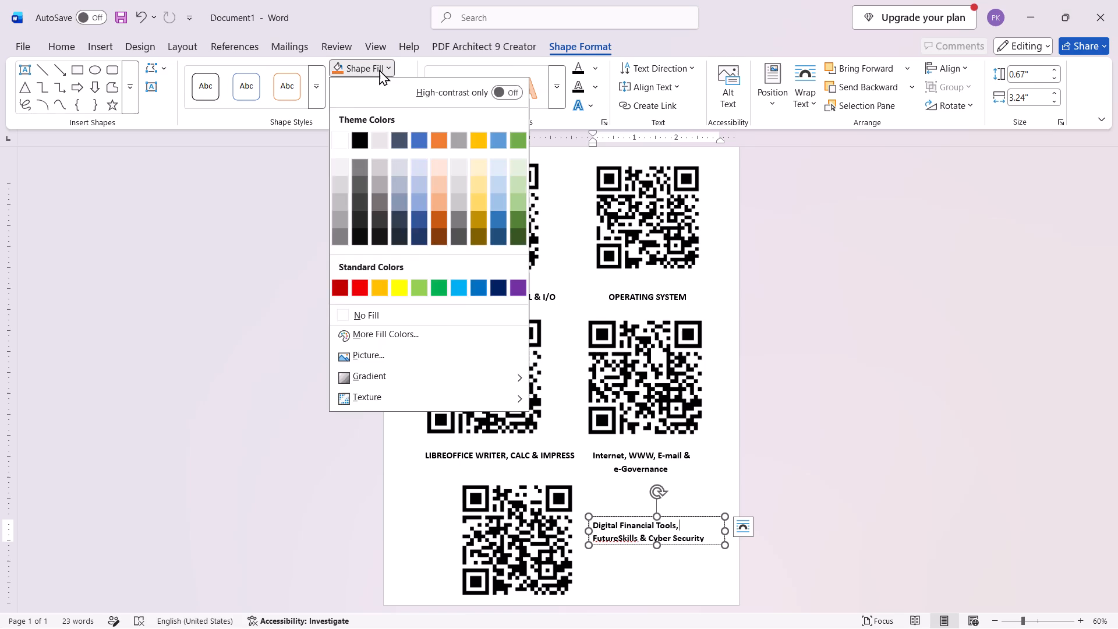
left_click(379, 69)
left_click(378, 86)
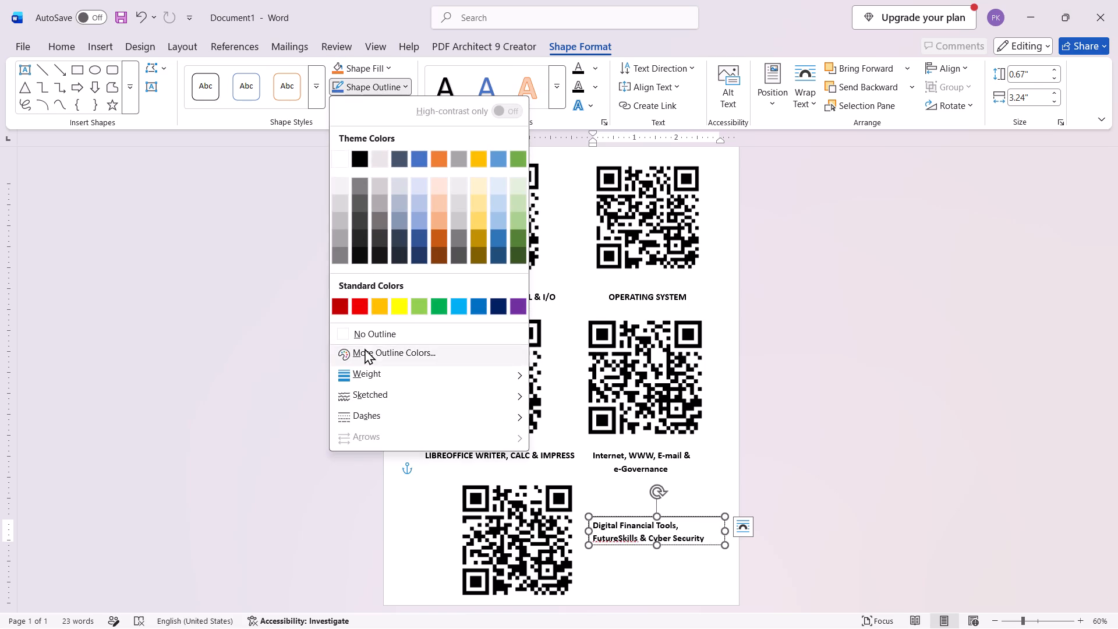
left_click(378, 331)
left_click(864, 473)
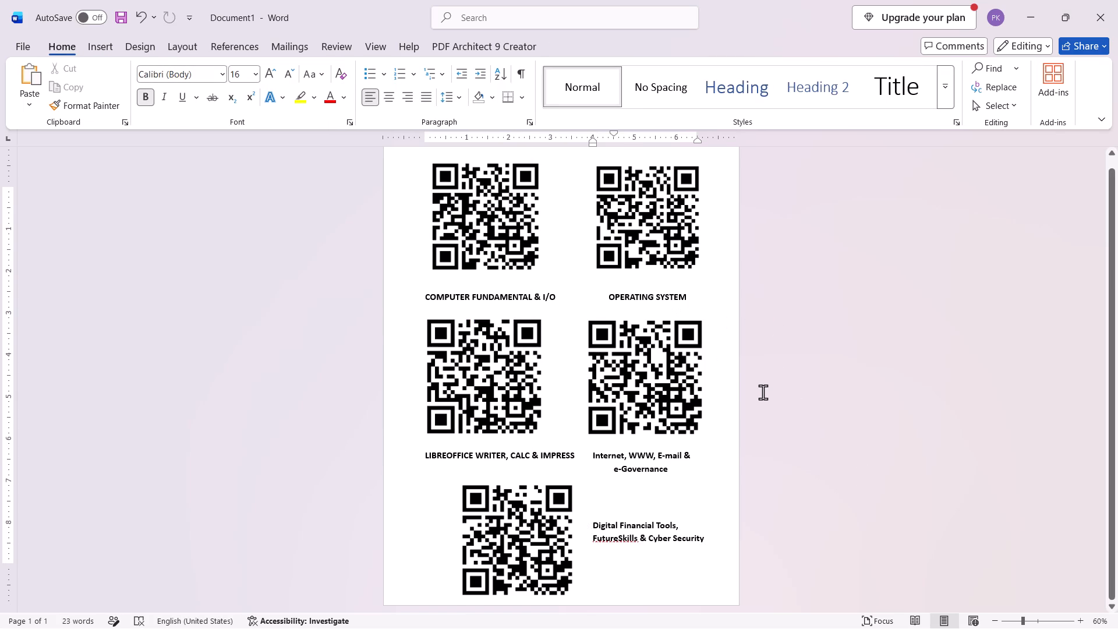
Review the whole page's layout, checking the QR codes' sizes and alignment and their captions, including a closer view of the upper codes.
scroll(763, 392, "up", 2)
scroll(763, 392, "down", 2)
scroll(734, 496, "down", 2)
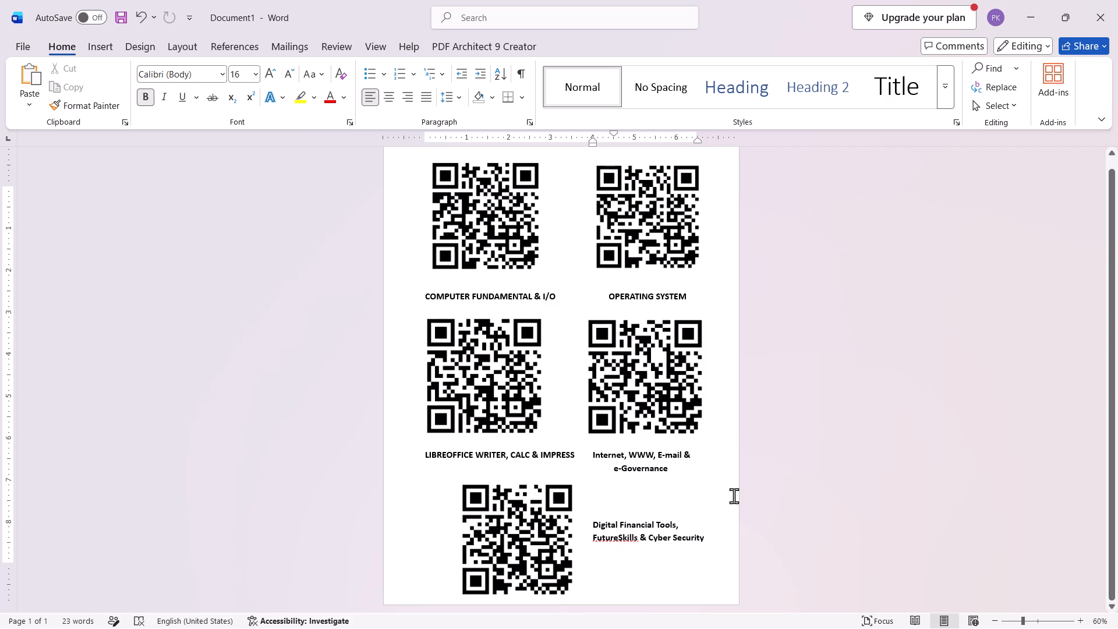
left_click(504, 537)
left_click(771, 453)
scroll(636, 408, "up", 2)
scroll(431, 258, "up", 1)
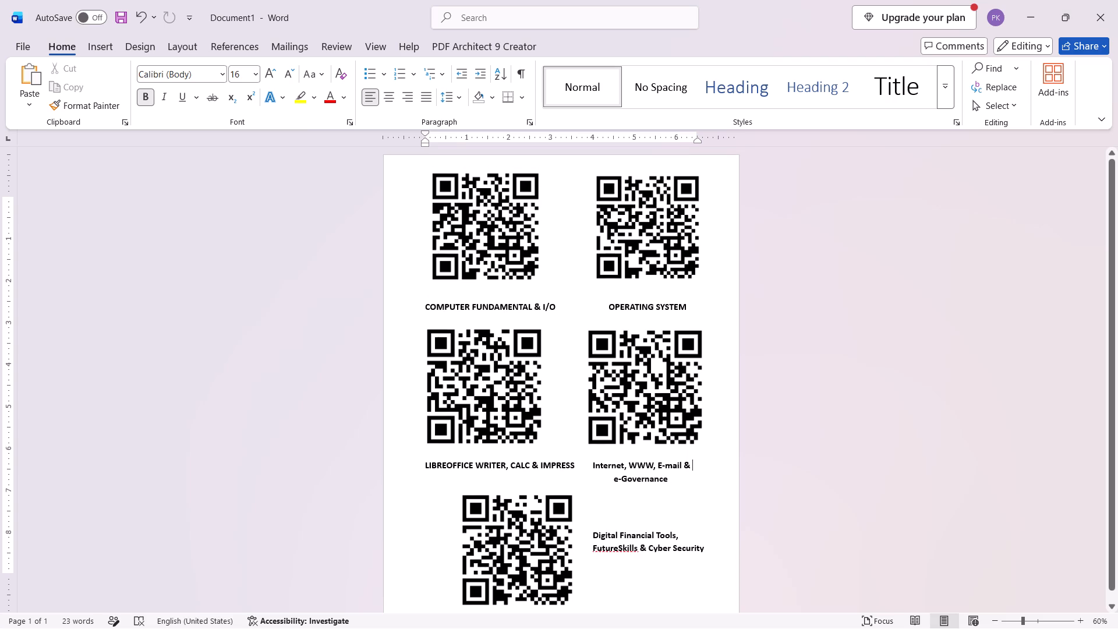
scroll(431, 258, "up", 1)
left_click(487, 308)
left_click(557, 306)
scroll(723, 296, "up", 3)
scroll(723, 296, "down", 6)
left_click(786, 340)
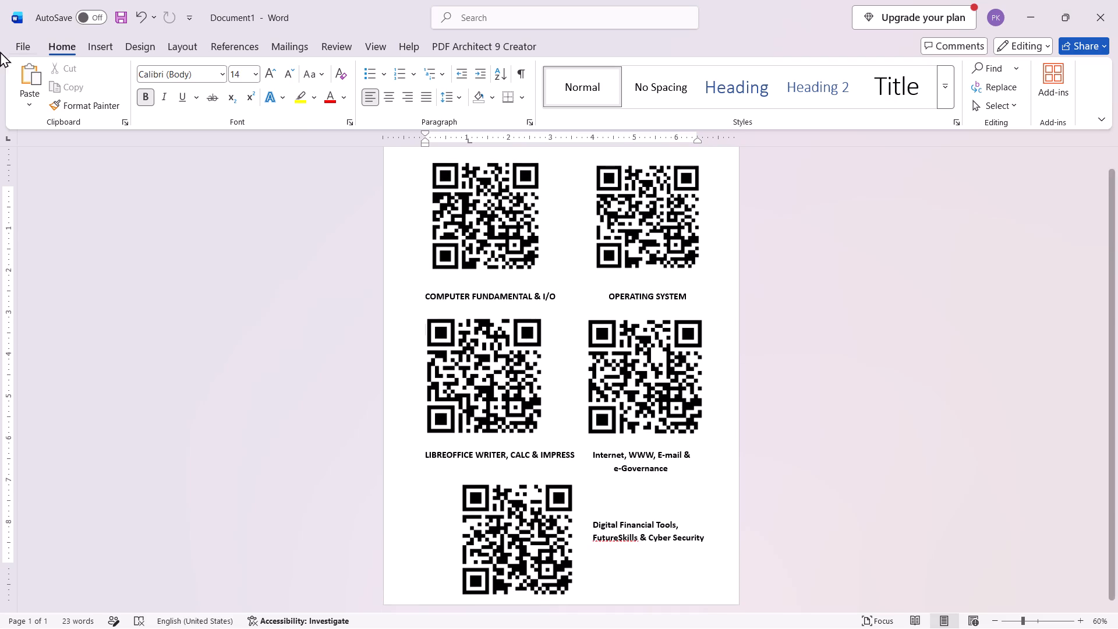
left_click(551, 500)
left_click(805, 443)
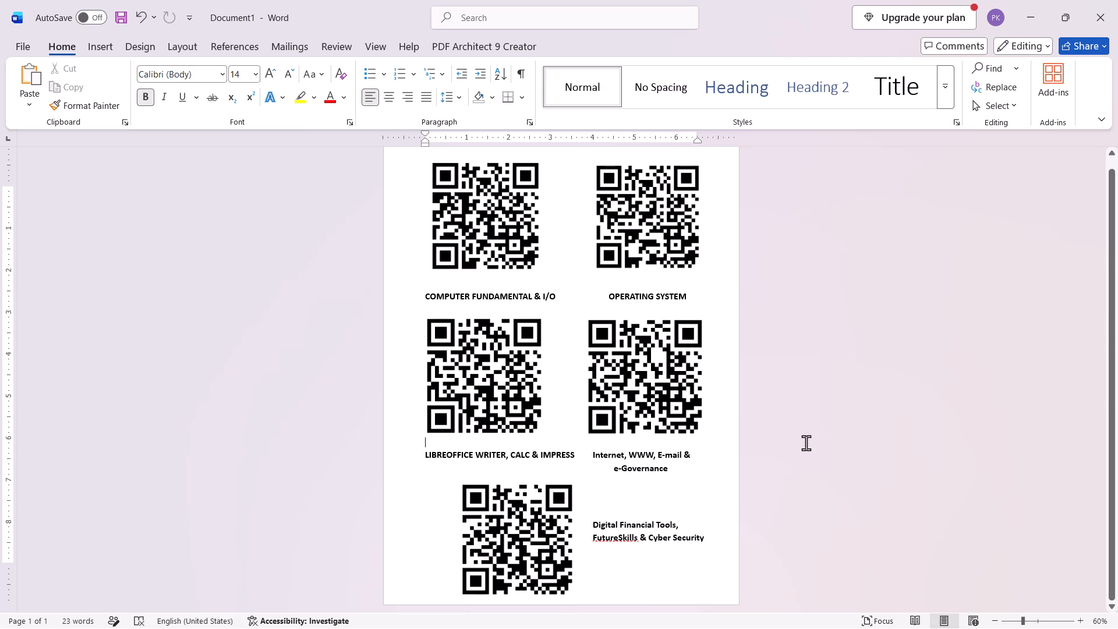
scroll(534, 204, "up", 5, "ctrl")
scroll(462, 211, "up", 8)
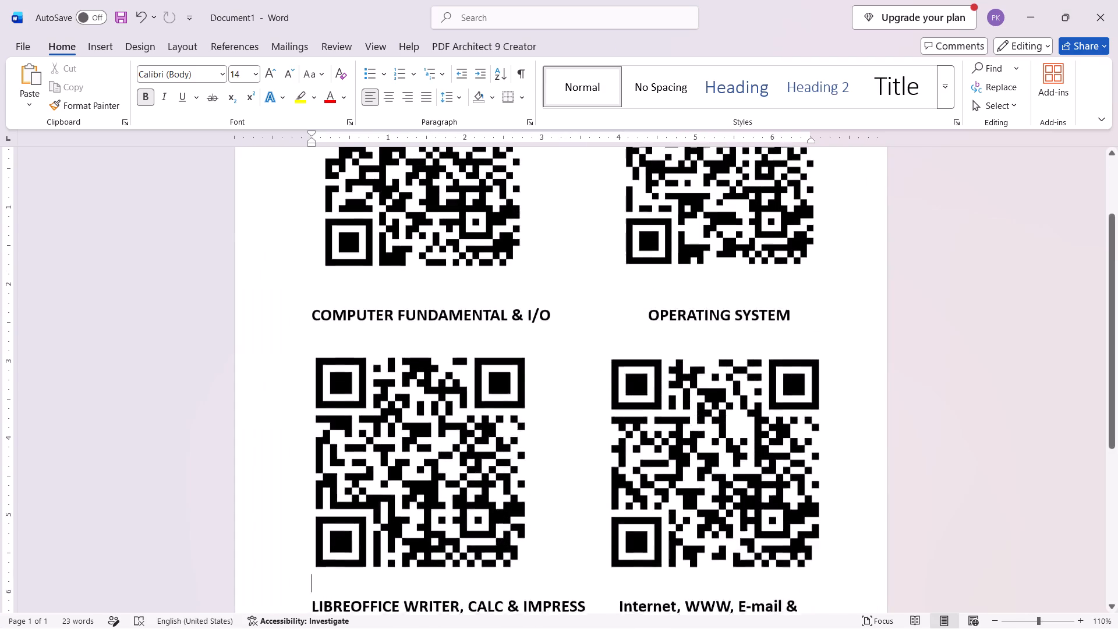
scroll(462, 211, "up", 3)
scroll(359, 220, "up", 4, "ctrl")
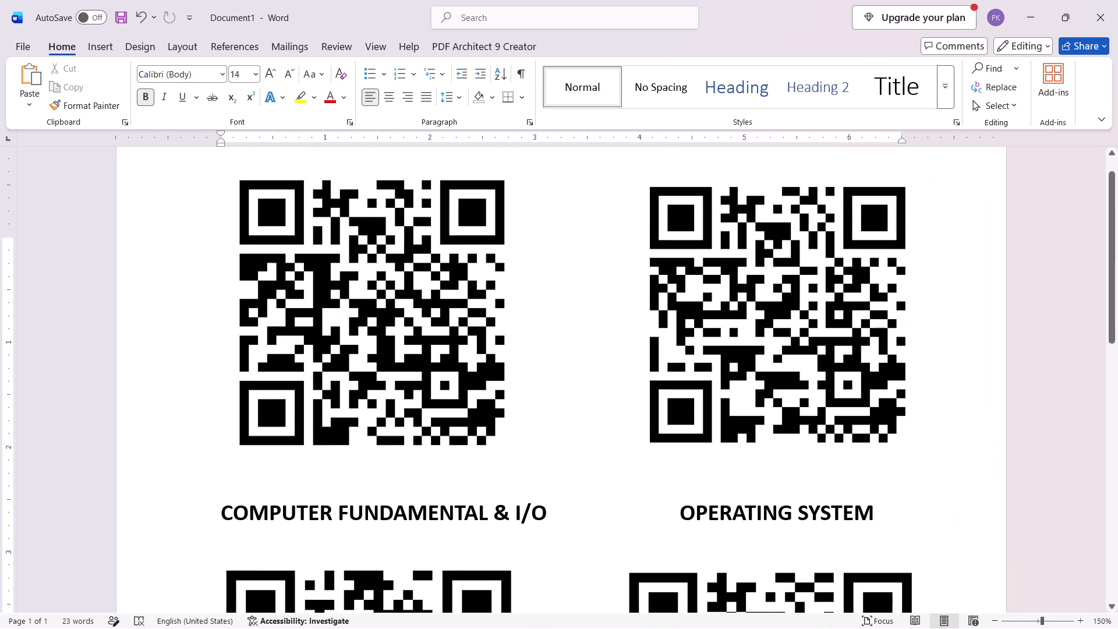
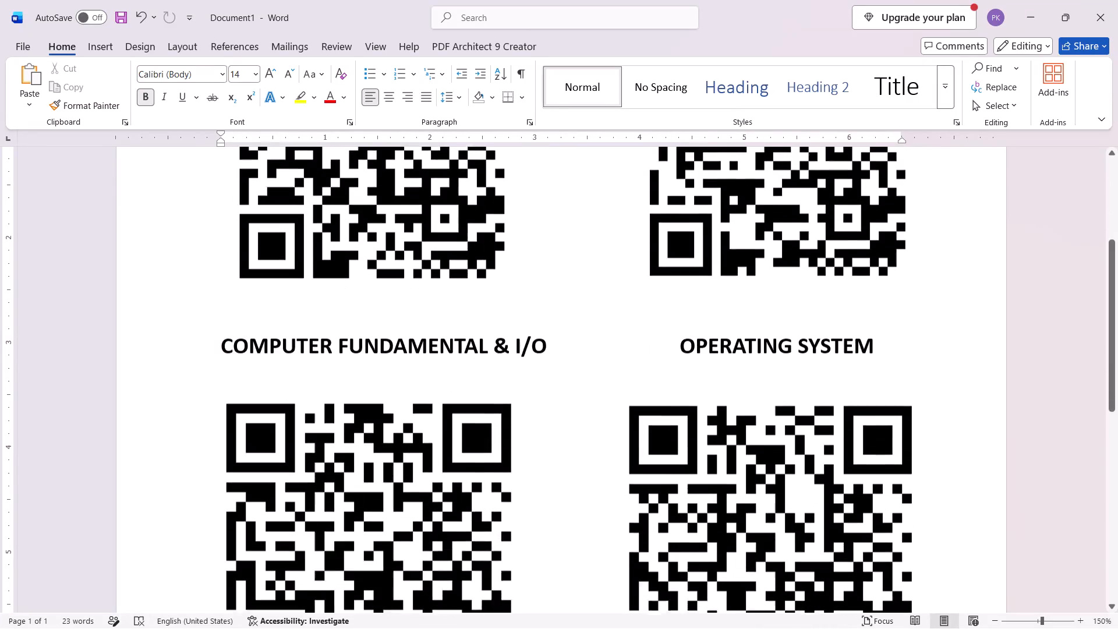
Enlarge the COMPUTER FUNDAMENTAL & I/O QR code slightly by extending its upper-left corner outward.
scroll(473, 439, "down", 2)
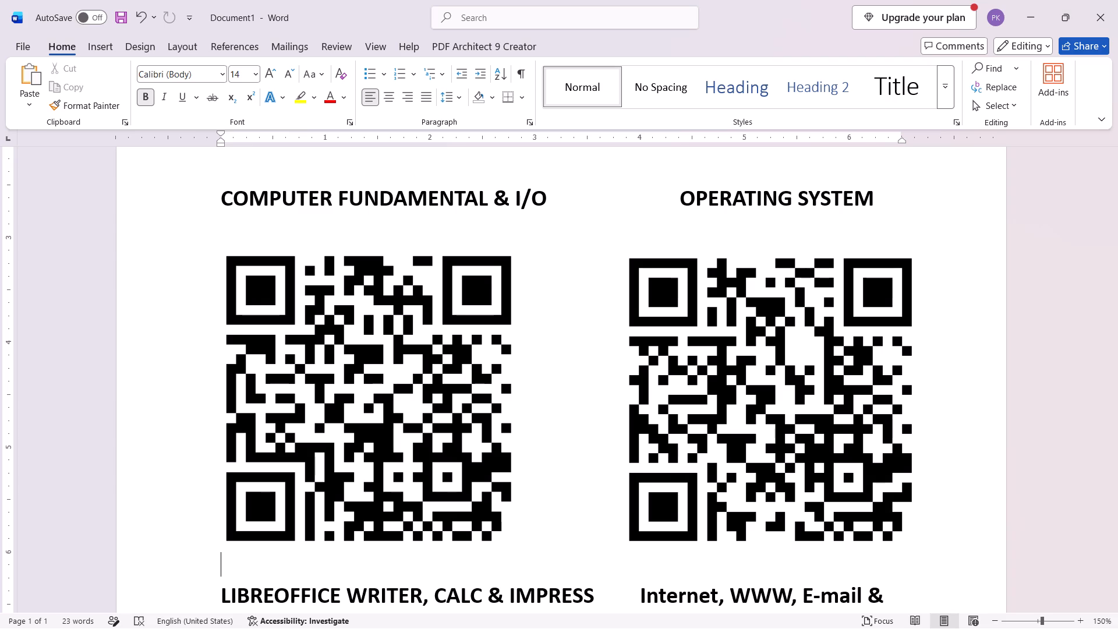
scroll(483, 393, "down", 8)
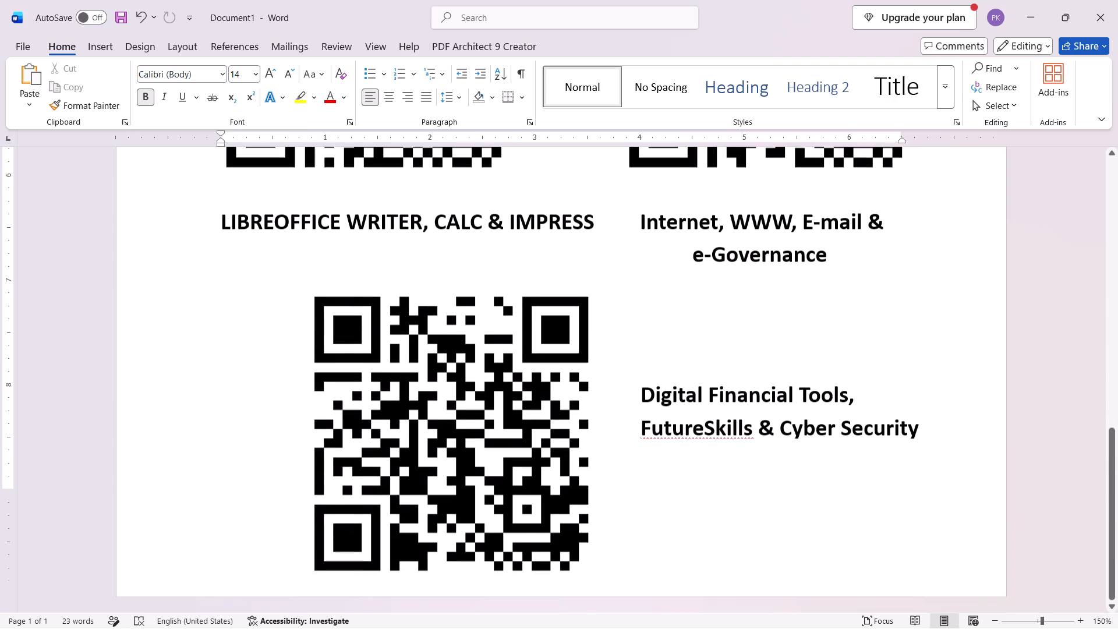
scroll(480, 388, "down", 2)
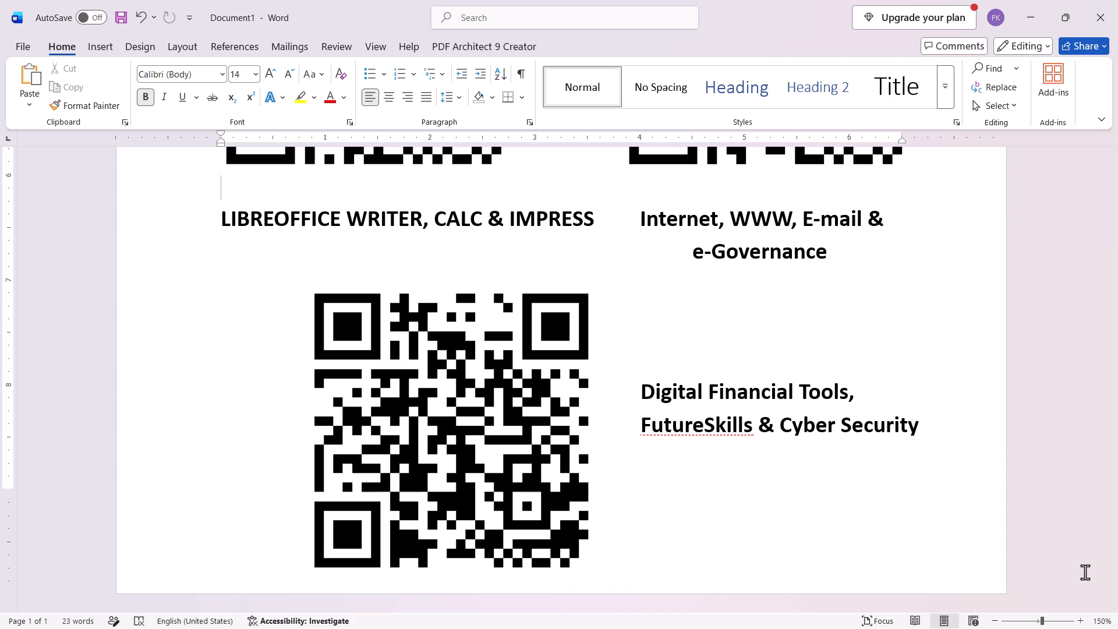
scroll(614, 391, "up", 19)
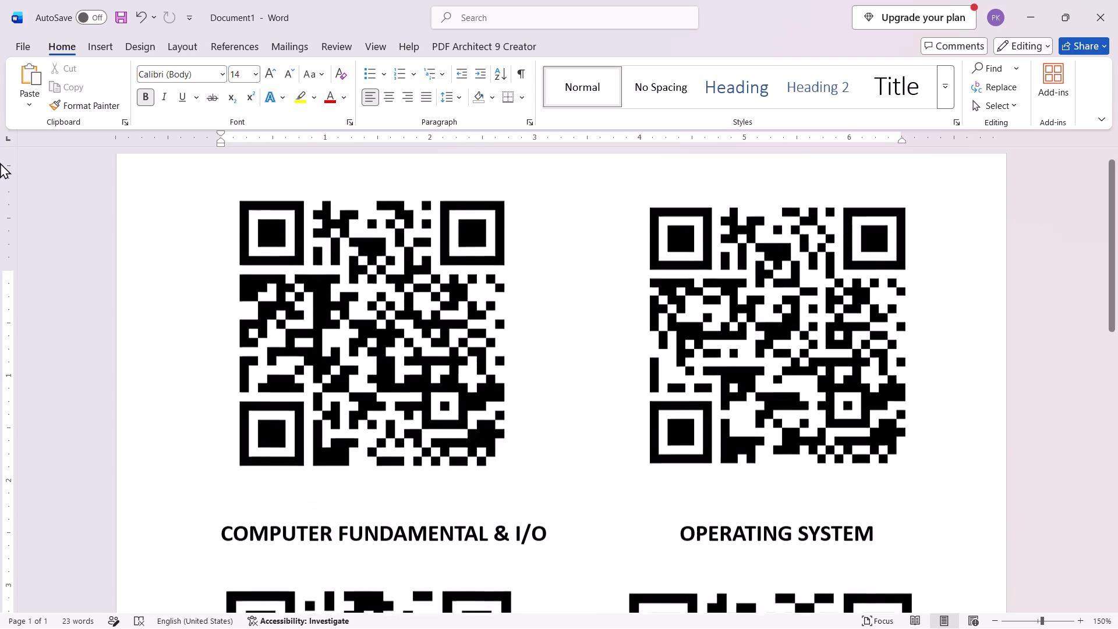
scroll(0, 162, "up", 2)
left_click(561, 348)
left_click(400, 283)
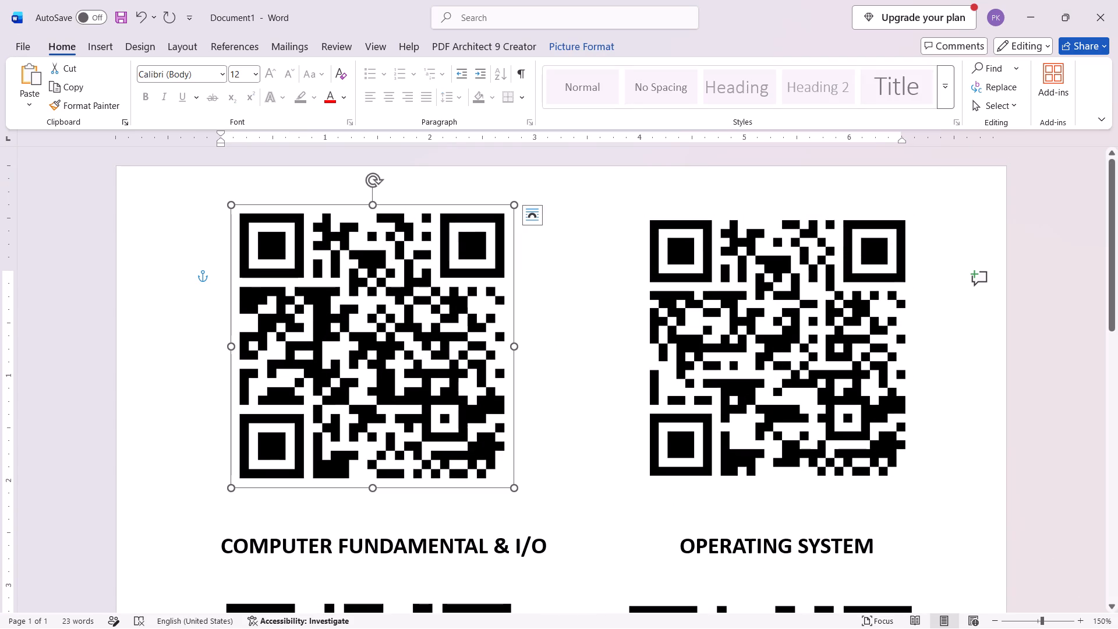
left_click_drag(234, 205, 224, 196)
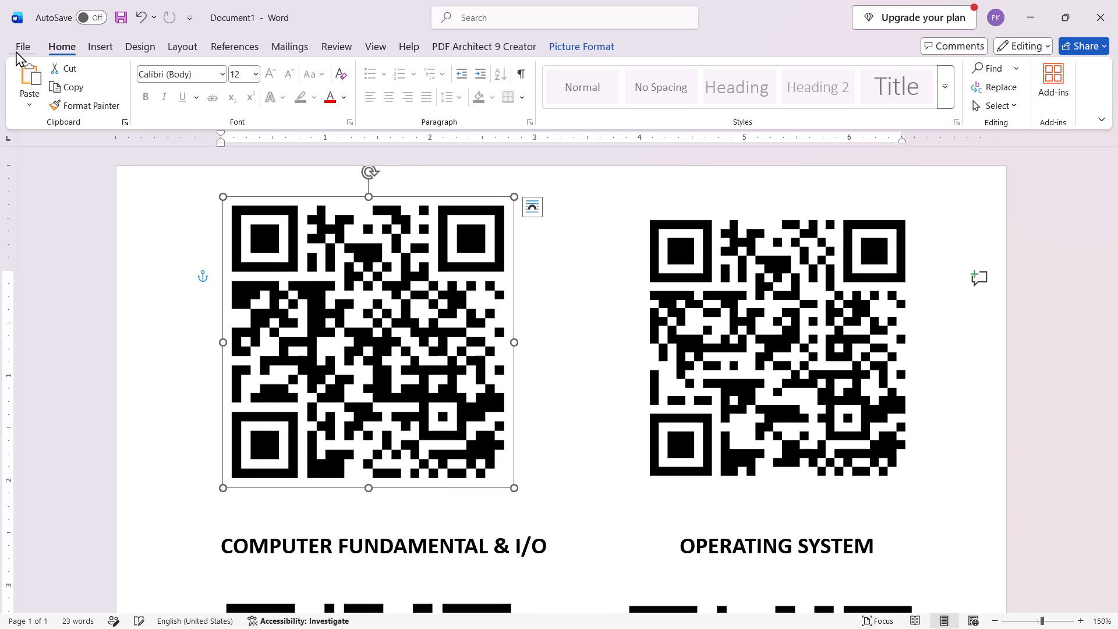
Save the document to the Downloads folder as a PDF named 29-31 TEST.
left_click(16, 51)
left_click(70, 266)
left_click(217, 385)
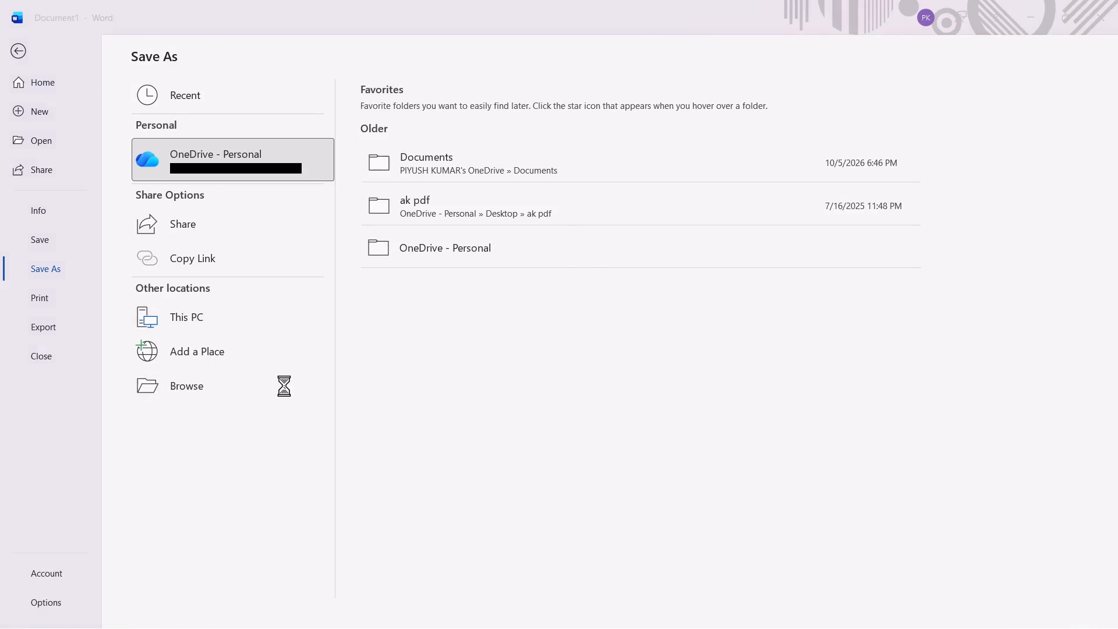
left_click(71, 149)
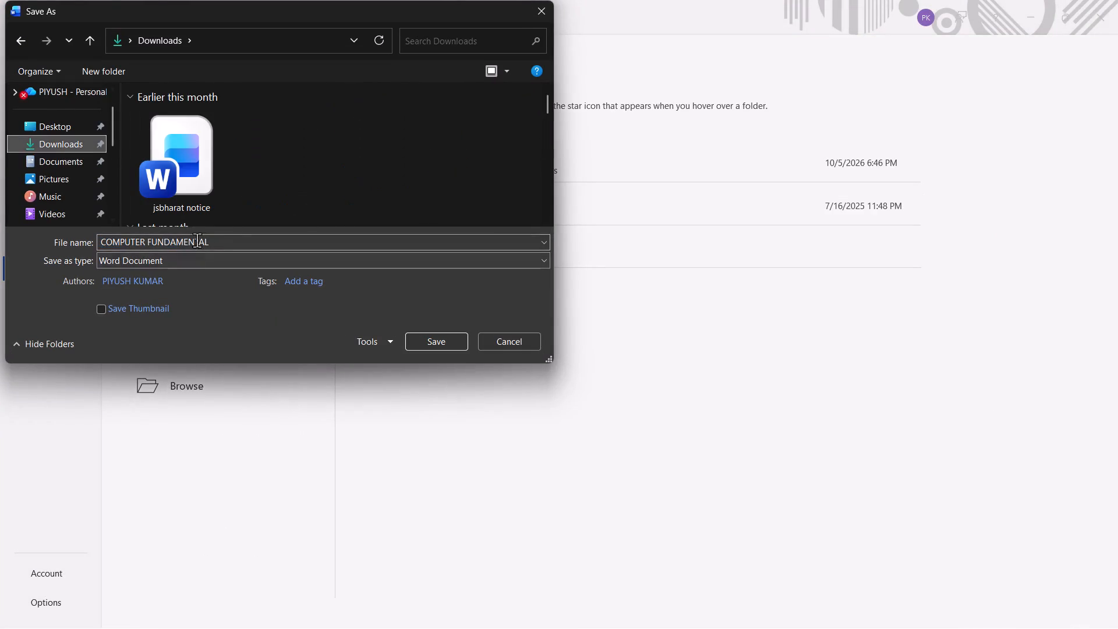
left_click(232, 240)
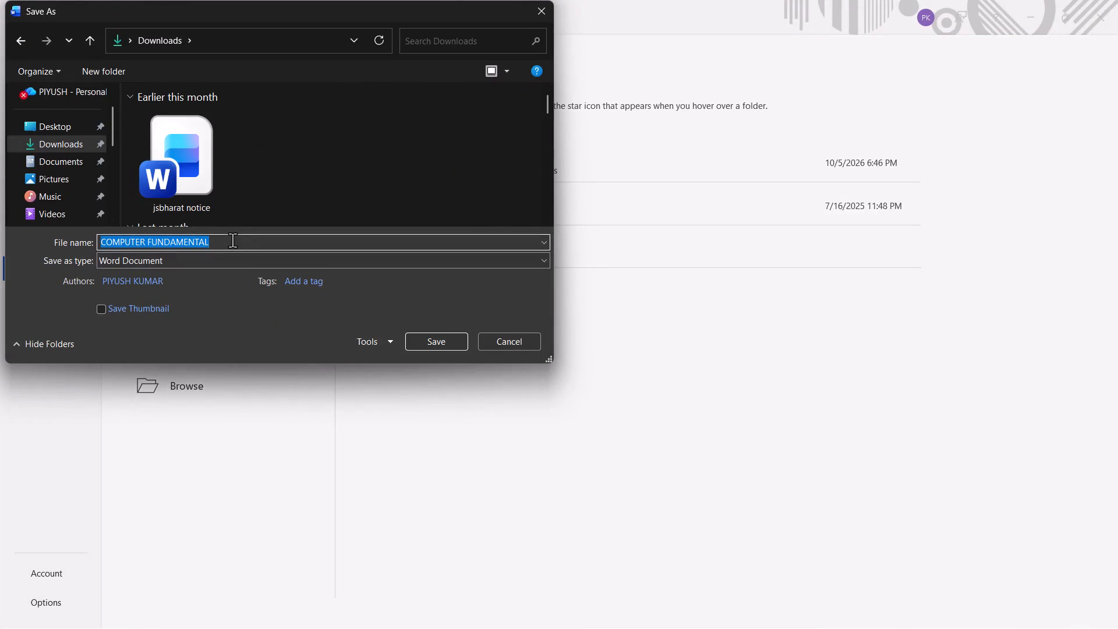
type("29")
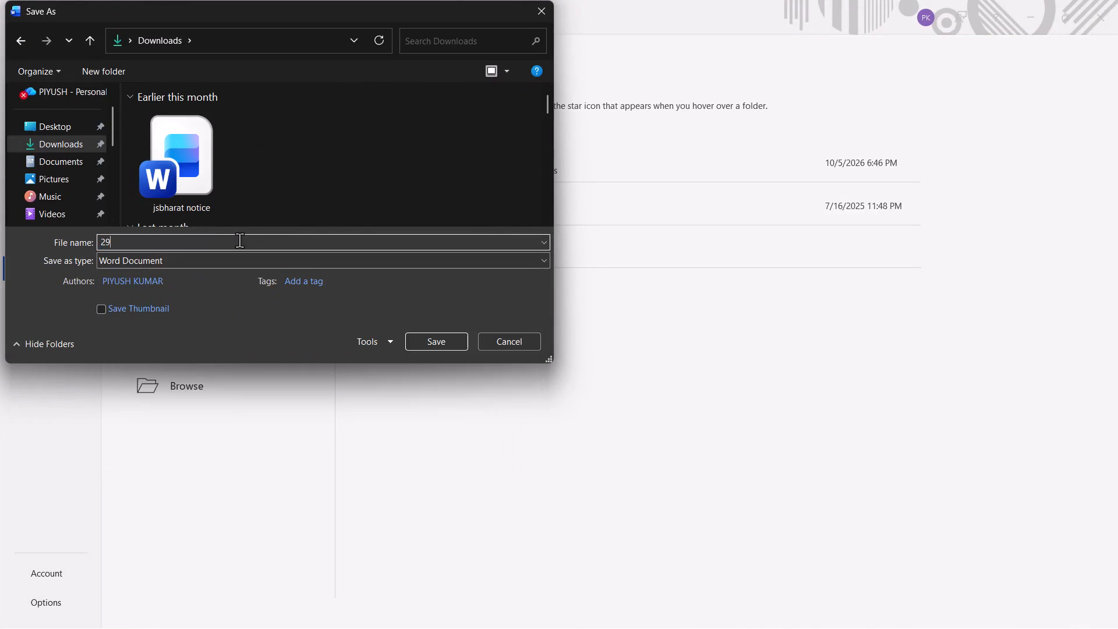
key("minus")
type("31 TEST")
key("space")
left_click(143, 258)
left_click(141, 347)
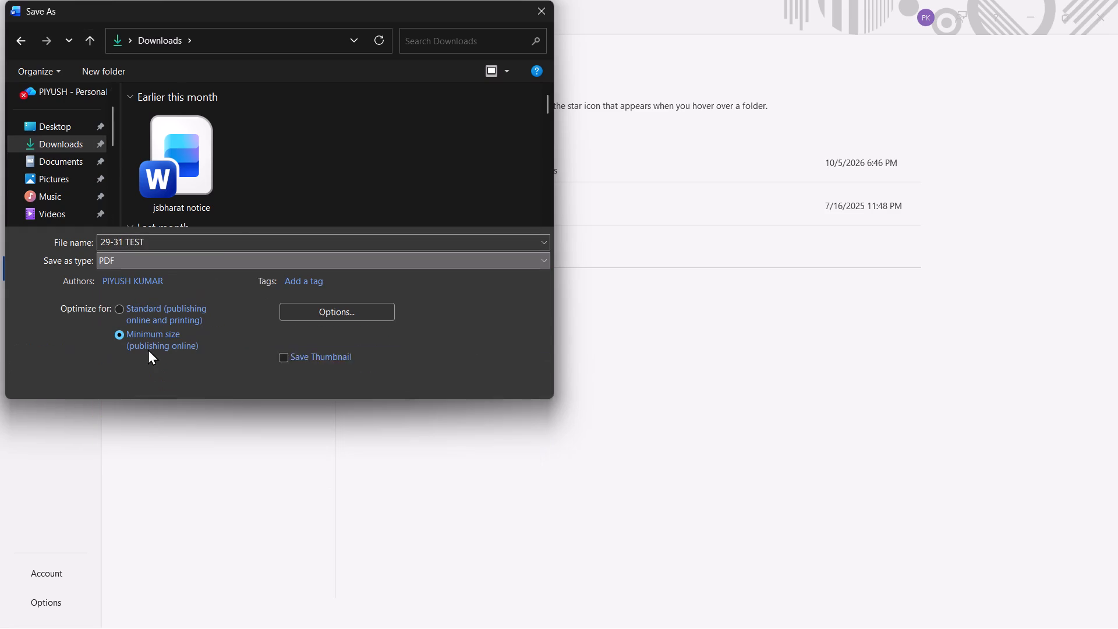
left_click(458, 377)
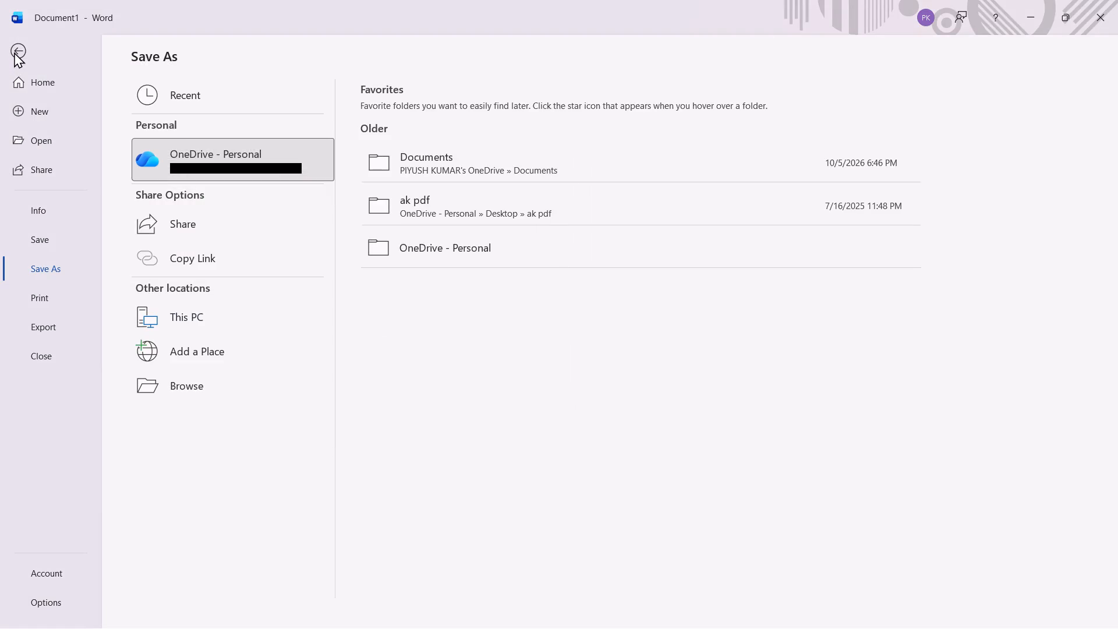
left_click(14, 52)
Switch to the Downloads folder in File Explorer and refresh its contents to check for the saved PDF.
left_click(267, 617)
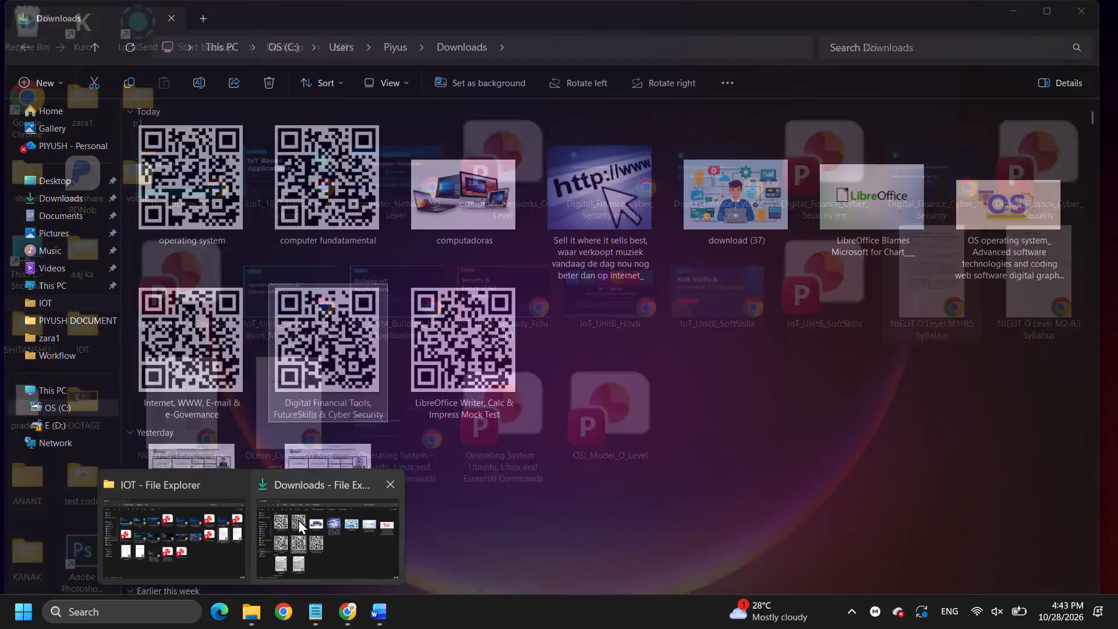
left_click_drag(302, 519, 308, 517)
left_click(728, 343)
key("ctrl+r")
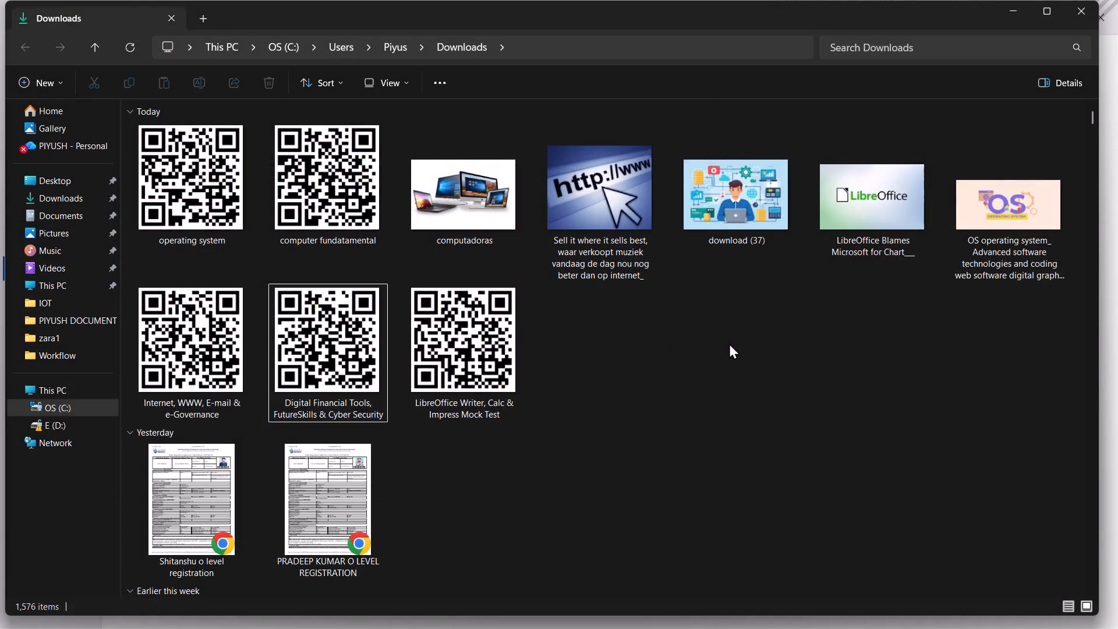
left_click(707, 359)
Switch between Word and the Downloads folder and cancel the pending printer connection.
key("alt+Tab")
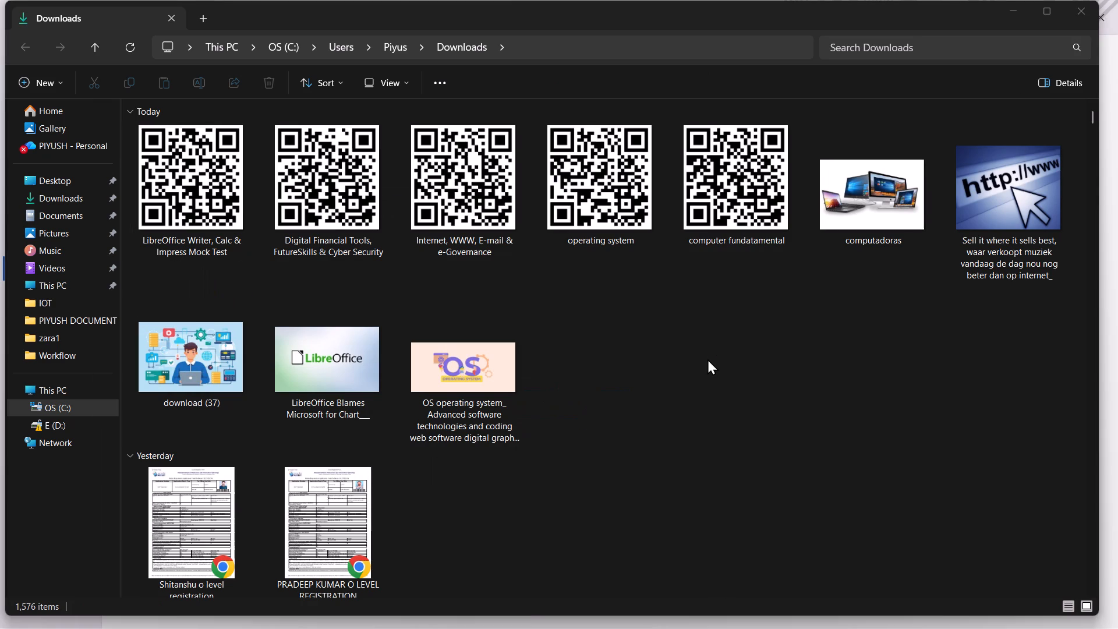
key("alt+Tab")
key("alt+Tab")
key("alt+Tab")
key("alt+Tab")
key("alt+Tab")
key("alt+Tab")
key("alt+Tab")
key("alt+Tab")
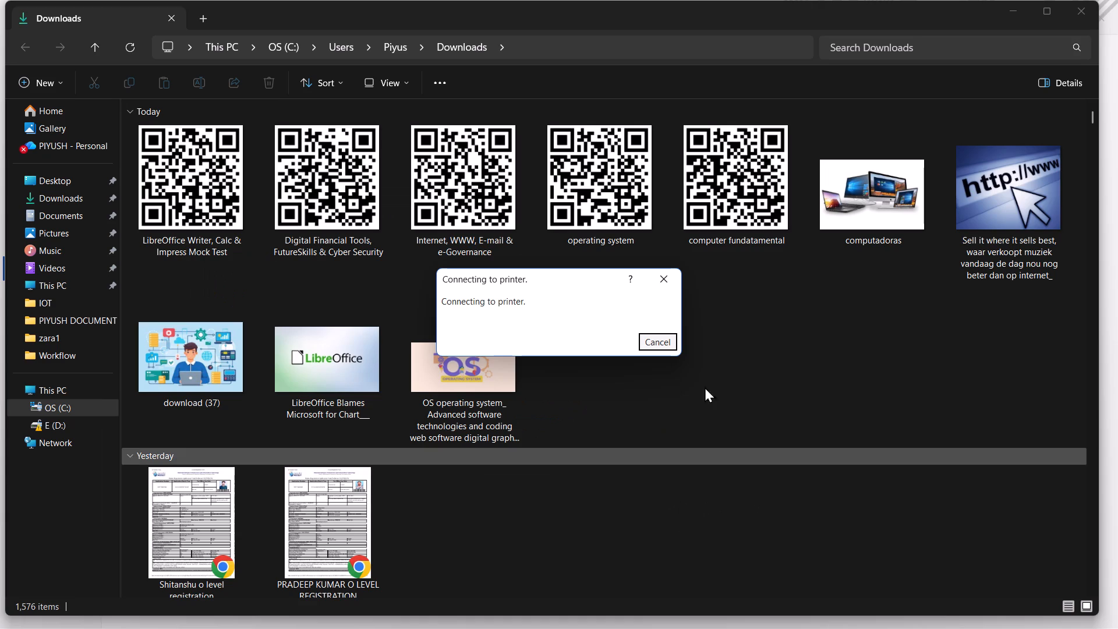
left_click(667, 344)
Return to the Downloads folder and open the 29-31 TEST PDF in Chrome.
left_click(378, 613)
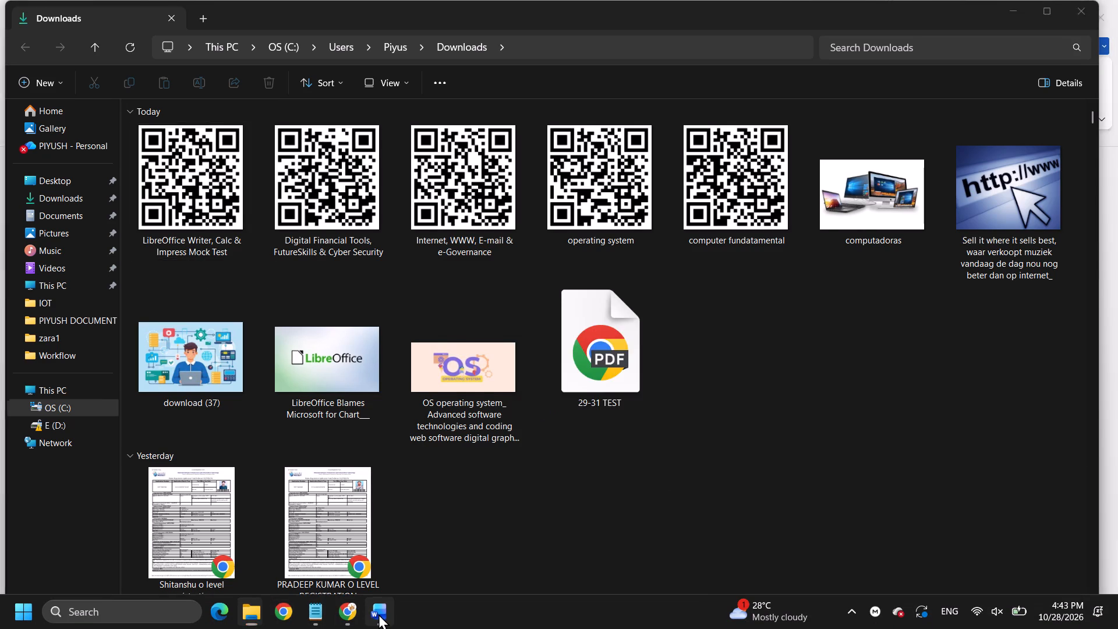
key("alt+Tab")
key("alt+Tab")
key("alt+Tab")
key("alt+Tab")
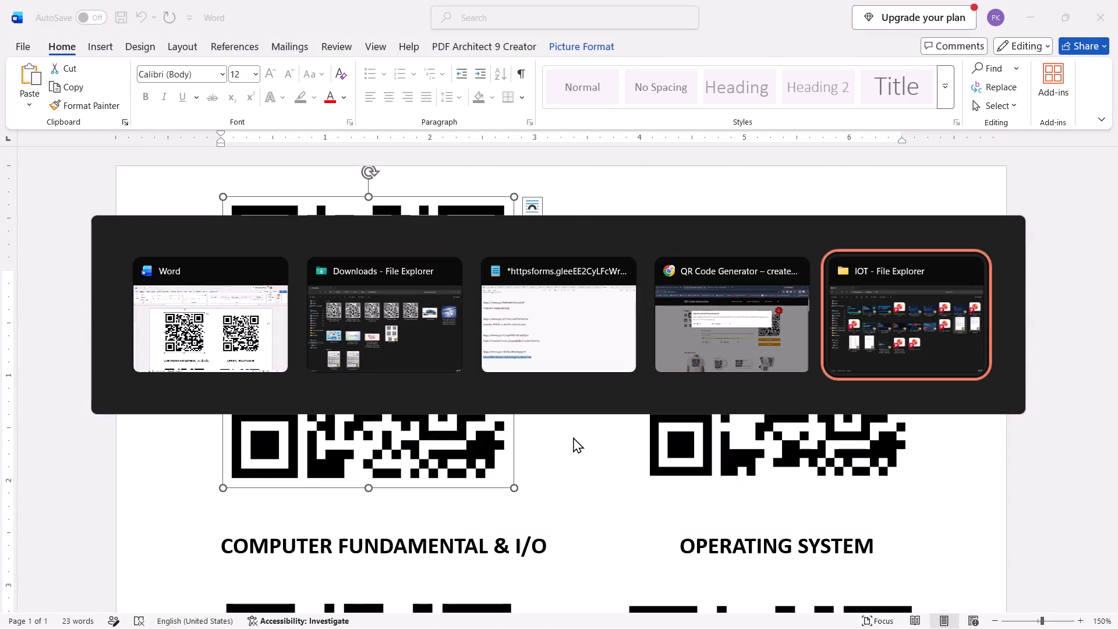
key("alt+Tab")
key("alt+Tab")
left_click(622, 352)
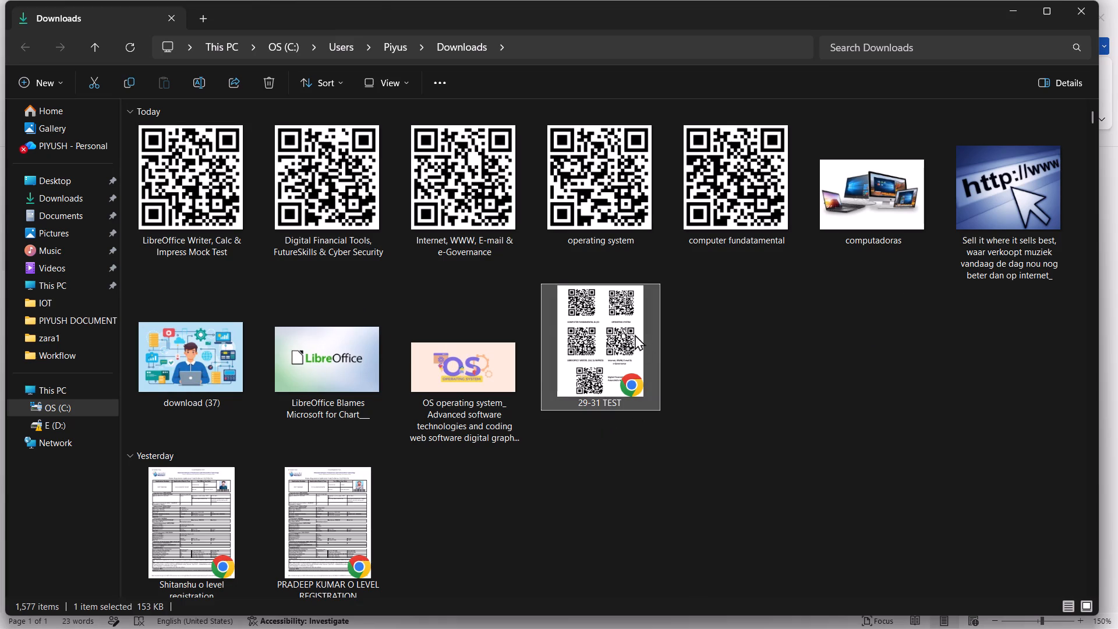
double_click(632, 334)
scroll(692, 424, "down", 9)
scroll(693, 435, "up", 1)
scroll(693, 439, "down", 4)
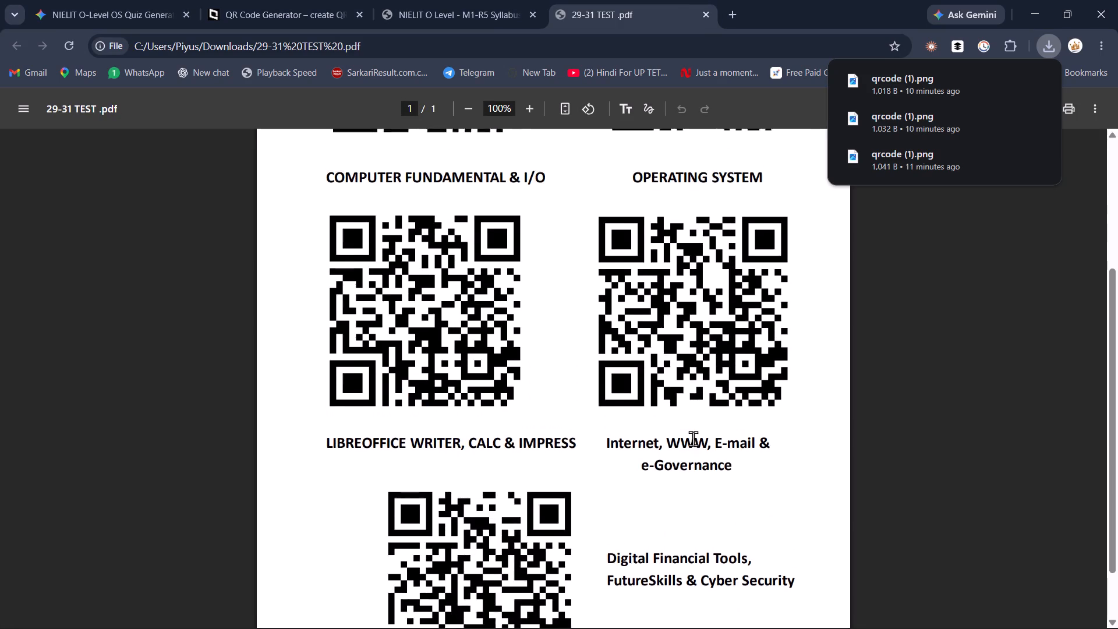
scroll(693, 439, "up", 6)
scroll(726, 331, "down", 4)
scroll(726, 331, "up", 5)
scroll(726, 334, "down", 5)
scroll(735, 388, "down", 5)
left_click(760, 370)
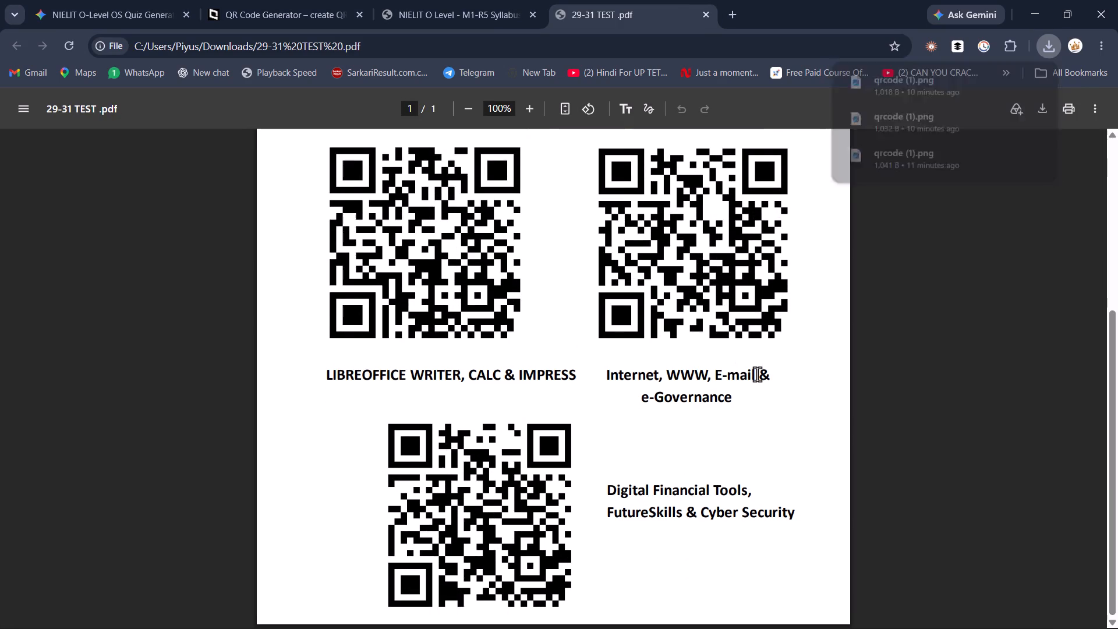
scroll(757, 374, "up", 12)
scroll(753, 372, "down", 6)
scroll(753, 372, "up", 6)
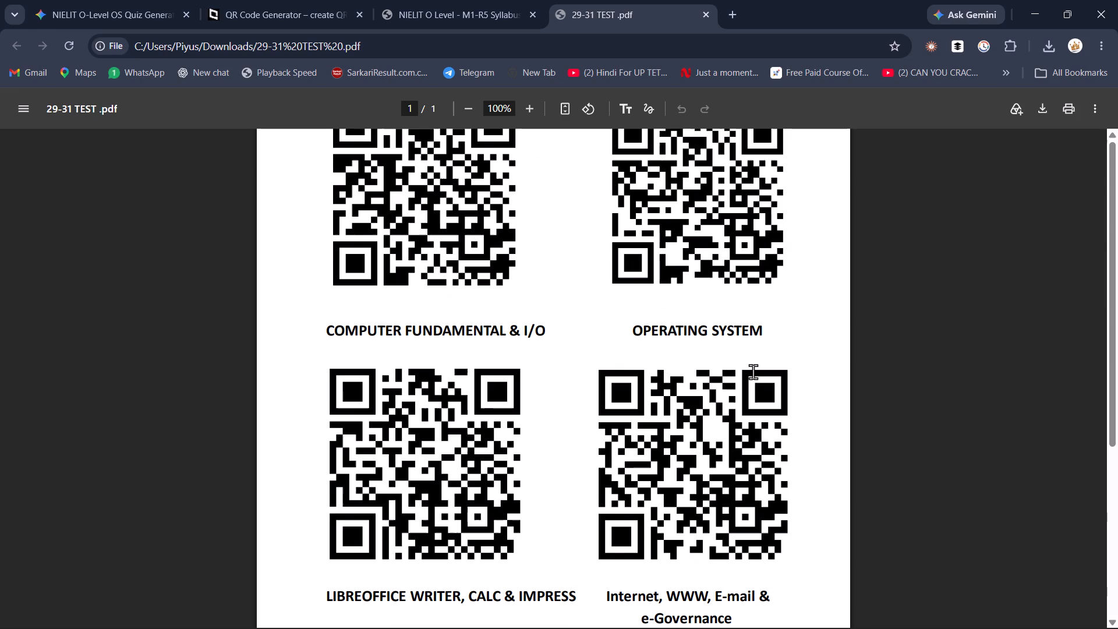
scroll(753, 372, "down", 7)
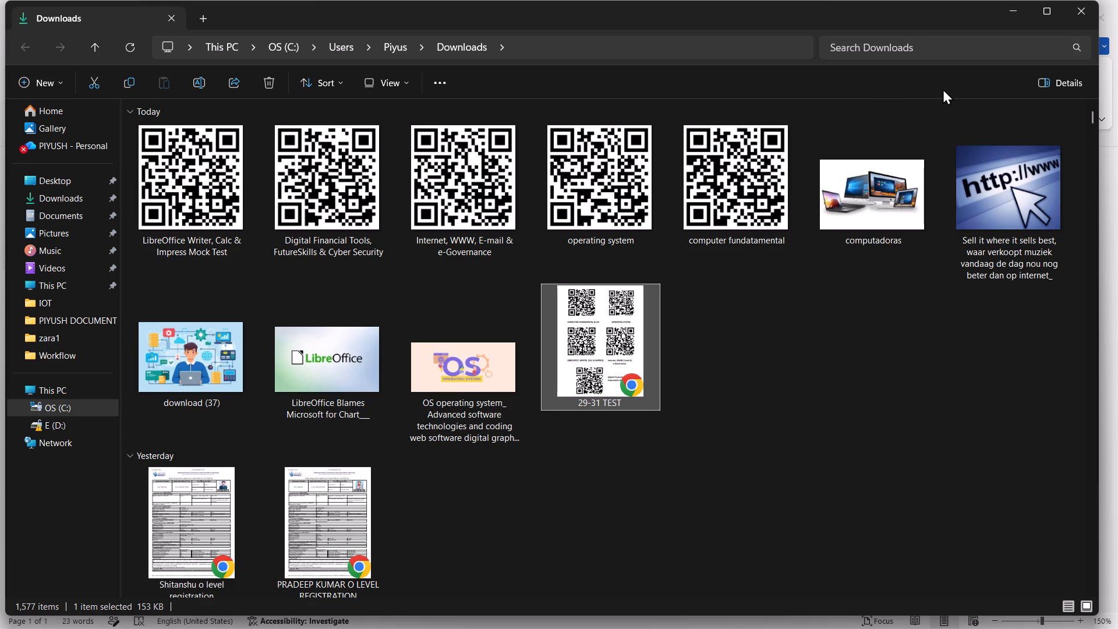
left_click(1032, 24)
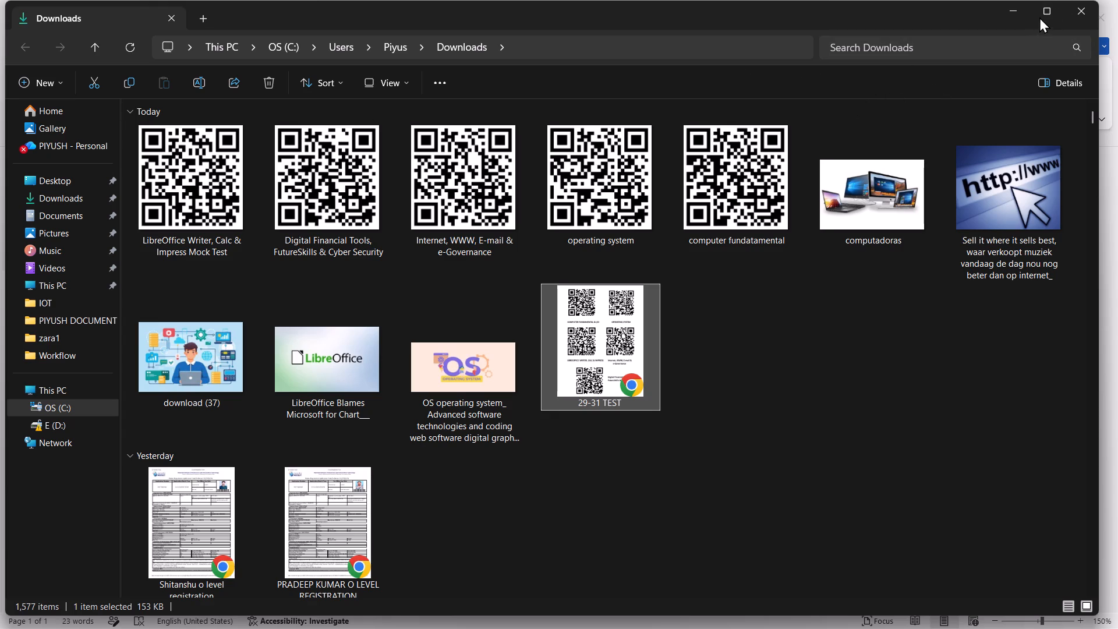
left_click(1043, 14)
left_click(1117, 0)
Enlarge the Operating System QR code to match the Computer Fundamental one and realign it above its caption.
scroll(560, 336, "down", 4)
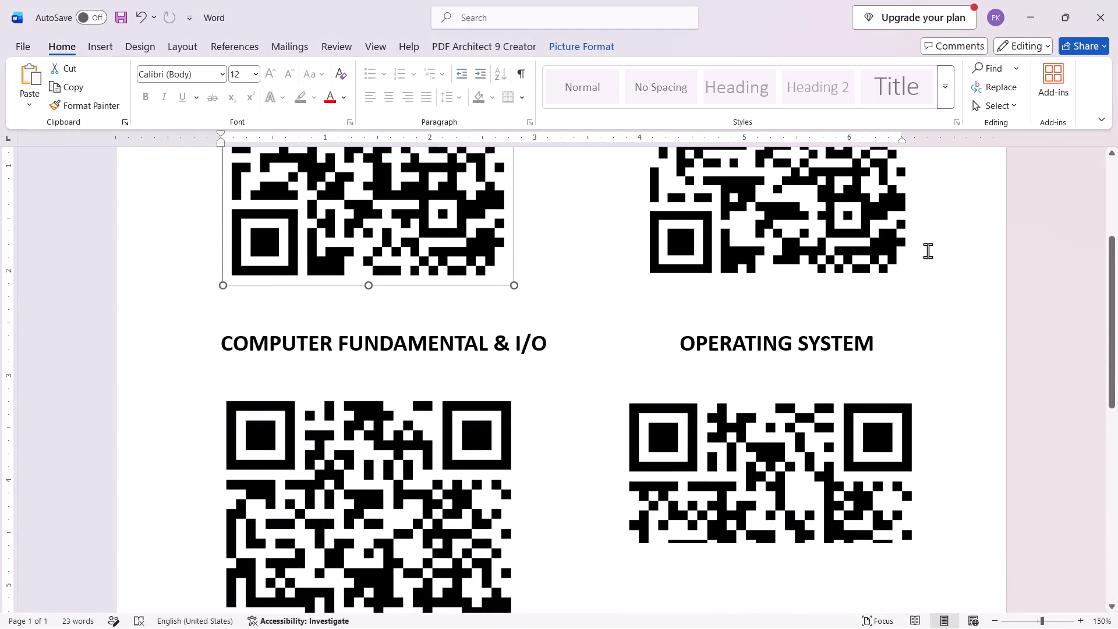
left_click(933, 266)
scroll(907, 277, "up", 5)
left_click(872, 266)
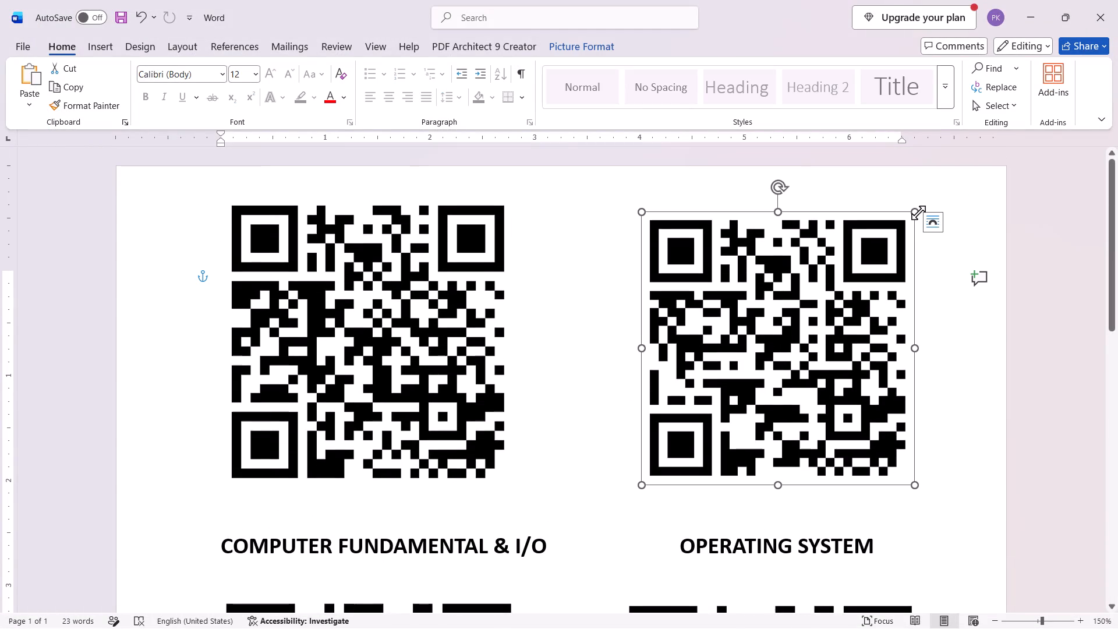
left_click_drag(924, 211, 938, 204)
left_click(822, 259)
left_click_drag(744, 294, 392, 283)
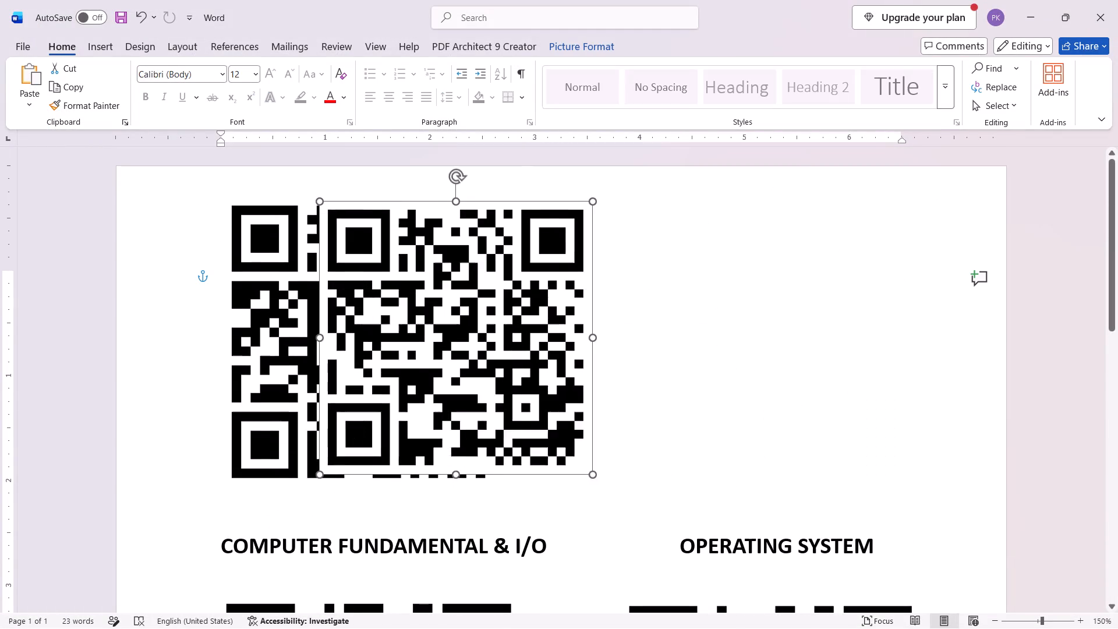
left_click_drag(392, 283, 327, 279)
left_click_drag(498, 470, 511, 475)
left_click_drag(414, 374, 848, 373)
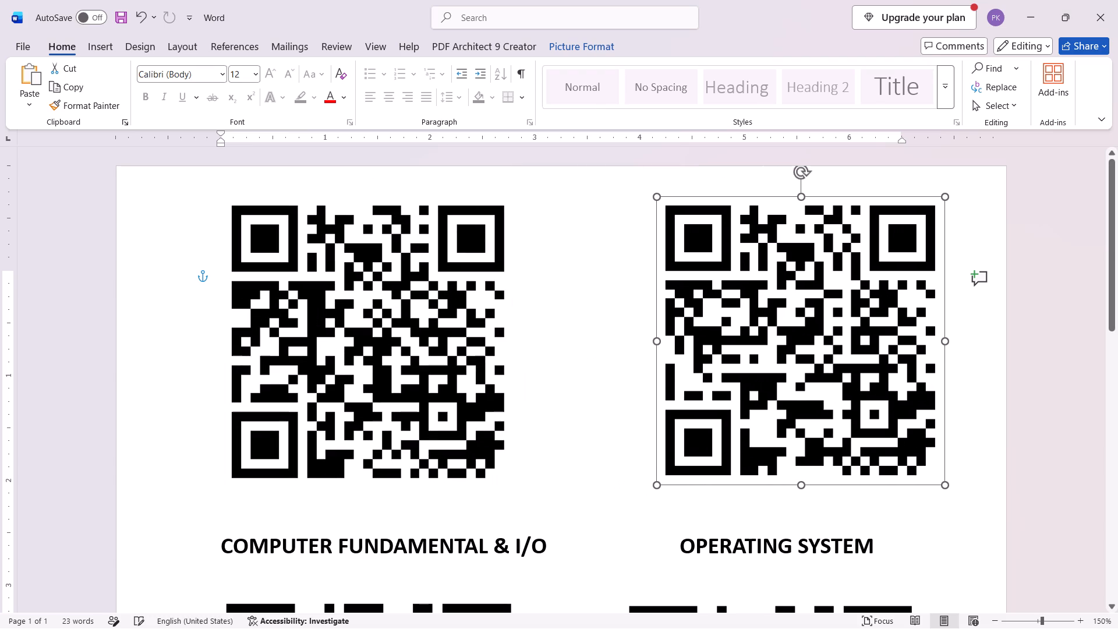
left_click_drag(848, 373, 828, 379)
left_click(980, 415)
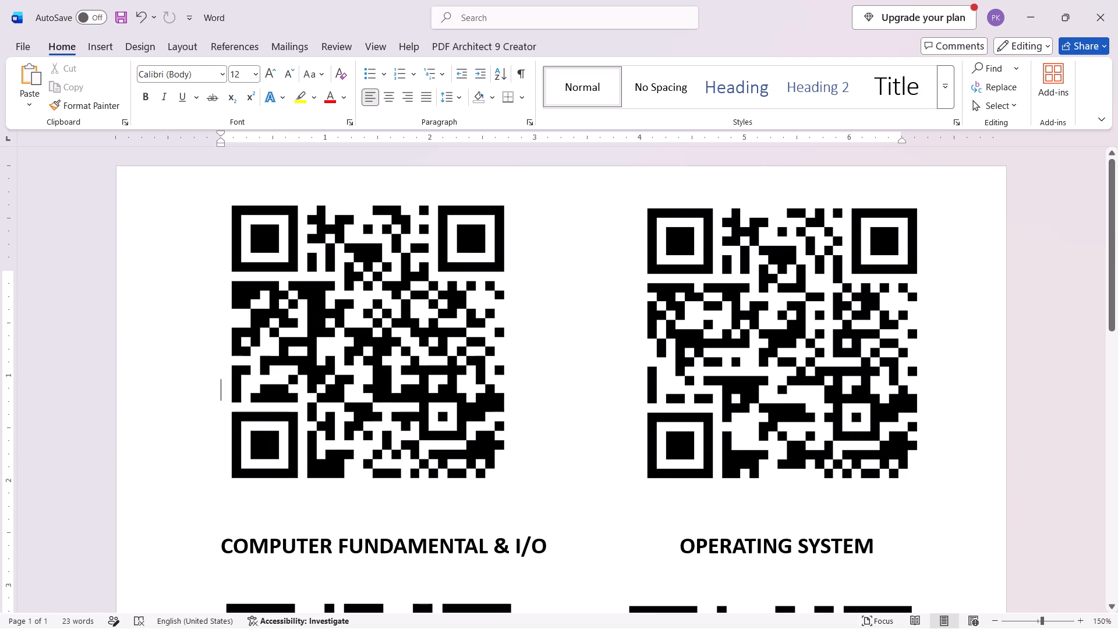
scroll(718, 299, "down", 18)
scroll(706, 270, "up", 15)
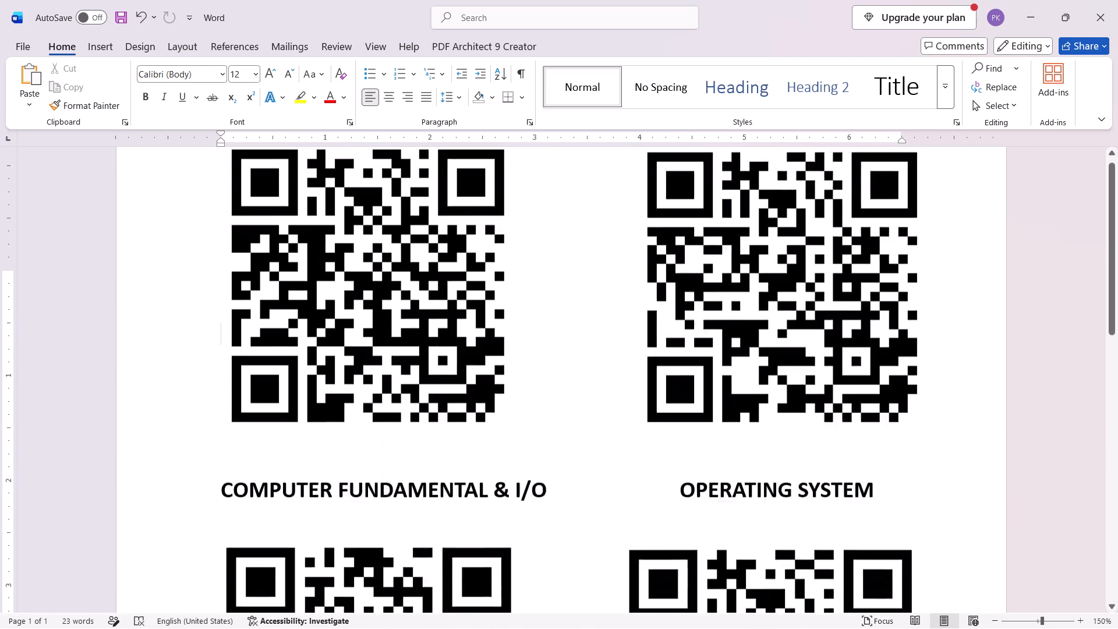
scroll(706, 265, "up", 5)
Close the Word document without saving its changes, and close the Notepad window with the form links.
left_click(521, 14)
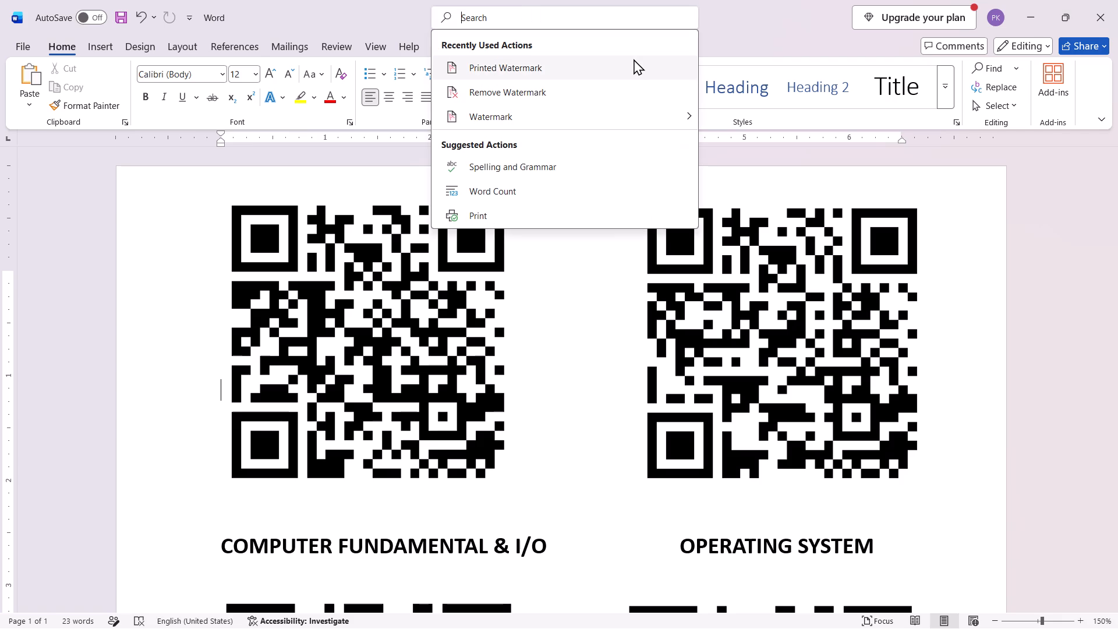
left_click(1117, 0)
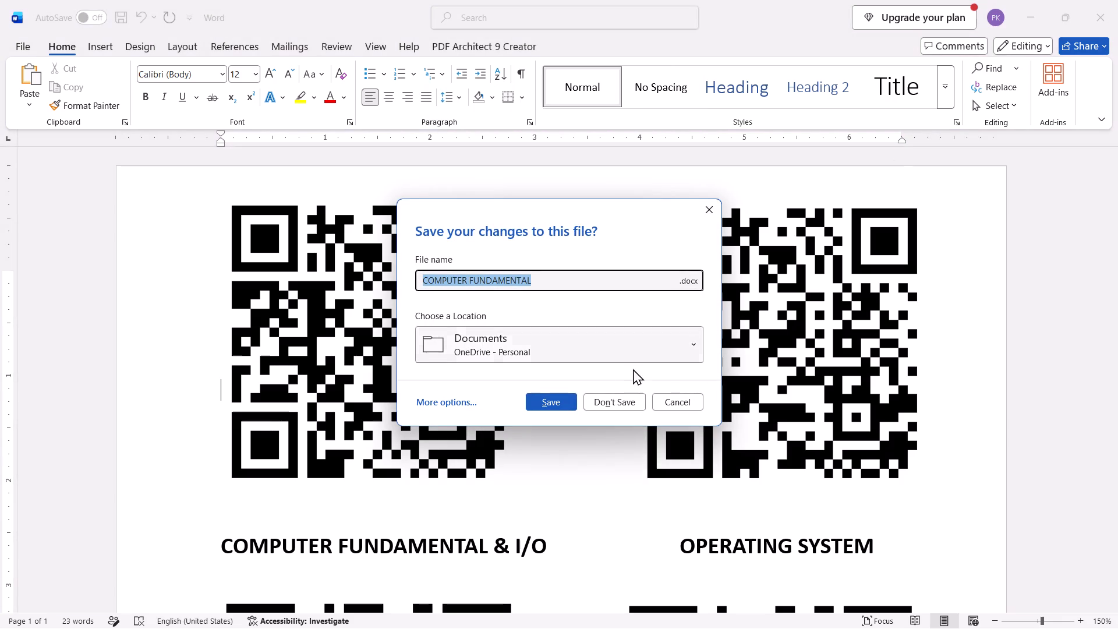
left_click(605, 398)
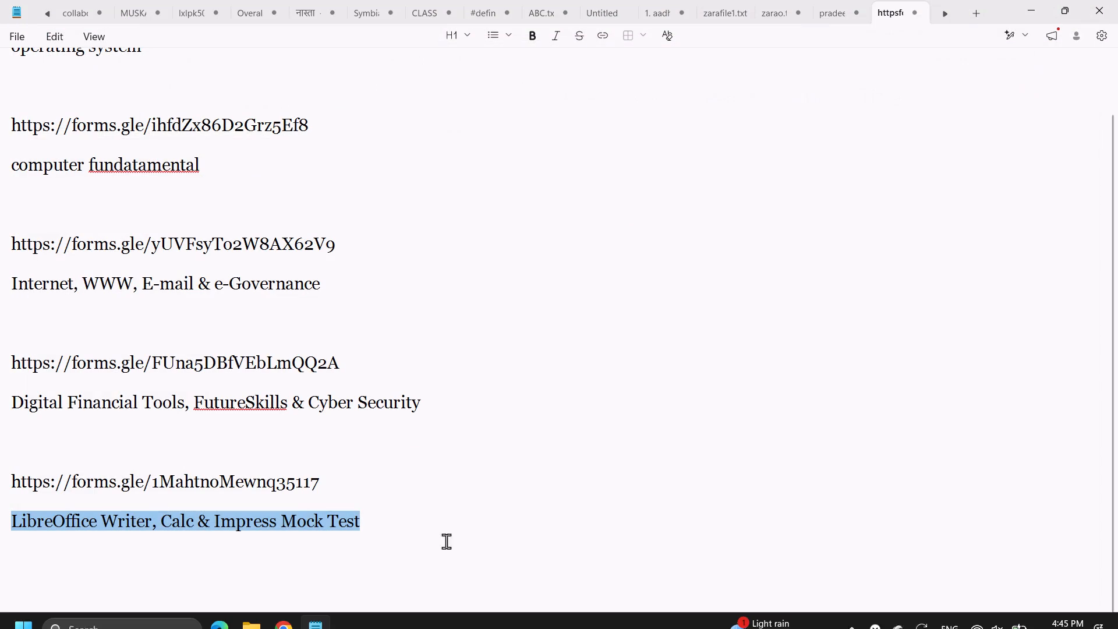
left_click(1114, 0)
Switch the File Explorer window from the IOT folder to the Downloads folder holding the 29-31 TEST PDF.
left_click(656, 447)
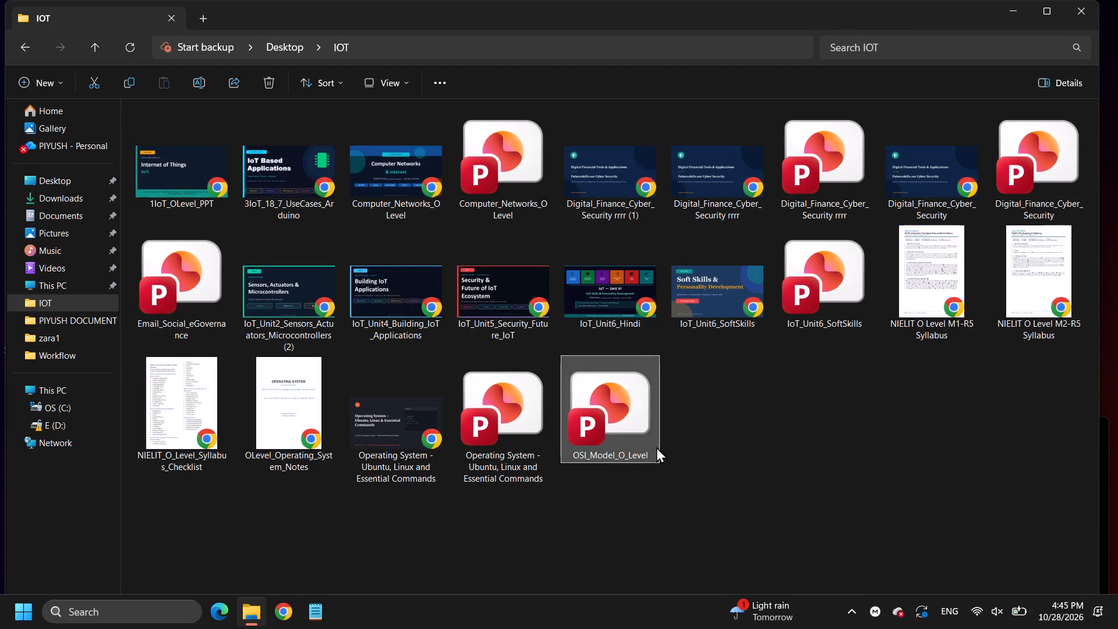
left_click(804, 415)
left_click(70, 205)
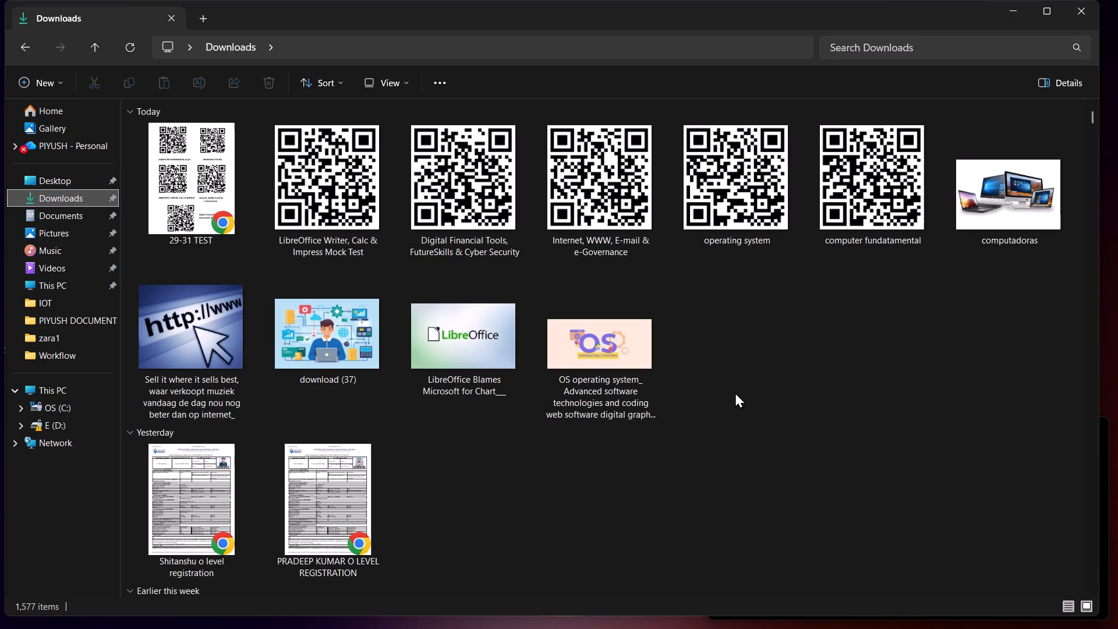
left_click(735, 392)
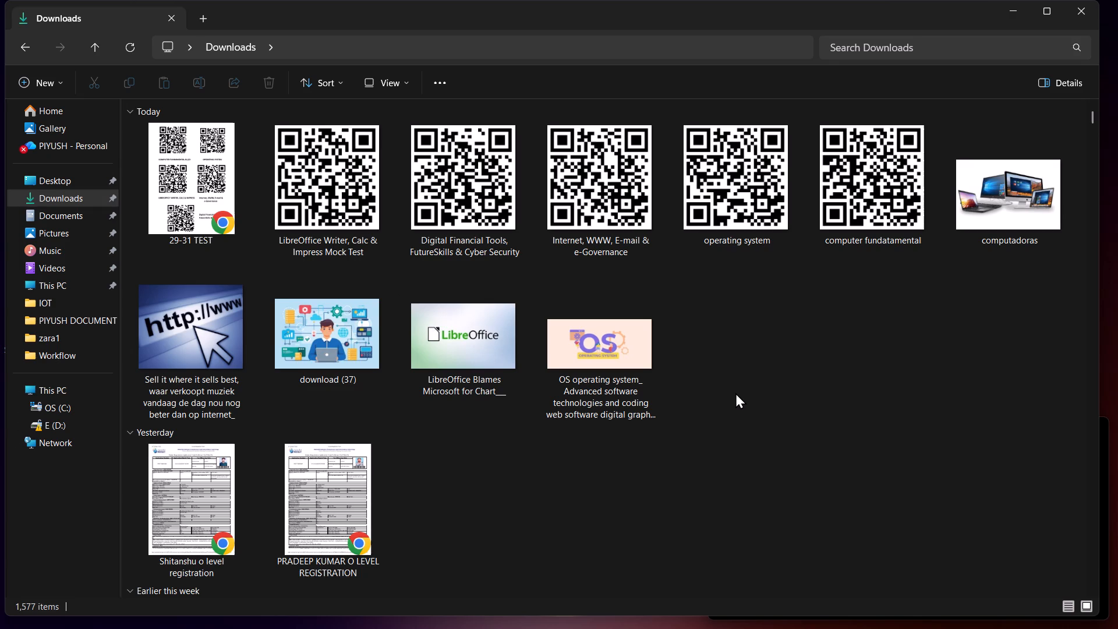
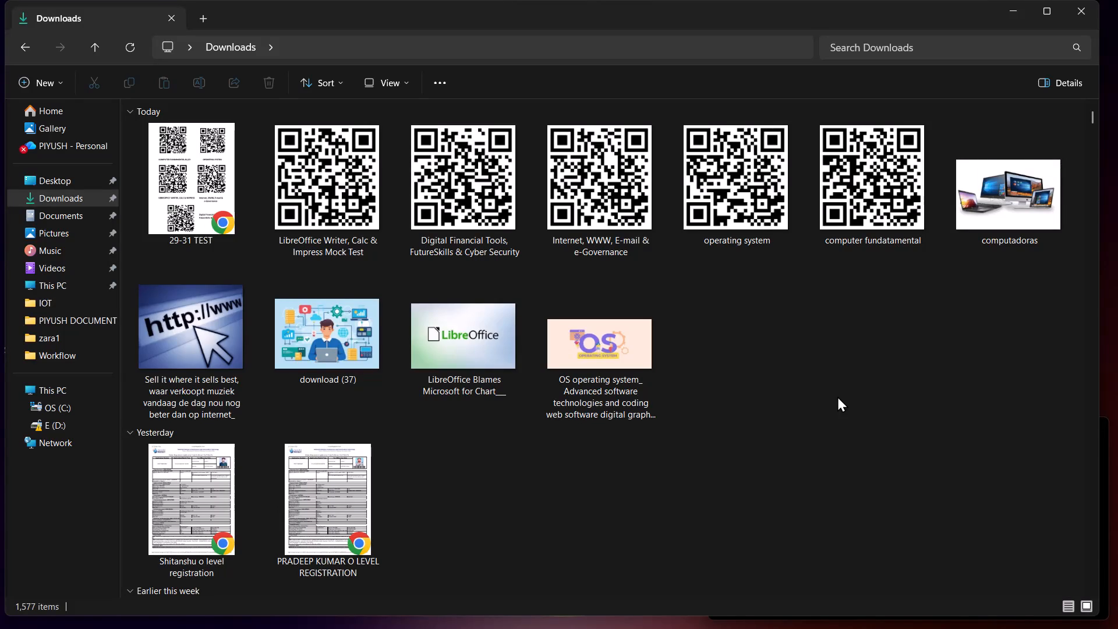
Close the Downloads folder window and dismiss the McAfee notification about restarting Chrome.
left_click(1087, 24)
left_click(1087, 10)
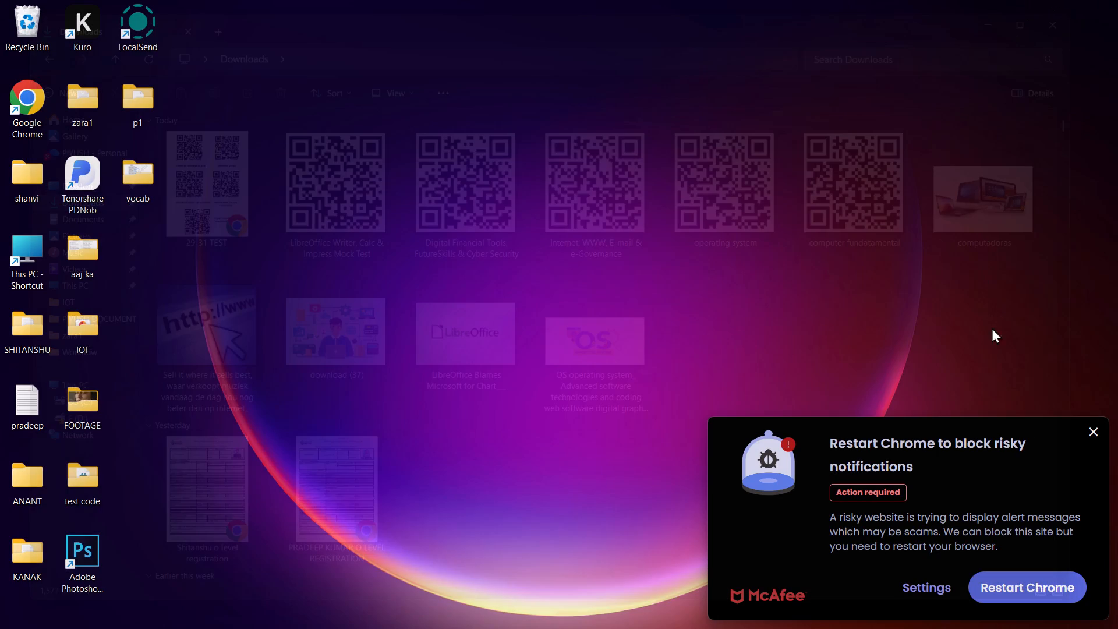
left_click(1087, 424)
left_click(1092, 431)
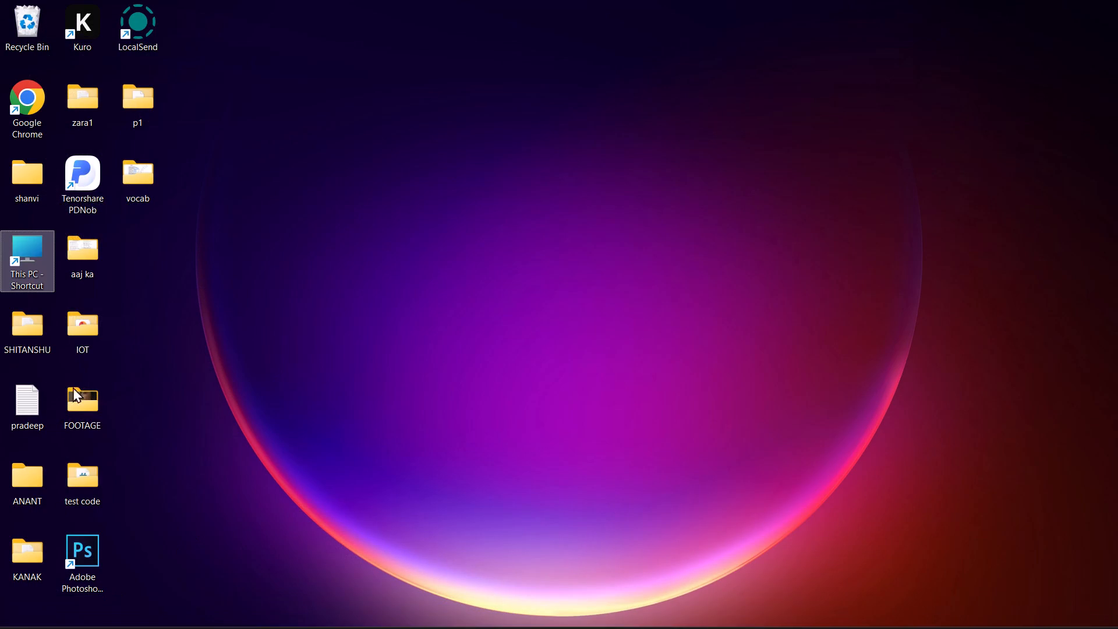
Open the 29-31 TEST PDF from the Downloads folder and examine the layout of its QR codes and captions.
double_click(77, 90)
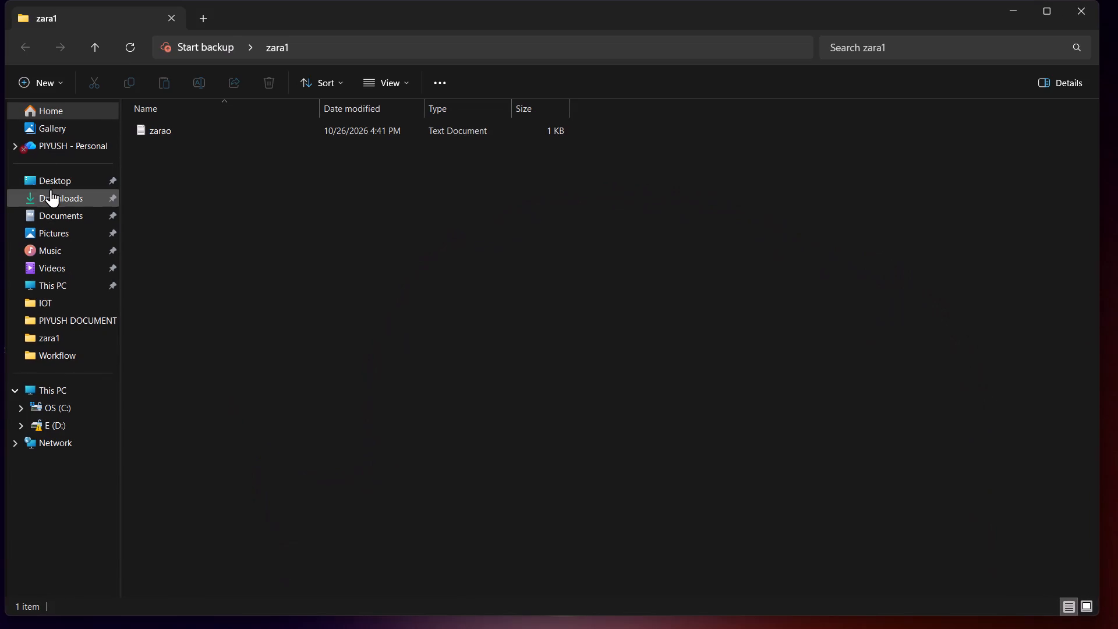
left_click(51, 189)
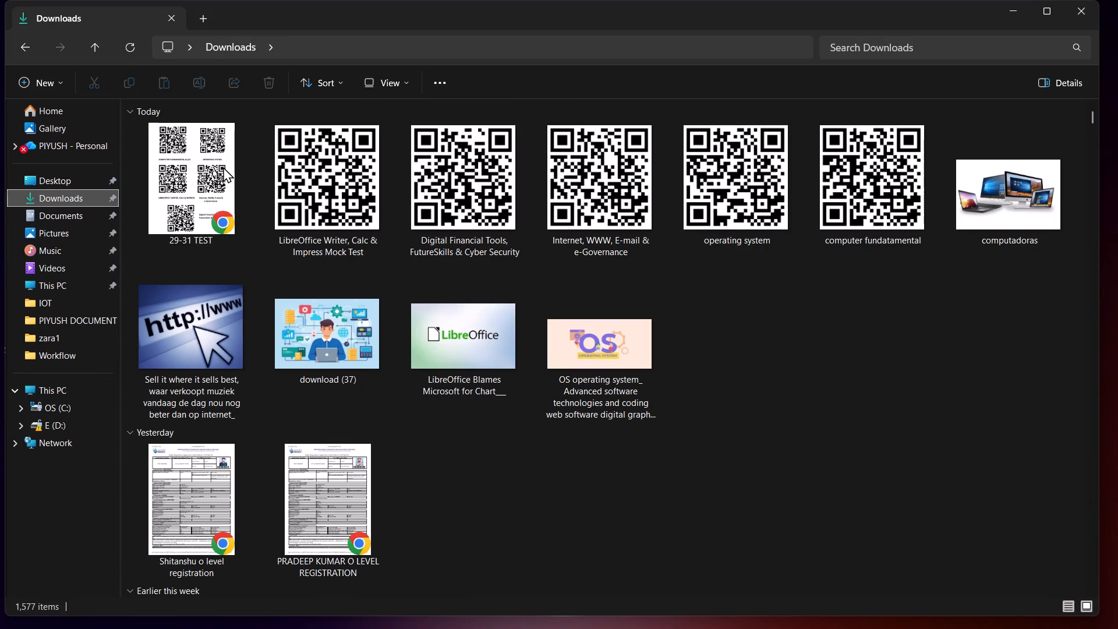
double_click(217, 163)
scroll(754, 487, "down", 10)
scroll(758, 489, "up", 11)
left_click(781, 273)
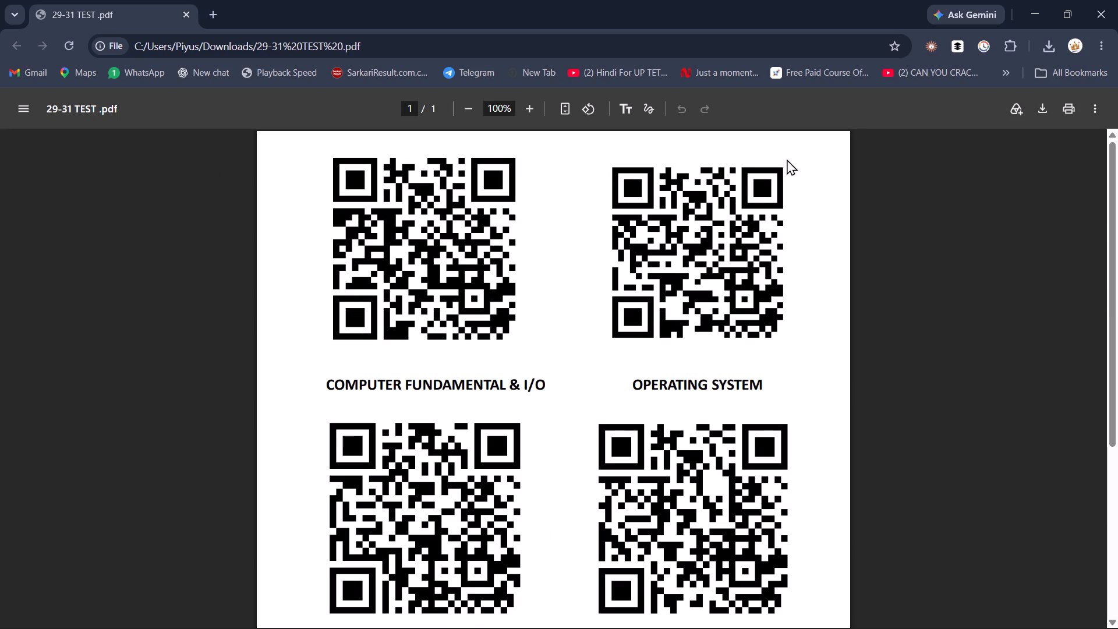
Close the browser window with the 29-31 TEST PDF and the Downloads folder window to return to the desktop.
left_click(1117, 0)
left_click(1016, 354)
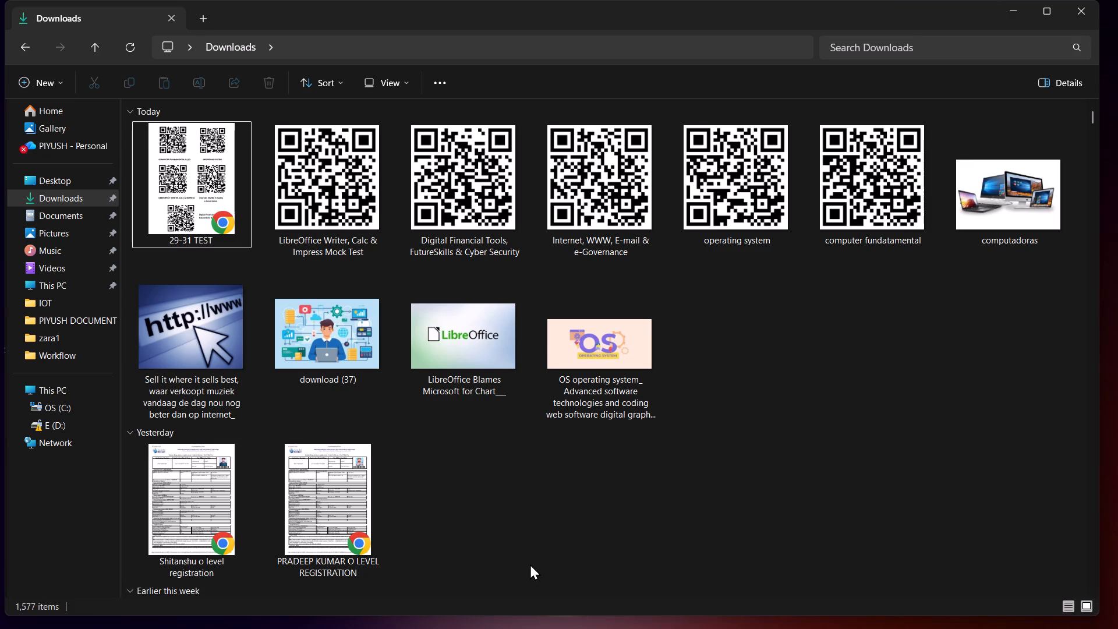
left_click(1047, 5)
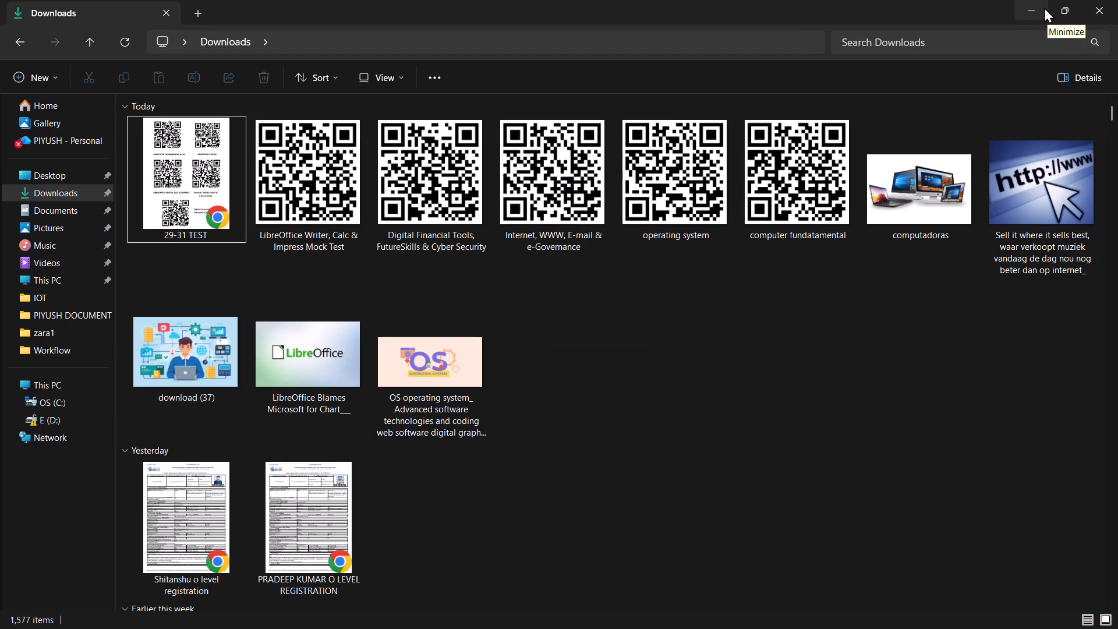
left_click(1116, 10)
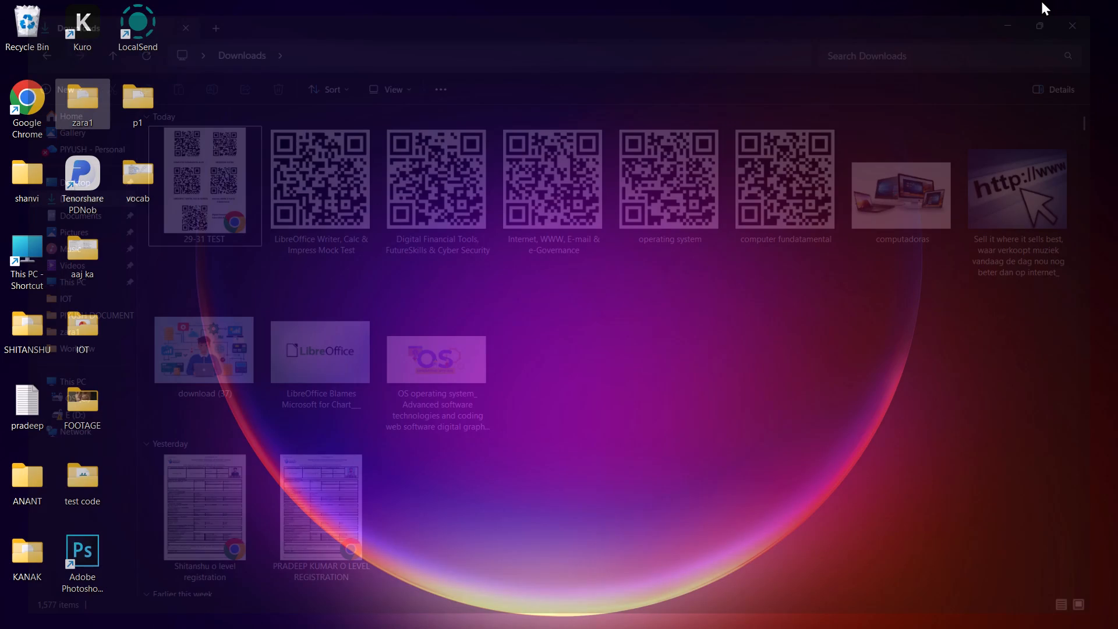